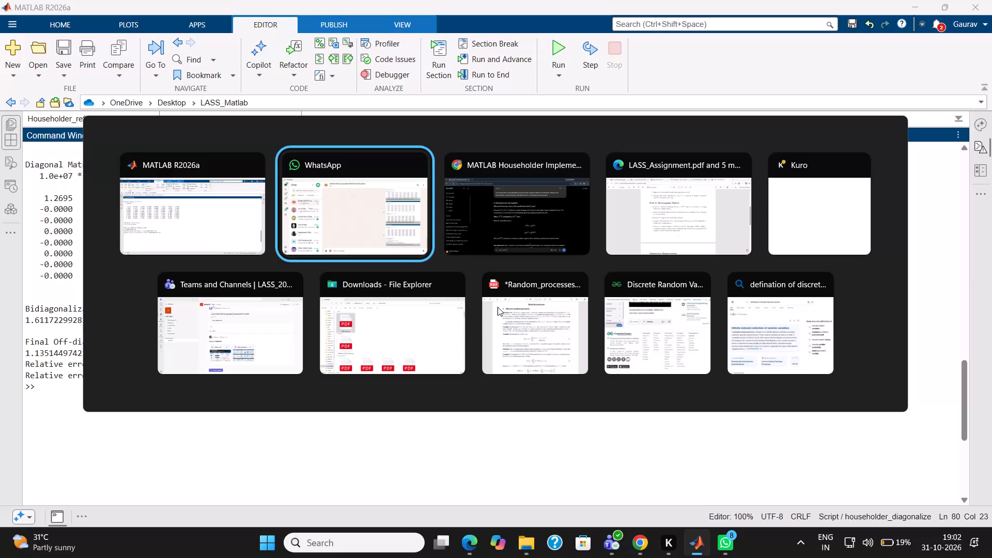
key(alt+Right)
key(alt+Right)
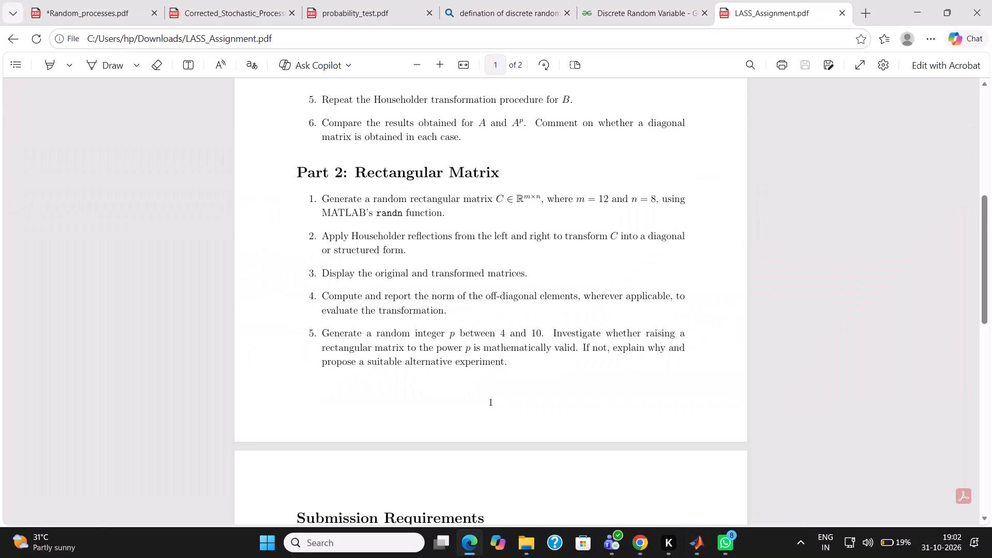
scroll(489, 370, down, 2)
drag(292, 318, 522, 501)
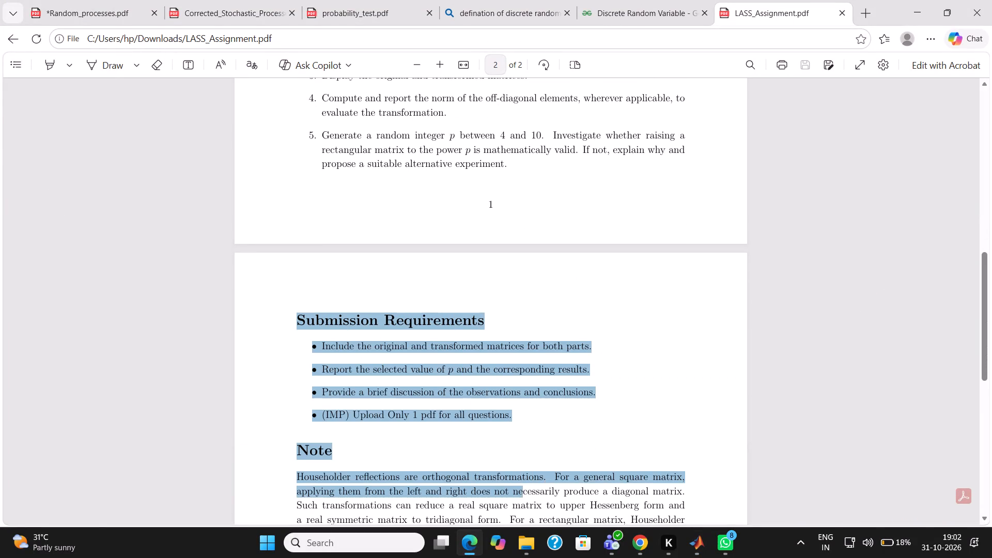
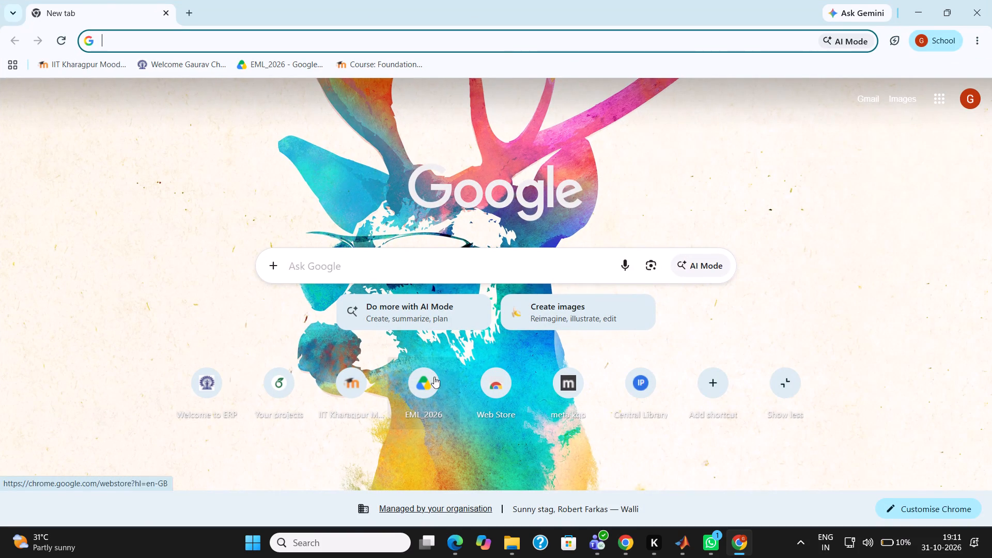
click(258, 387)
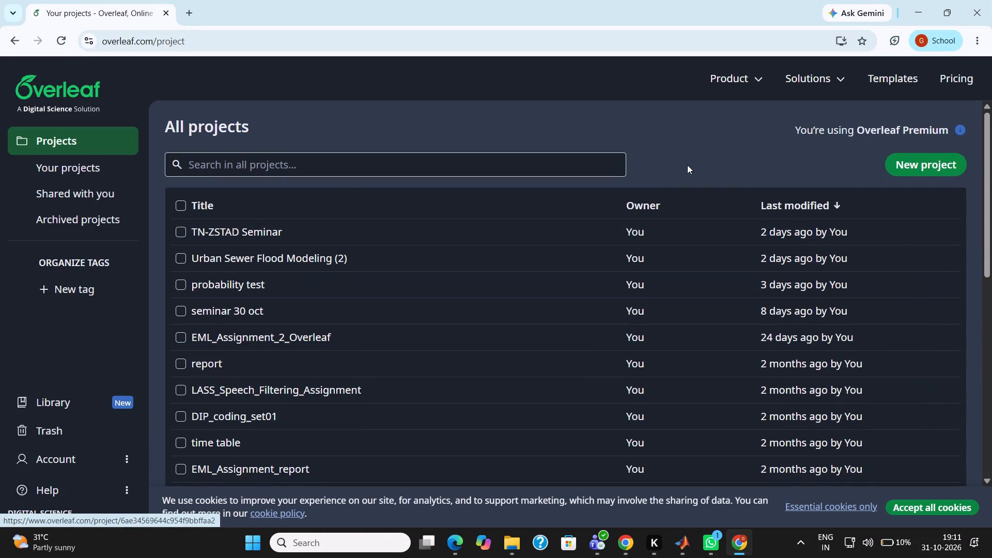
Import the Householder_Report_LaTeX_Source ZIP from Downloads into Overleaf as a new project.
click(898, 157)
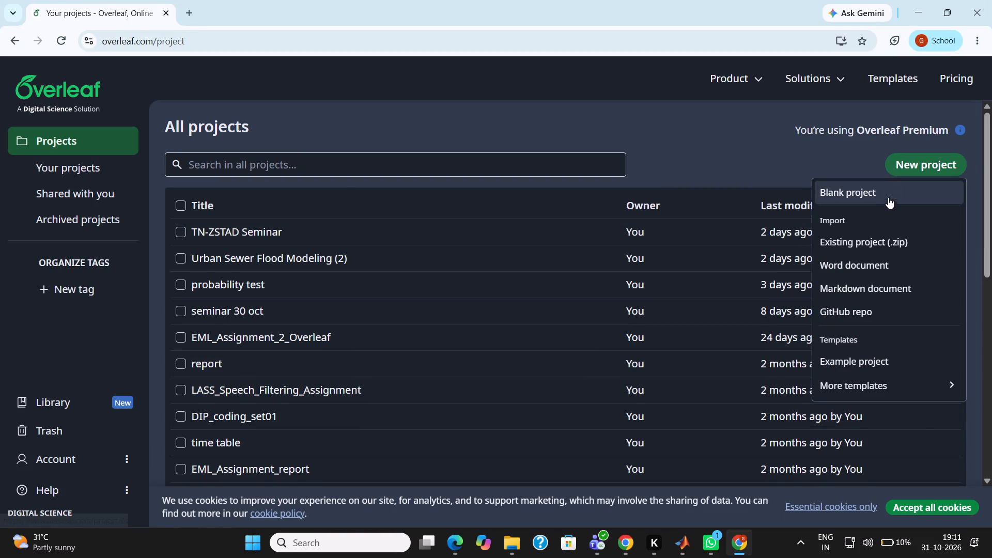
click(879, 237)
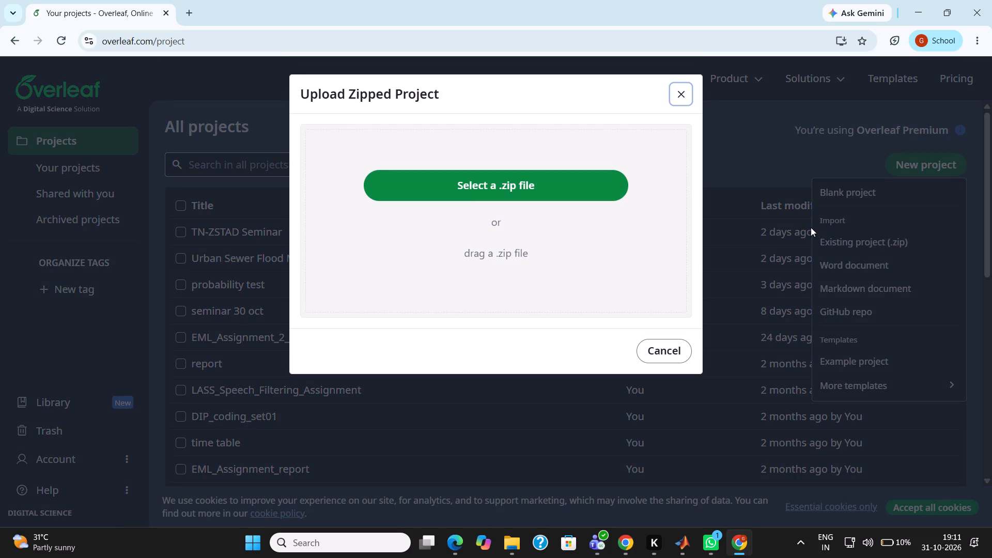
click(577, 188)
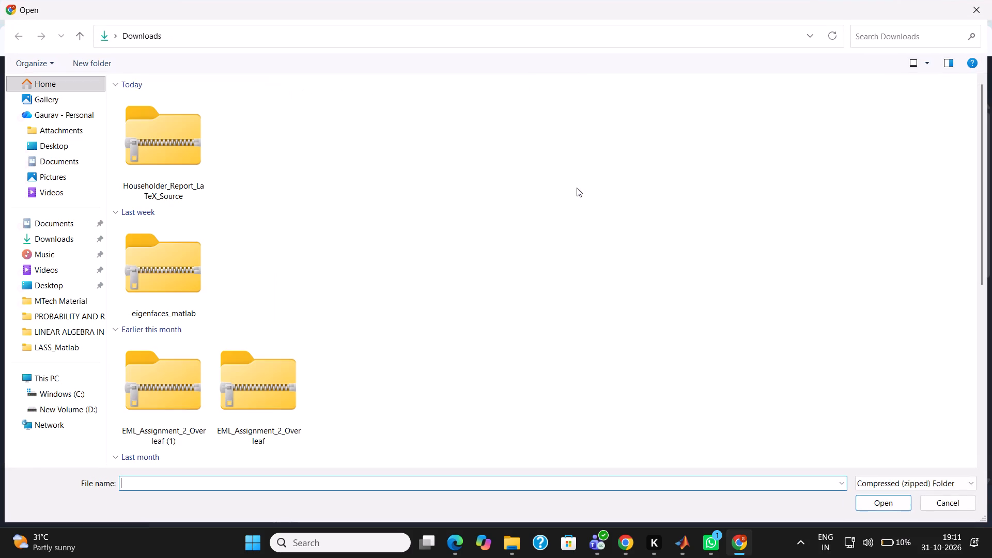
click(165, 131)
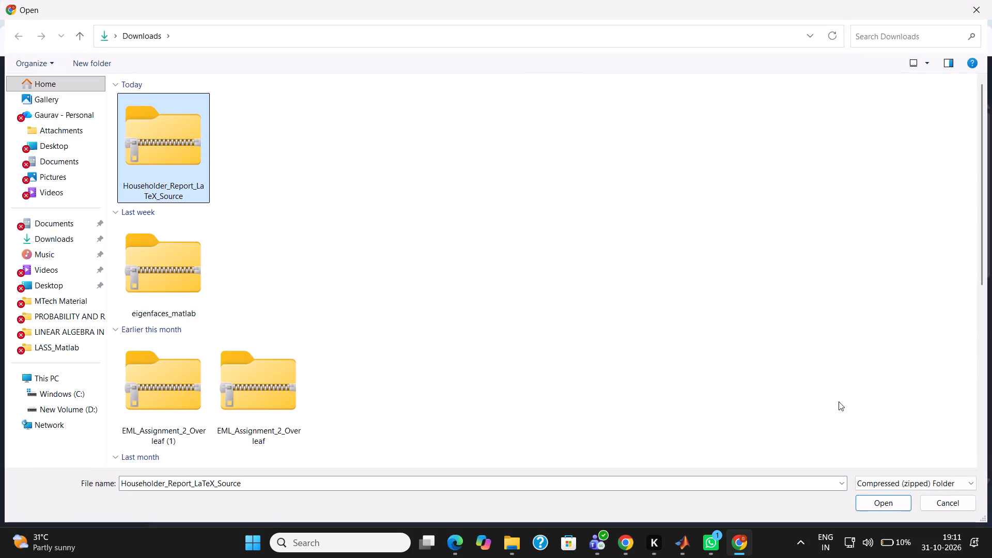
click(892, 504)
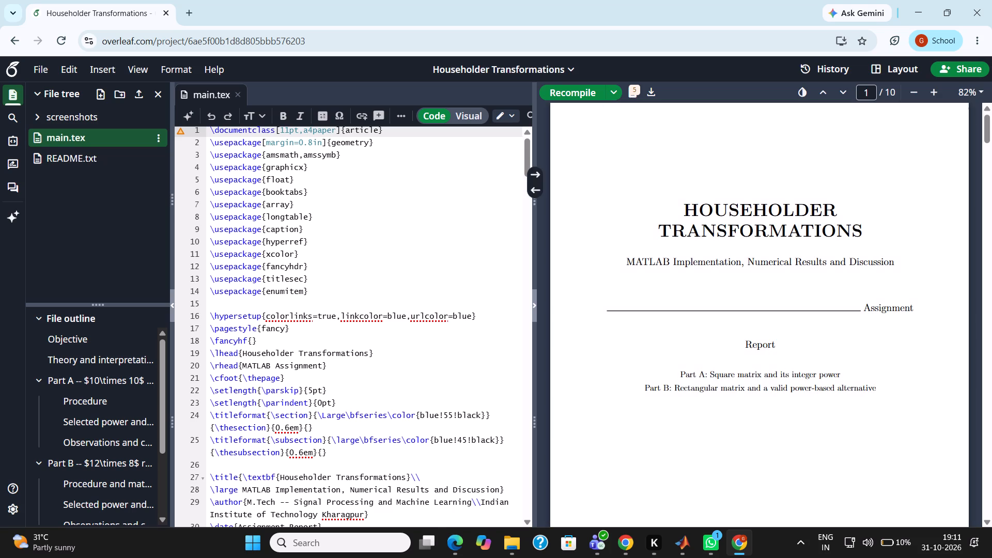
Examine the compiled report from the title page through theory, Part A and Part B results, structural comparison and overall conclusion.
scroll(772, 387, down, 2)
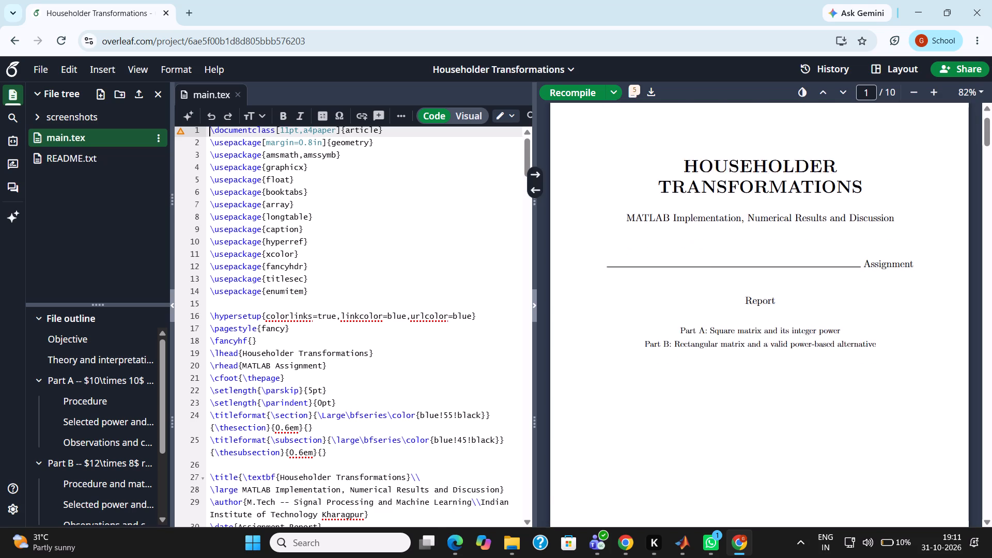
scroll(772, 387, down, 5)
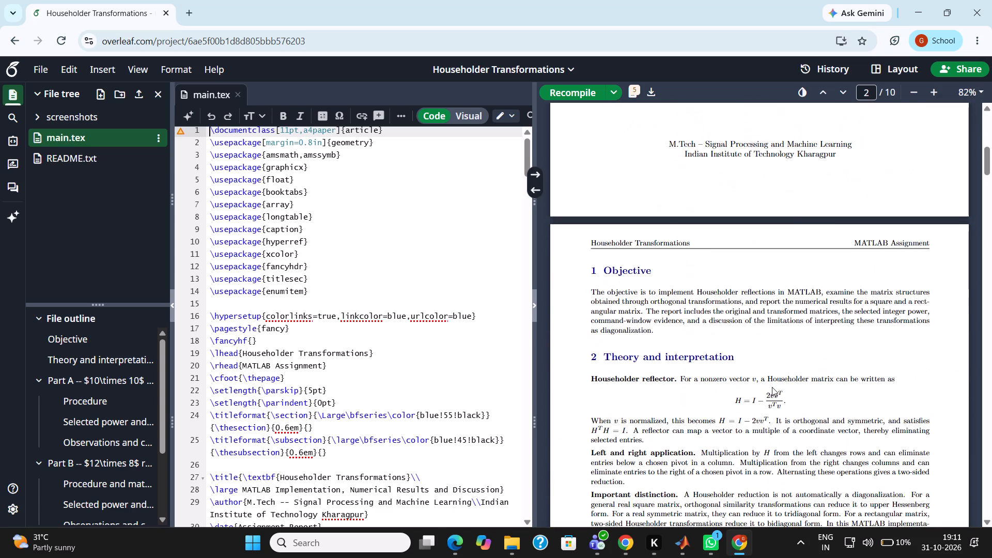
scroll(670, 384, down, 3)
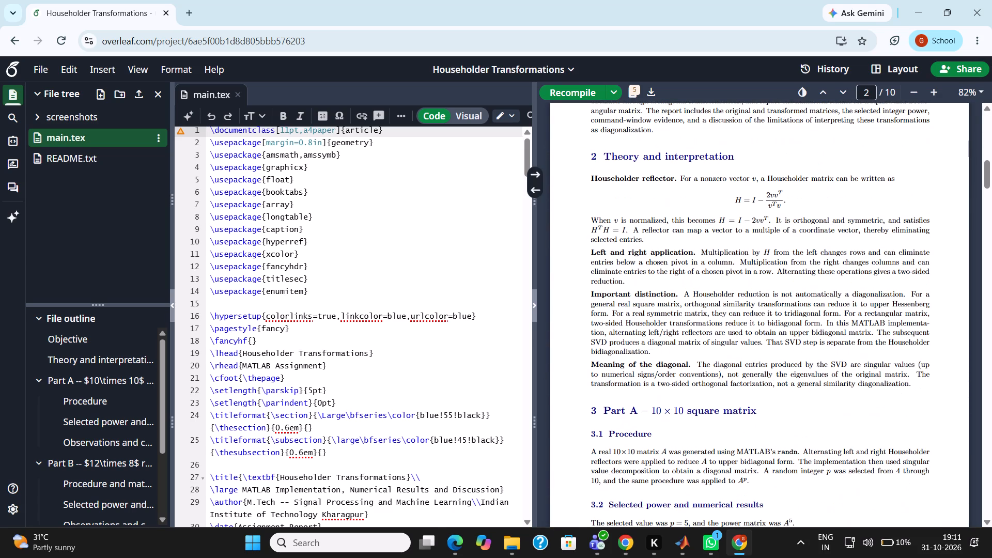
scroll(670, 384, down, 4)
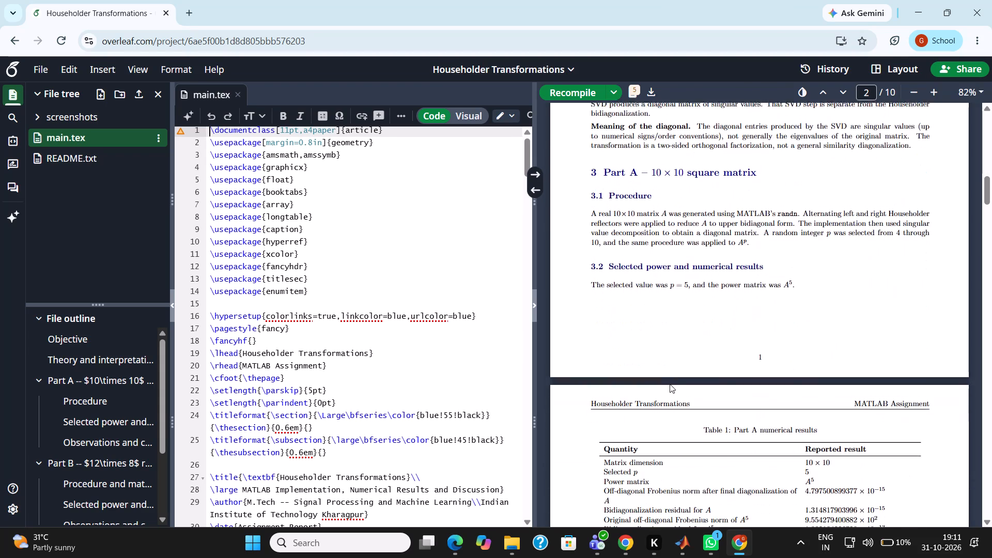
scroll(670, 384, down, 3)
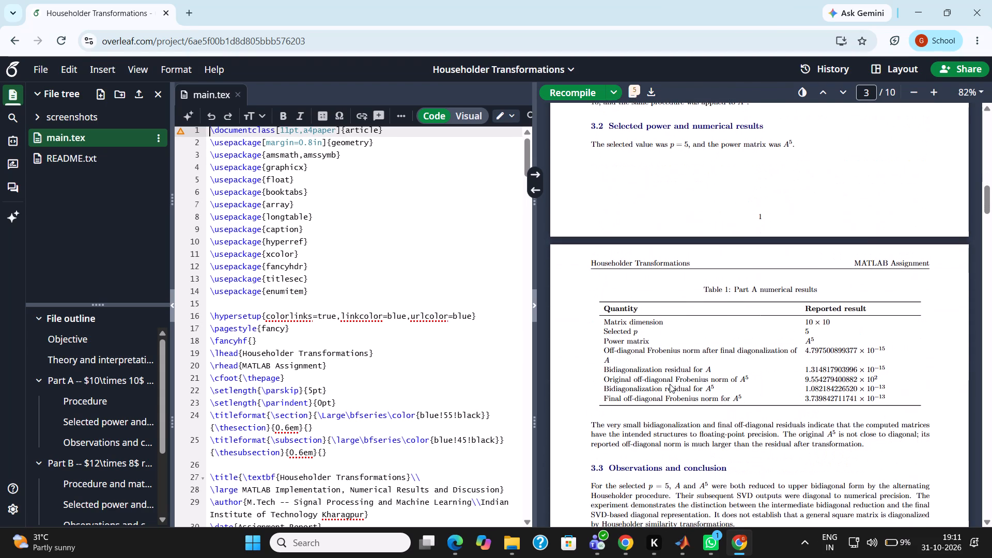
scroll(670, 384, down, 5)
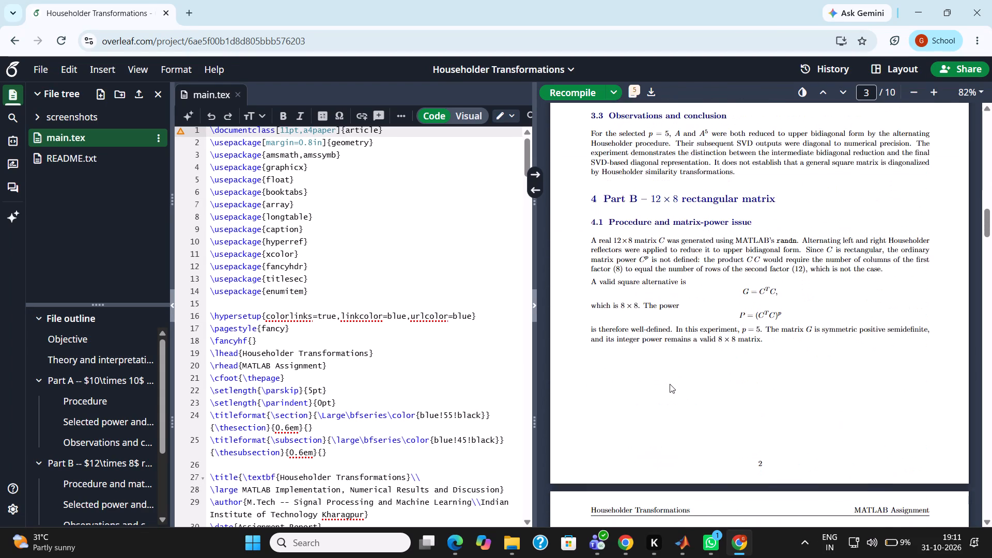
scroll(670, 384, down, 6)
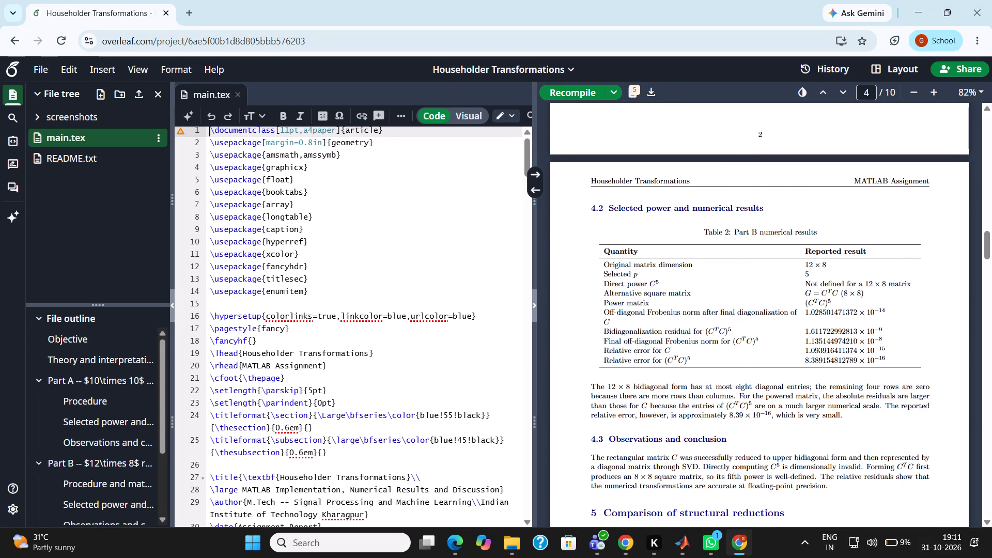
scroll(670, 384, down, 2)
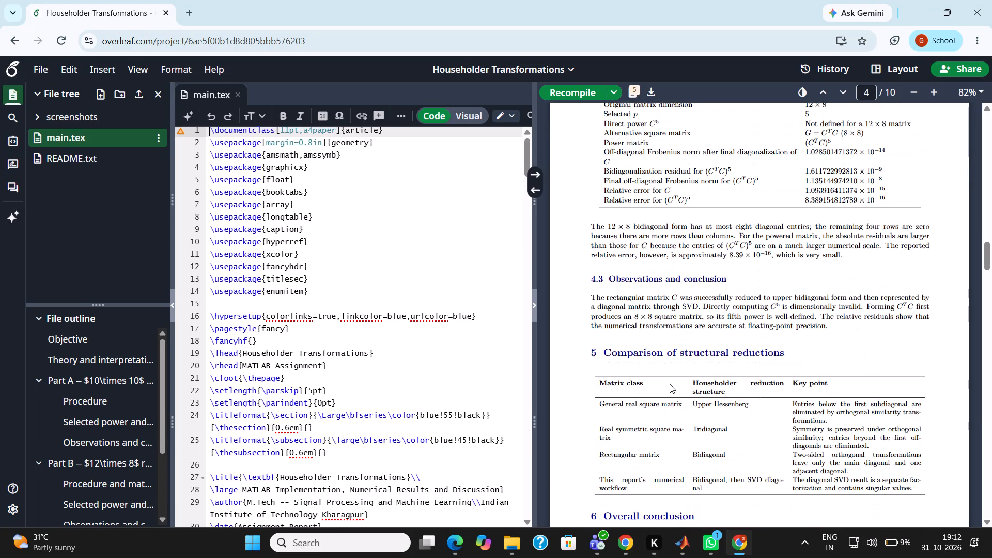
scroll(670, 384, down, 5)
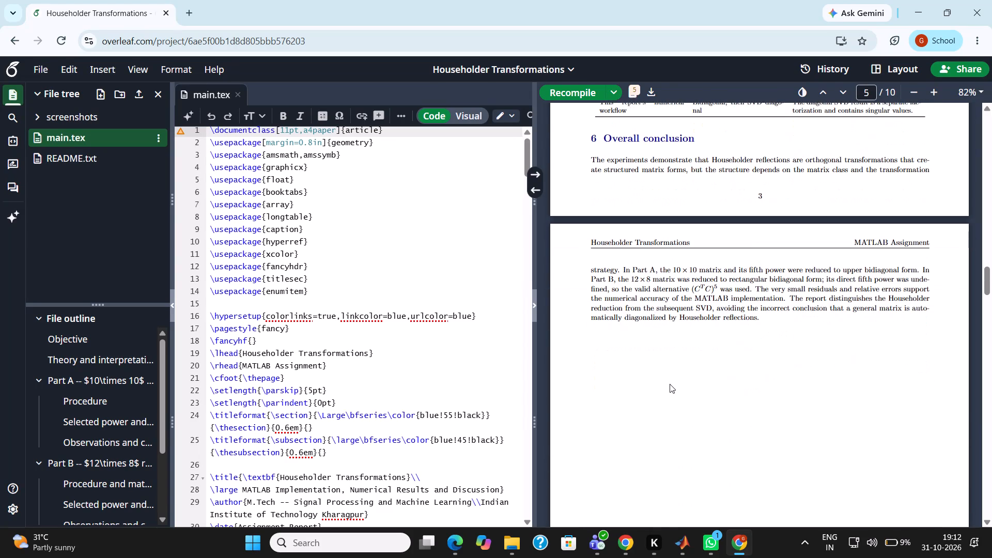
scroll(670, 384, down, 5)
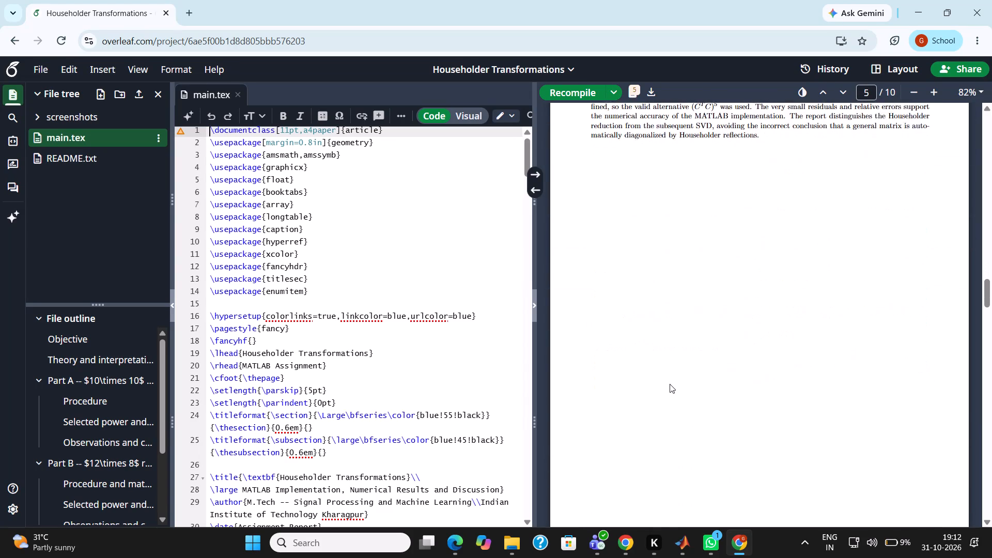
Examine the Part A and Part B Command Window screenshots in the compiled report's appendices, ending back at the Objective and Theory sections.
scroll(670, 384, down, 4)
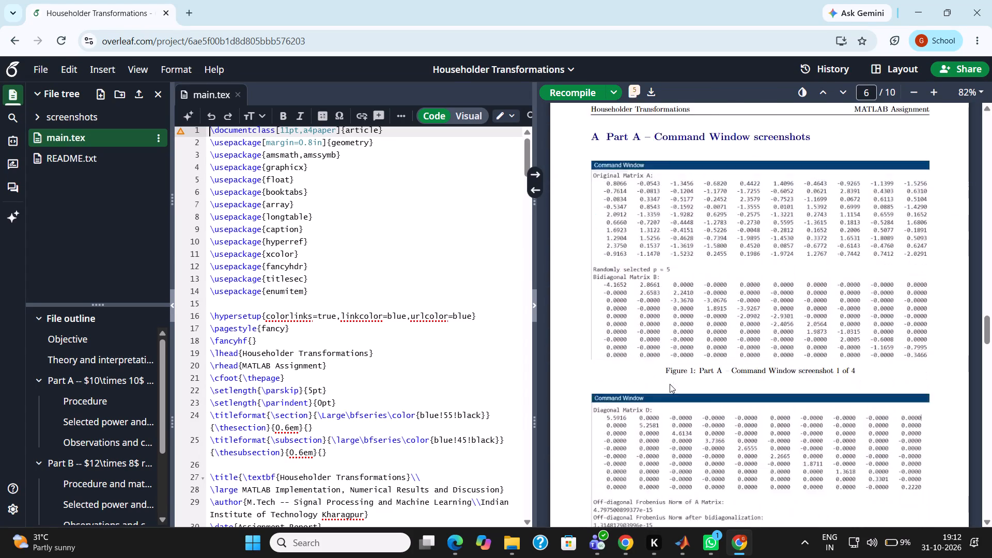
scroll(670, 384, down, 3)
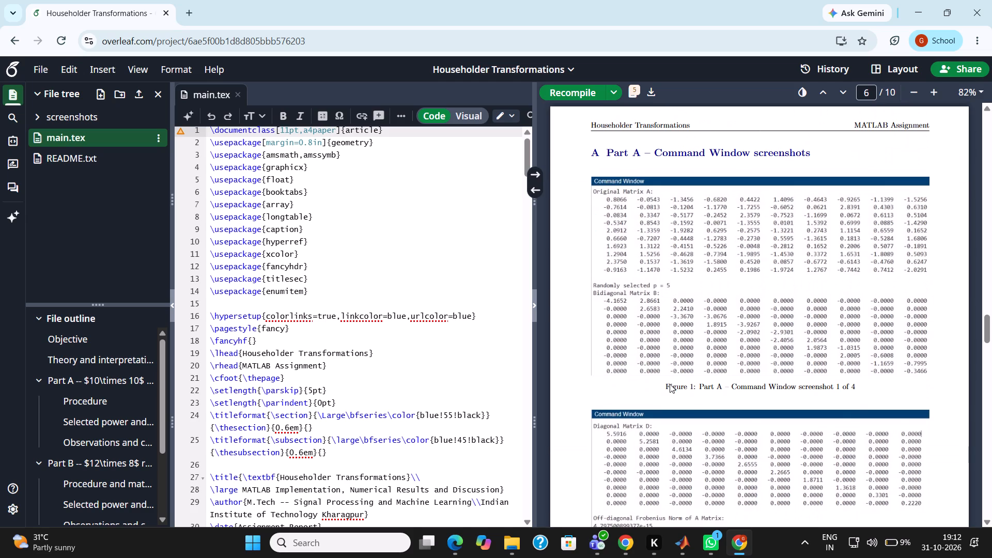
scroll(670, 384, down, 2)
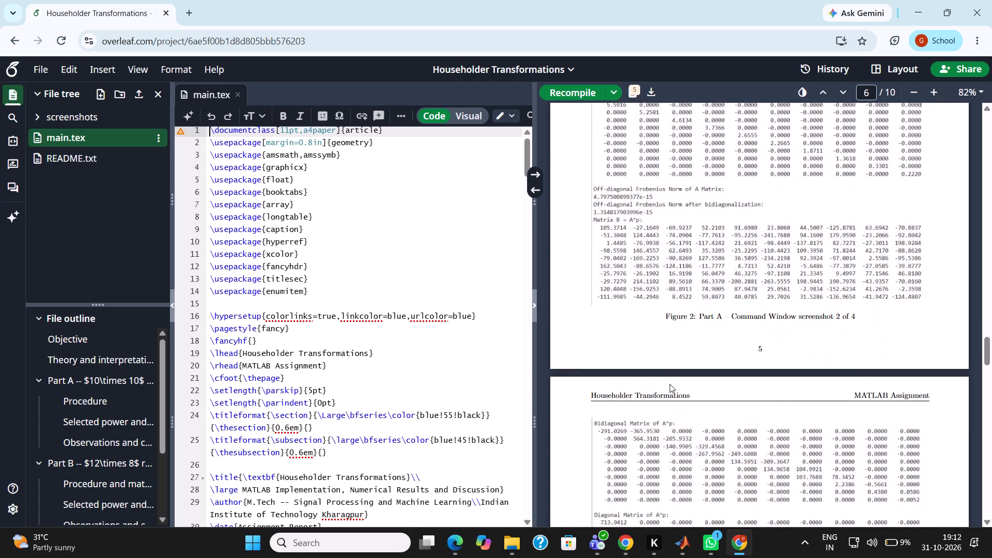
scroll(670, 384, down, 3)
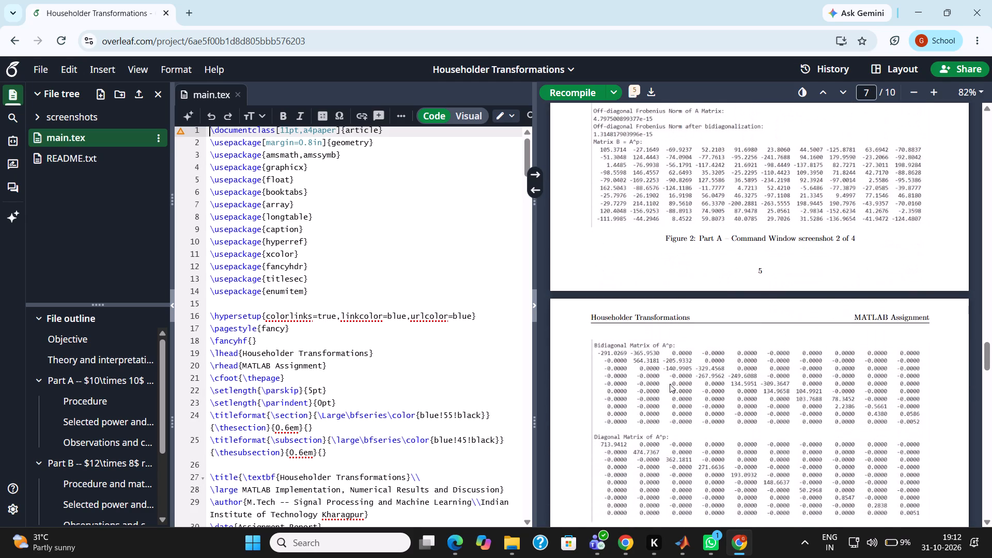
scroll(670, 384, down, 3)
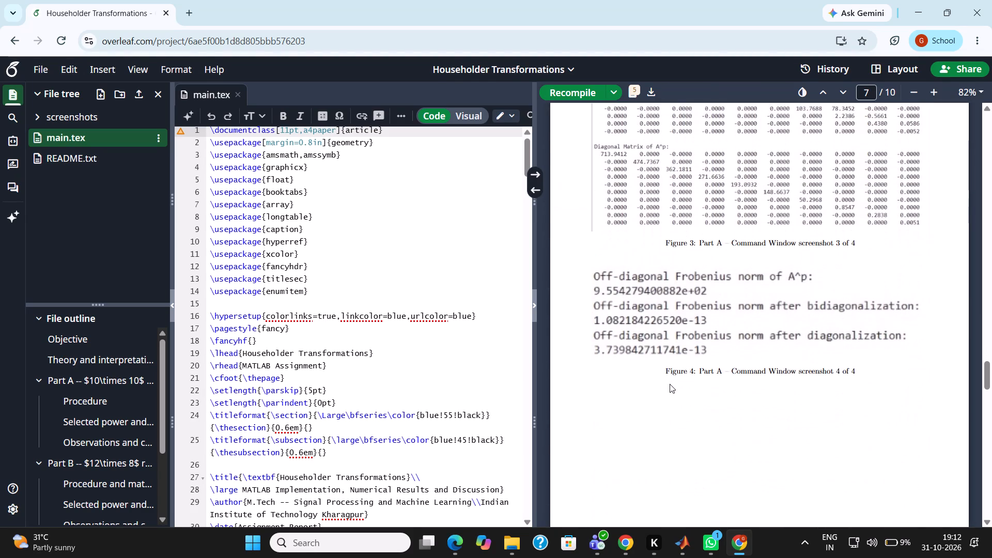
scroll(670, 384, down, 9)
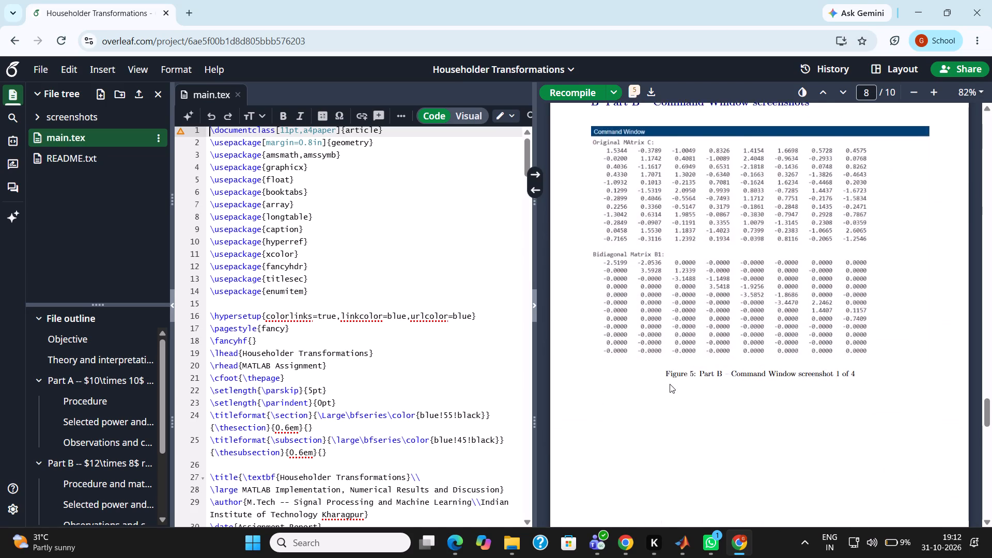
scroll(670, 384, down, 8)
scroll(670, 384, up, 4)
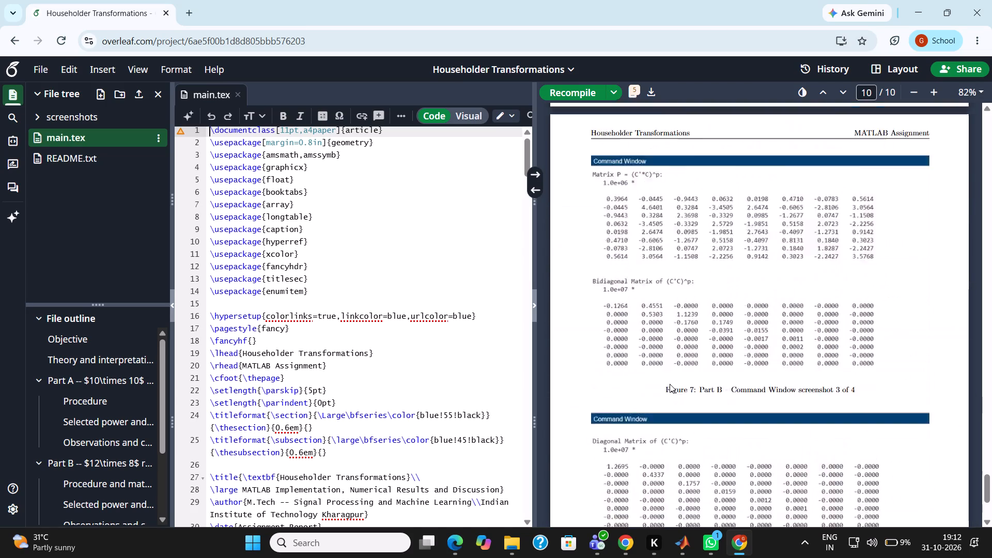
scroll(670, 384, up, 20)
scroll(670, 384, up, 3)
scroll(670, 384, down, 2)
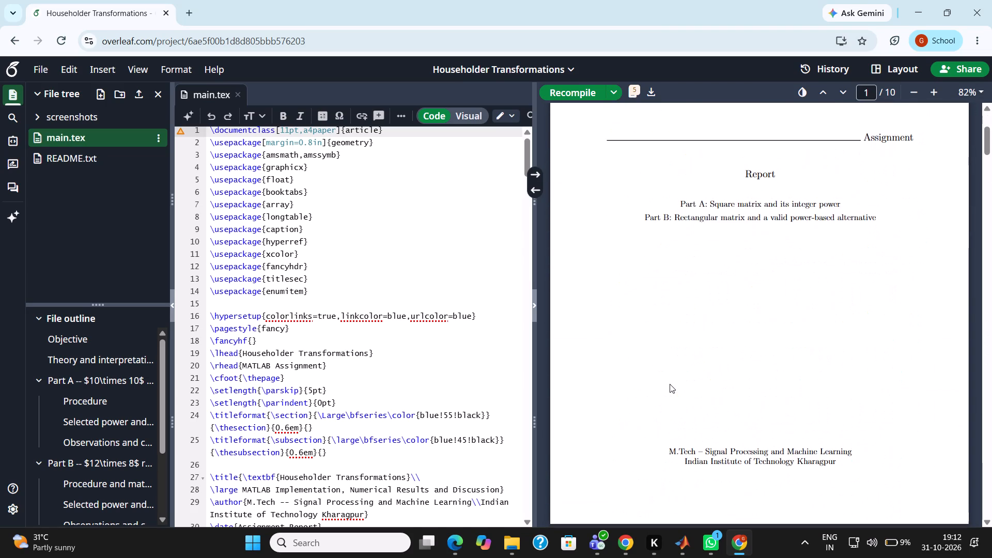
scroll(670, 384, down, 5)
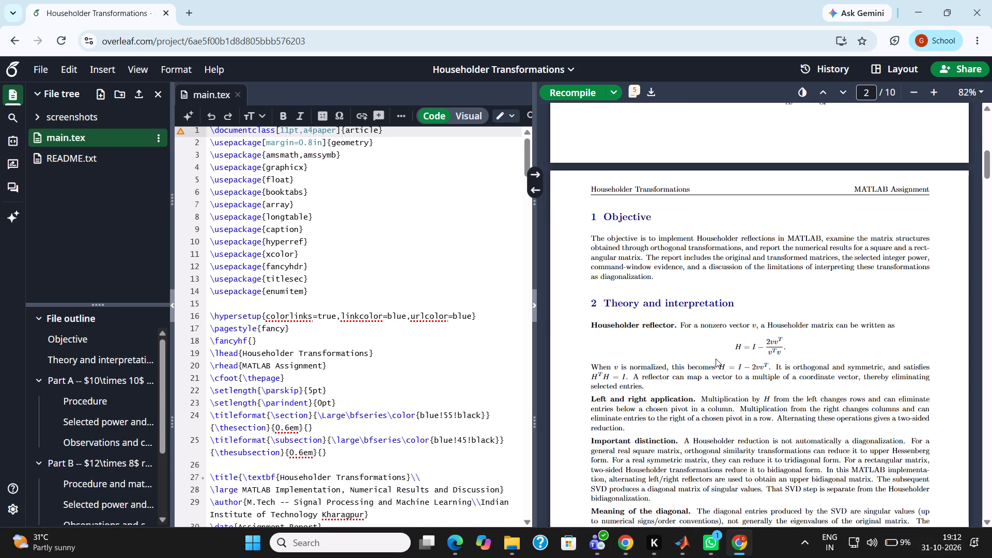
Create a new Microsoft Word document on the desktop and open it.
right_click(469, 291)
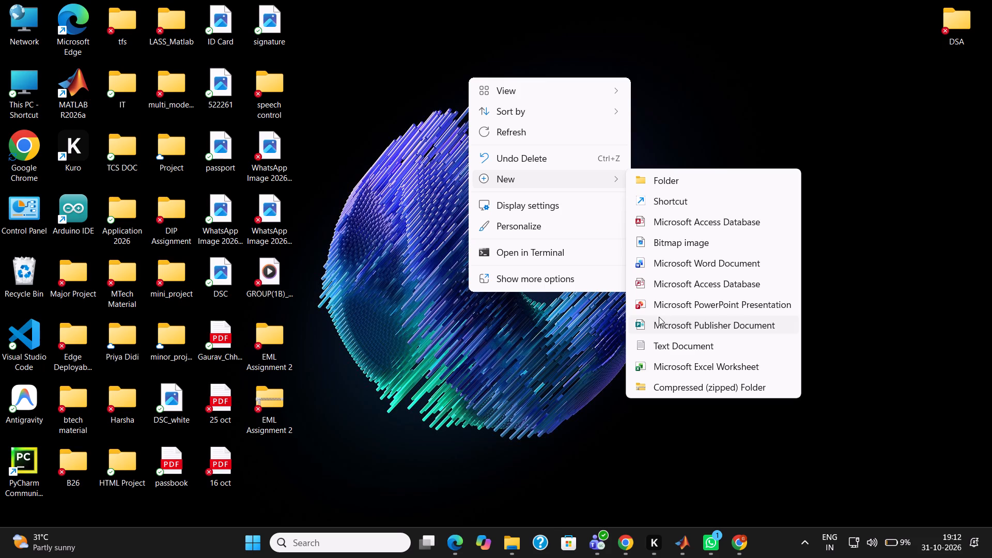
click(674, 268)
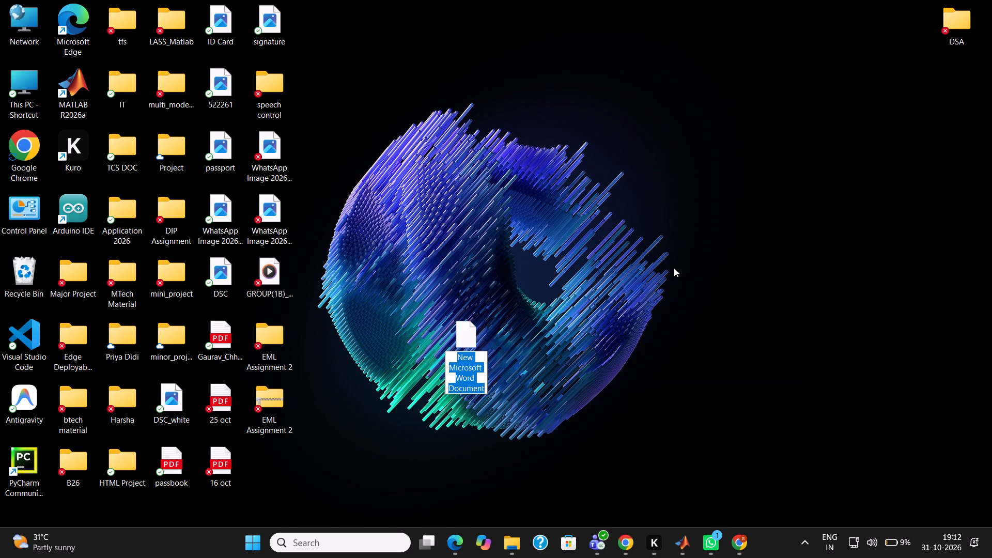
double_click(477, 329)
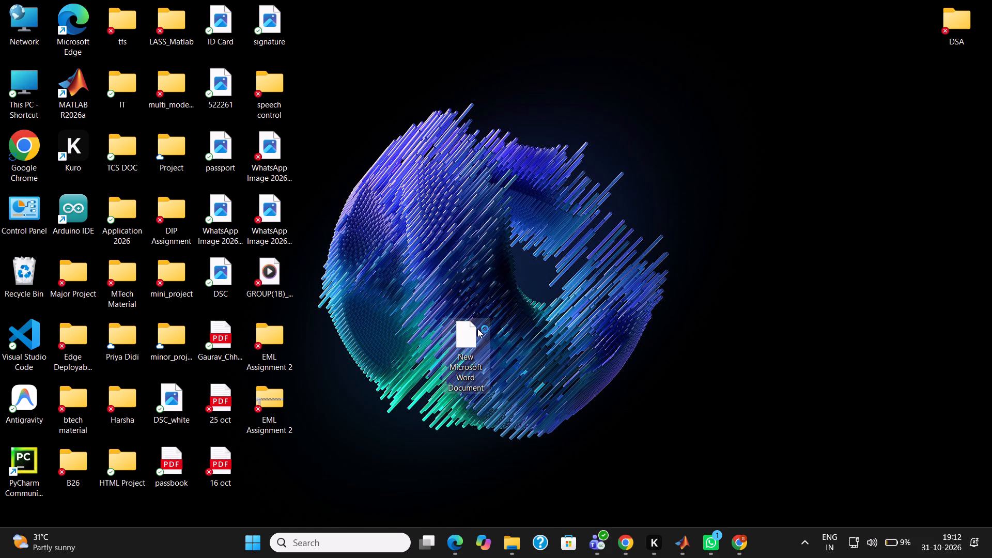
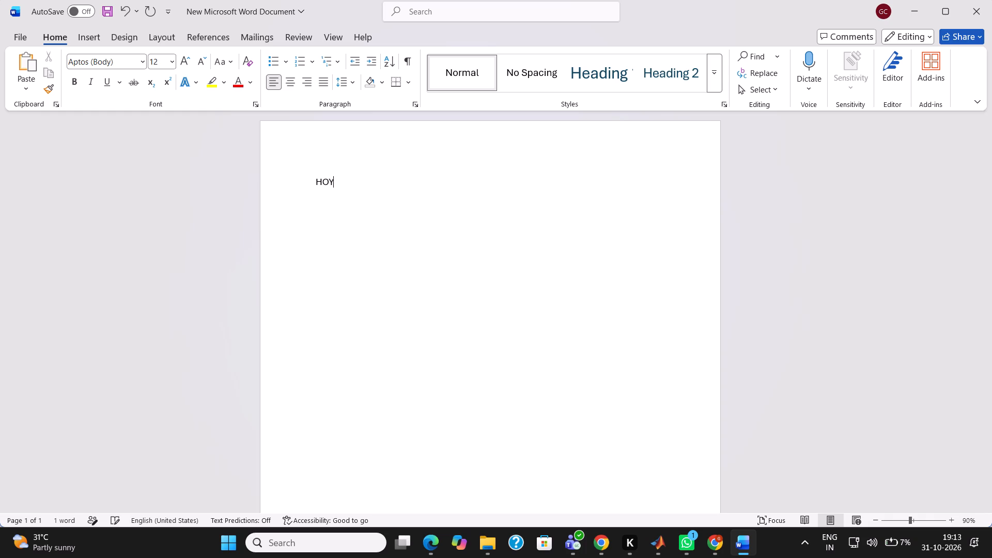
Enter the title "HOUSEHOLDER REFLECTION IMPLEMENTATION IN MATLAB" on the first line of the document.
key(BackSpace)
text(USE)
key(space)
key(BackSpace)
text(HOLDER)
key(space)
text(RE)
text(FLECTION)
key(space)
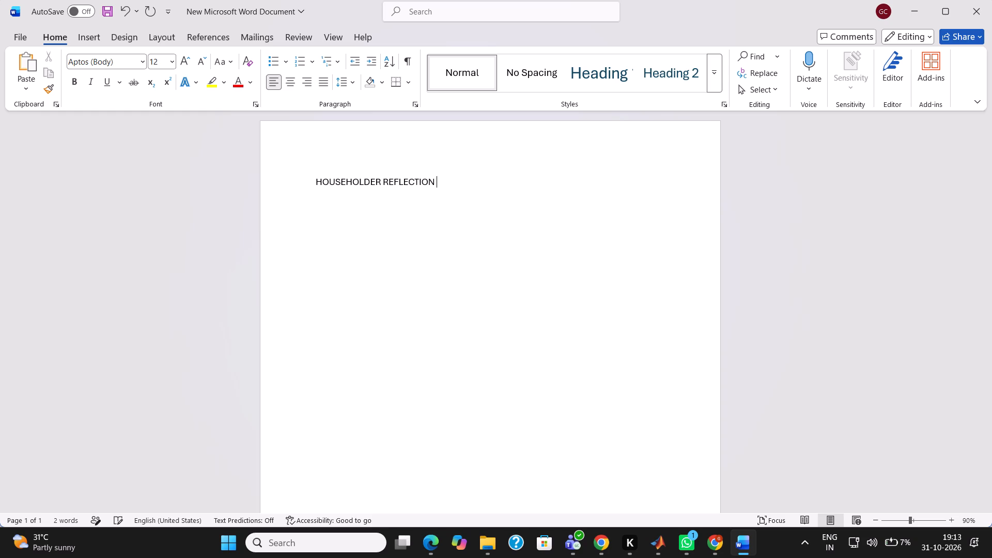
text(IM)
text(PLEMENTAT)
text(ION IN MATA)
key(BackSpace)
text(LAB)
Format the whole title as centred Times New Roman at 24 pt.
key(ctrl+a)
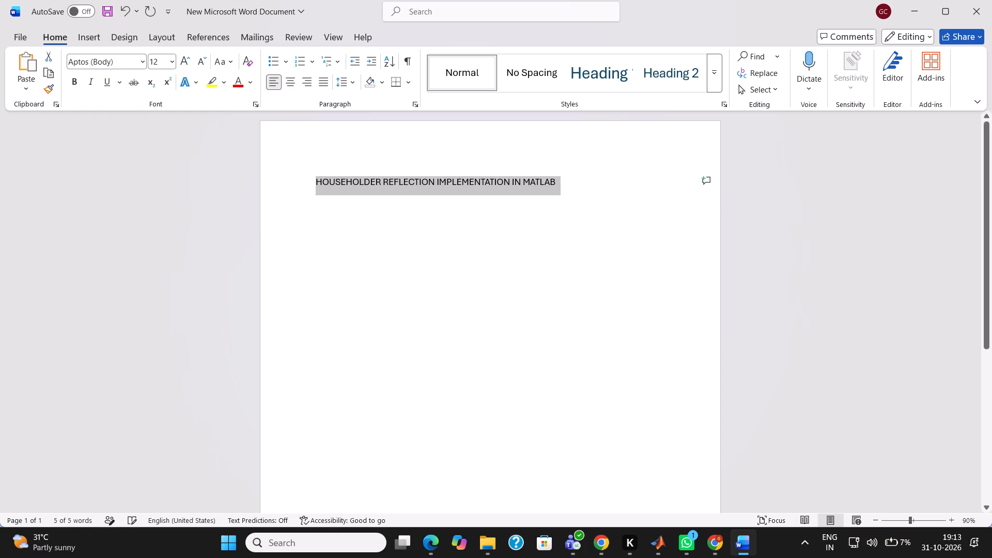
click(289, 81)
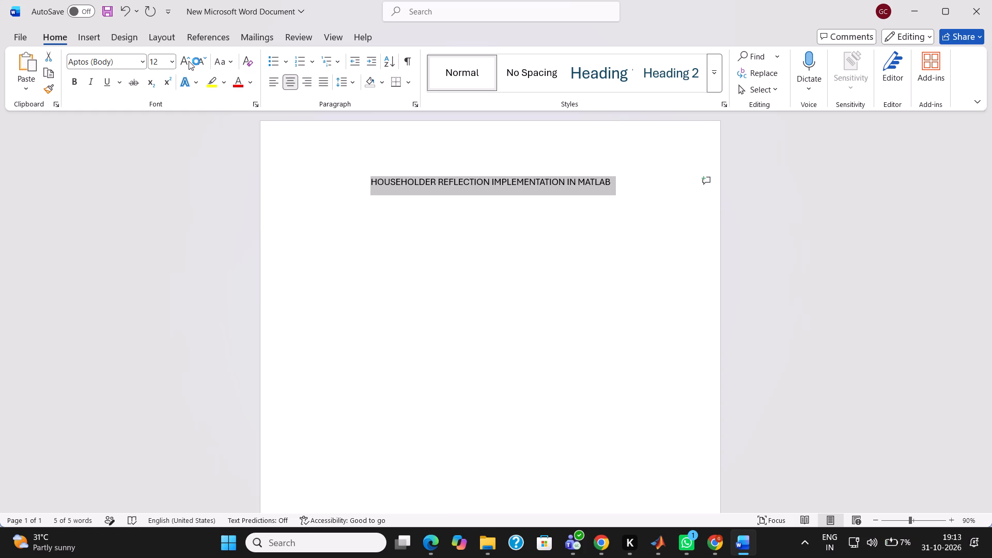
triple_click(189, 61)
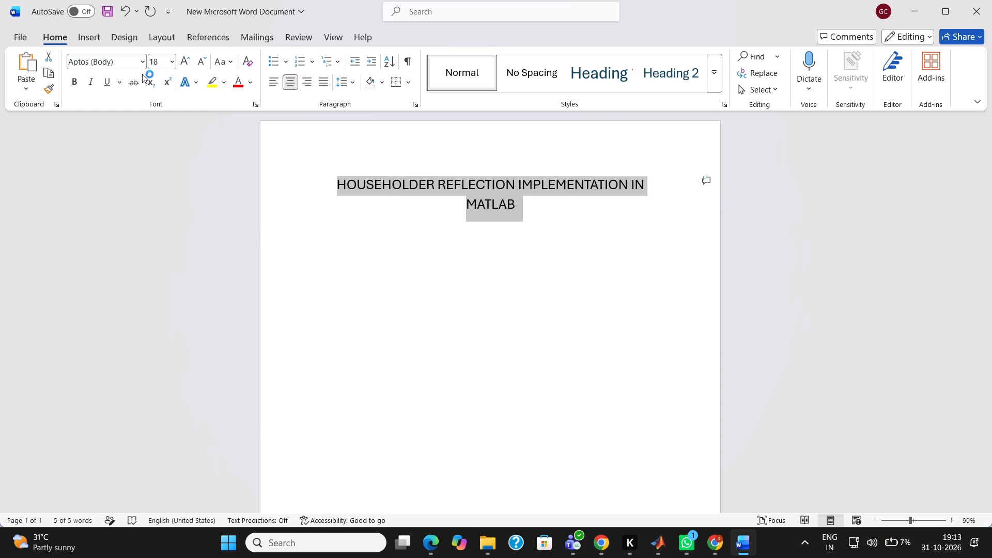
click(123, 65)
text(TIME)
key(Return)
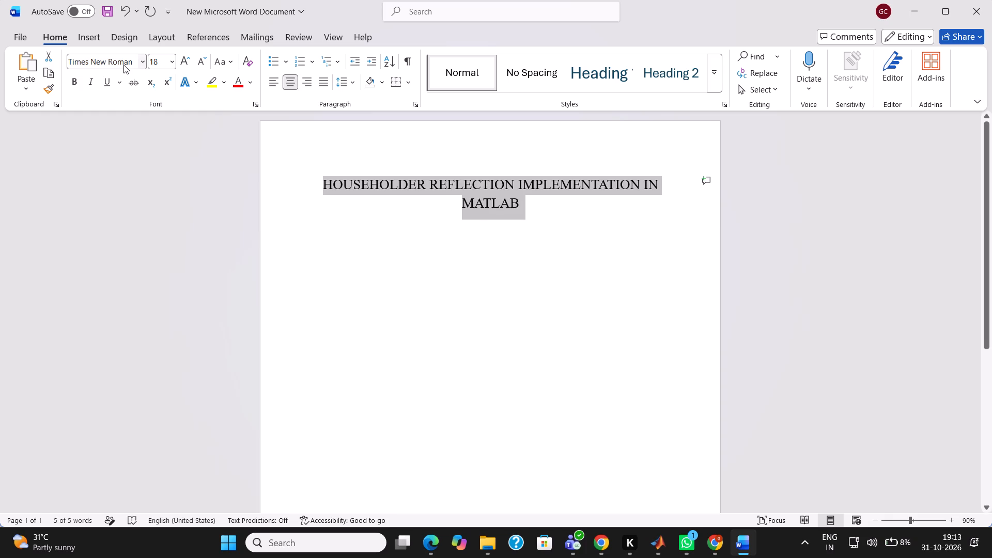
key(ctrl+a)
click(130, 204)
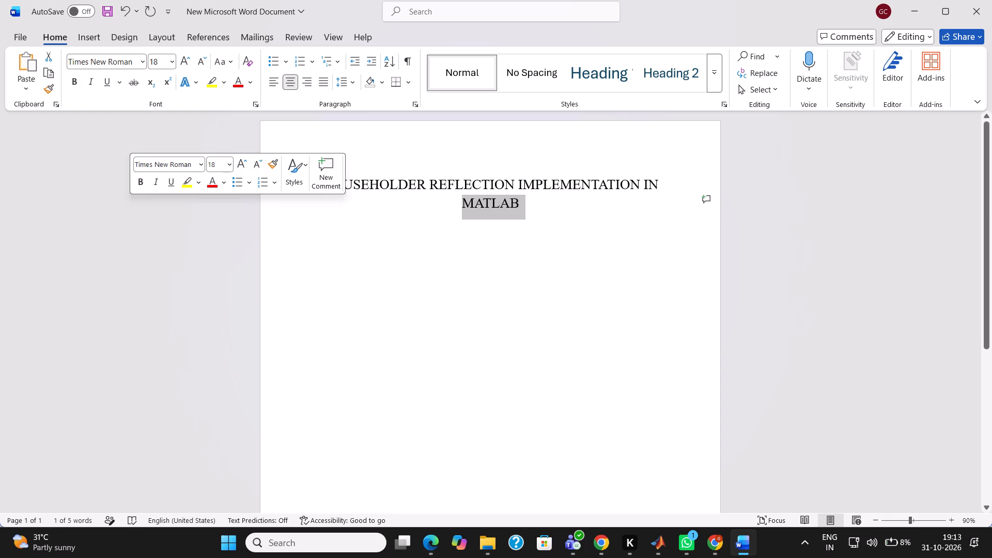
click(532, 218)
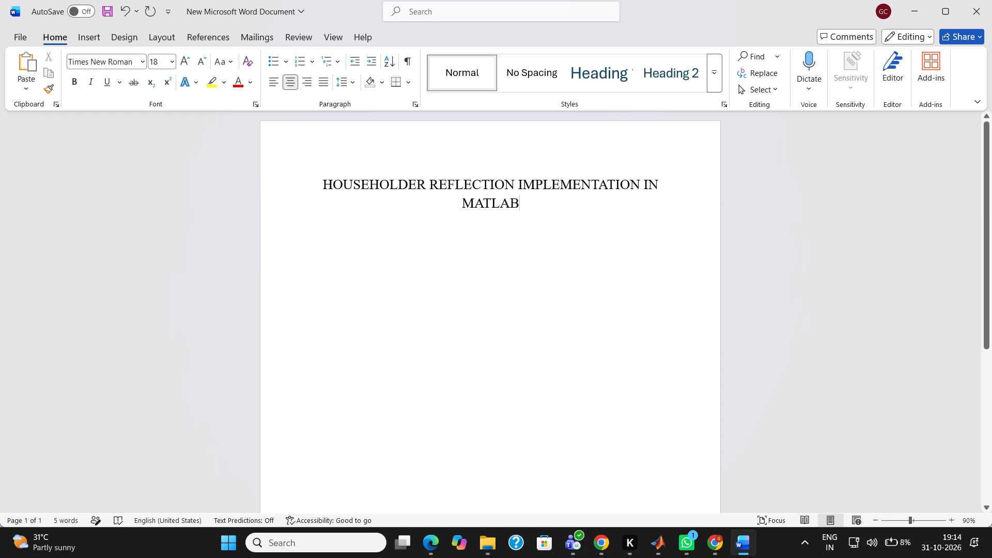
click(526, 211)
key(ctrl+a)
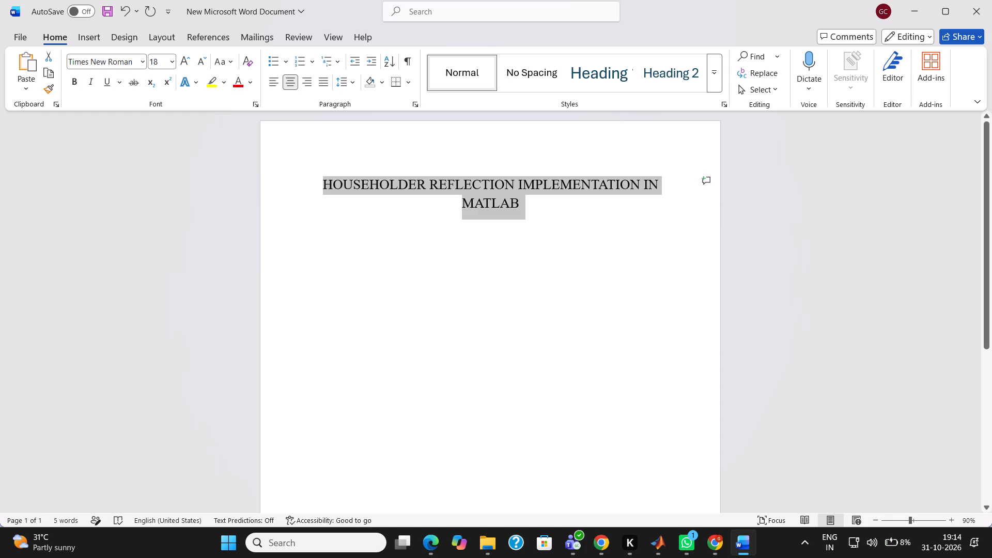
double_click(189, 65)
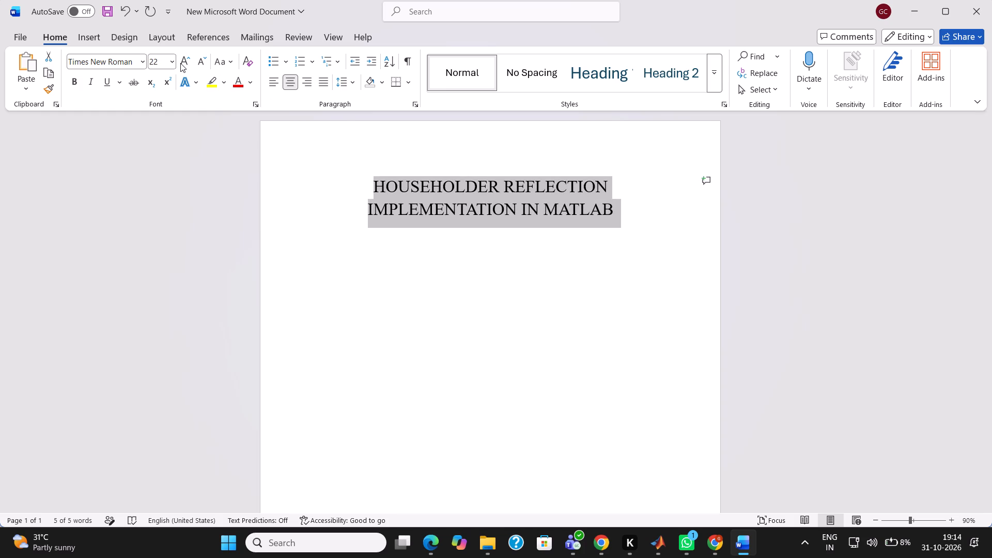
click(180, 63)
click(417, 338)
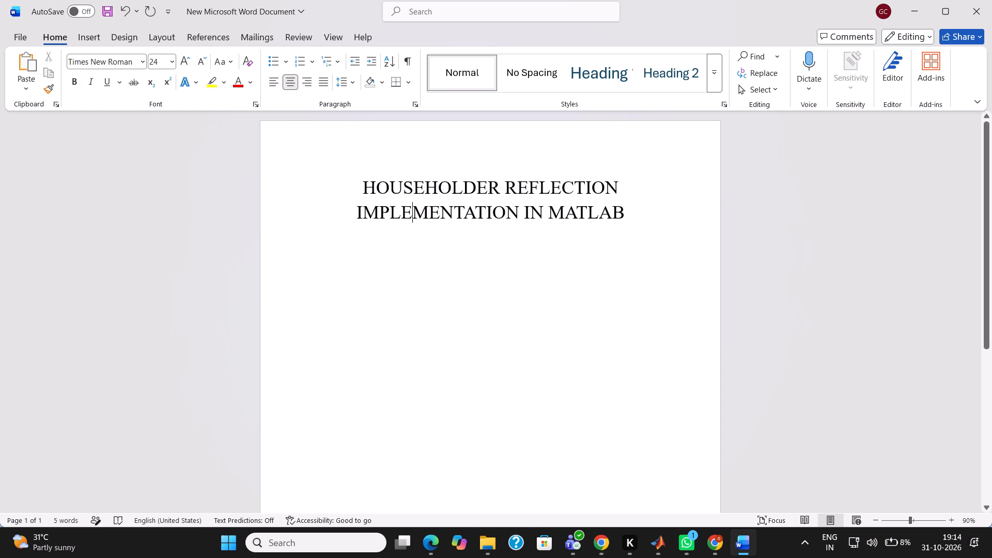
Add a new left-aligned line below the title with the font size set to 16.
key(Down)
key(Right)
key(Right)
key(Right)
key(Right)
key(Right)
key(Right)
key(Right)
key(Right)
key(Right)
key(Right)
key(Right)
key(Right)
key(Right)
key(Right)
key(Right)
key(Right)
key(Right)
key(Right)
key(Right)
key(Return)
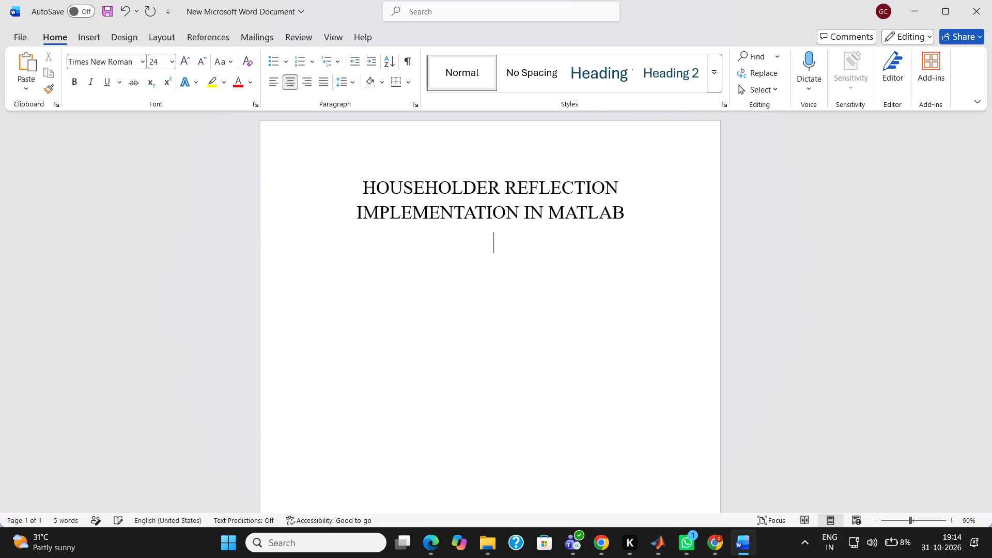
click(278, 85)
click(158, 58)
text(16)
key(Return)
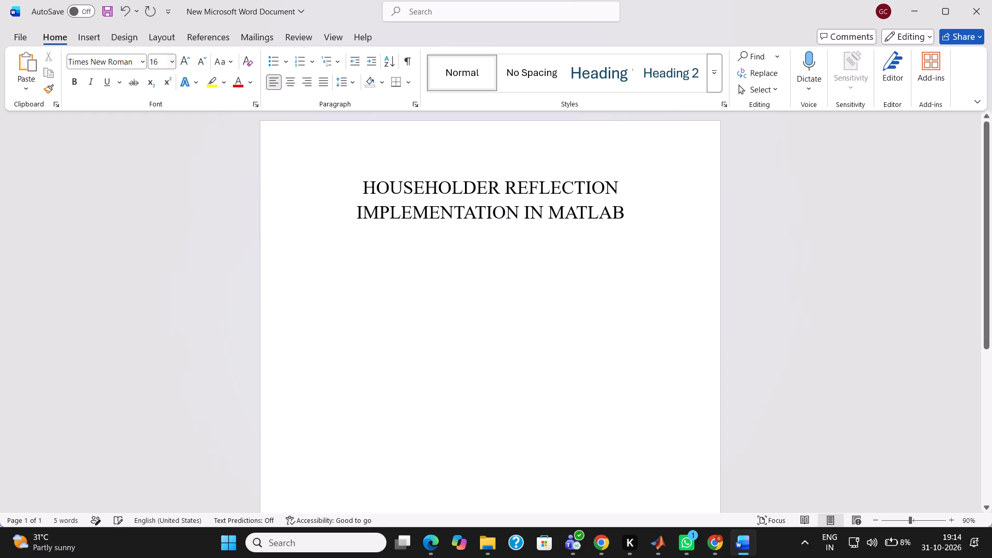
Enter a "Name :" line with the student's full name below the title.
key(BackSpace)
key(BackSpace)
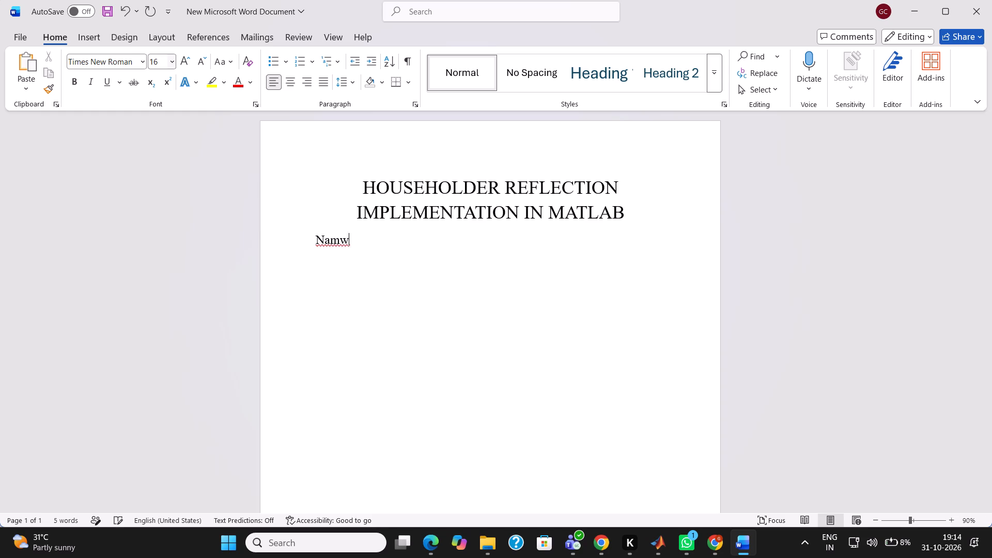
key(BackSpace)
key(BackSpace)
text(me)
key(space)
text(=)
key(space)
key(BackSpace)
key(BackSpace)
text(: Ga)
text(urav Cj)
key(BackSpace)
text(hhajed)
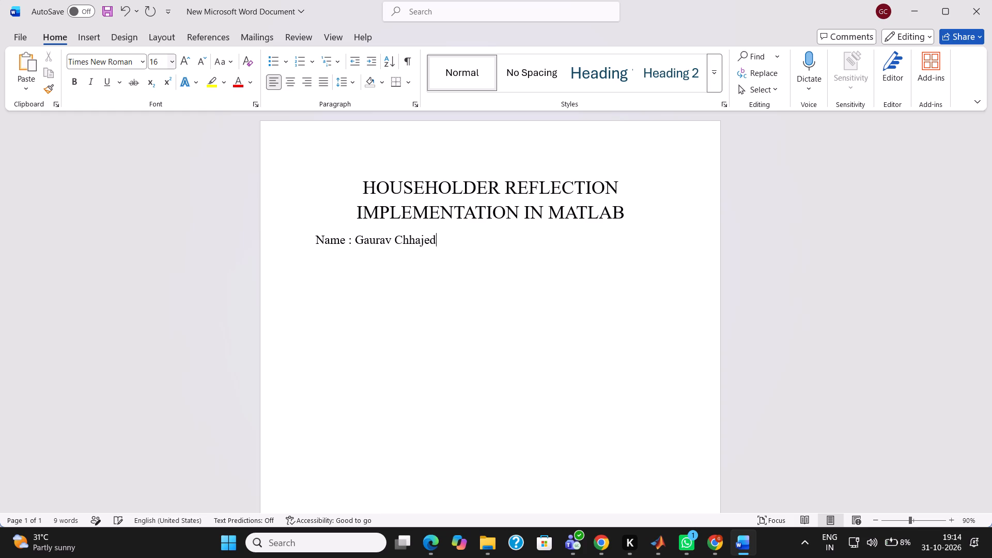
Add a "Roll No.:" line with the student's roll number below the name line.
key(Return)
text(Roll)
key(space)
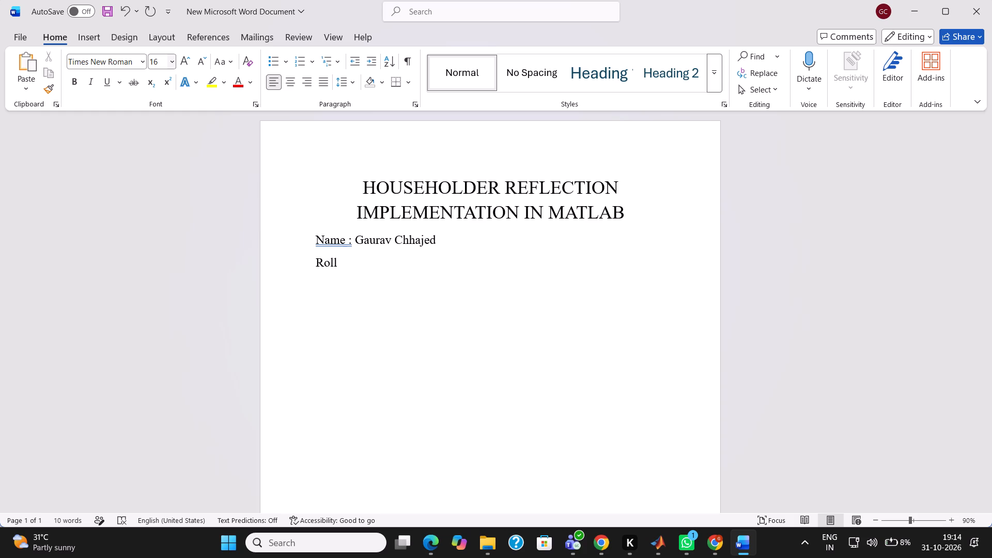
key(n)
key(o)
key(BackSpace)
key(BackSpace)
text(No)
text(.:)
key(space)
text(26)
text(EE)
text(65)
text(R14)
Remove the space before the colon in the "Name :" label.
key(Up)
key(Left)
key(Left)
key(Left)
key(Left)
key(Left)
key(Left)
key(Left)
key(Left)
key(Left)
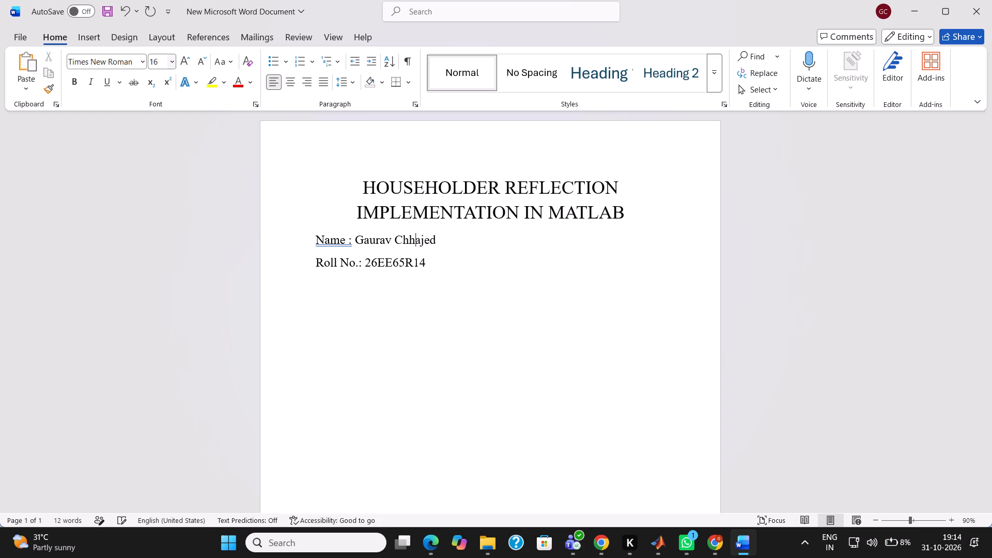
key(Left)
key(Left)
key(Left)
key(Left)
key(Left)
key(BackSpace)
Add an empty line after the roll number line.
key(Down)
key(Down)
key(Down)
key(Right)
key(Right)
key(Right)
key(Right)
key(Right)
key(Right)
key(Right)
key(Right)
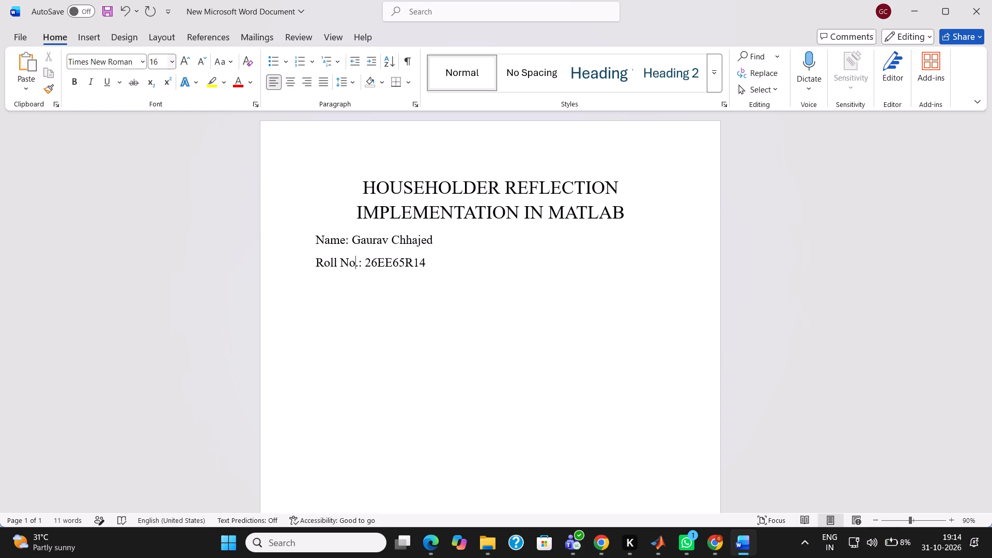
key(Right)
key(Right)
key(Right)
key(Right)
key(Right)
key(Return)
Switch to the compiled Overleaf report and review its title page, objective, theory and Part A sections.
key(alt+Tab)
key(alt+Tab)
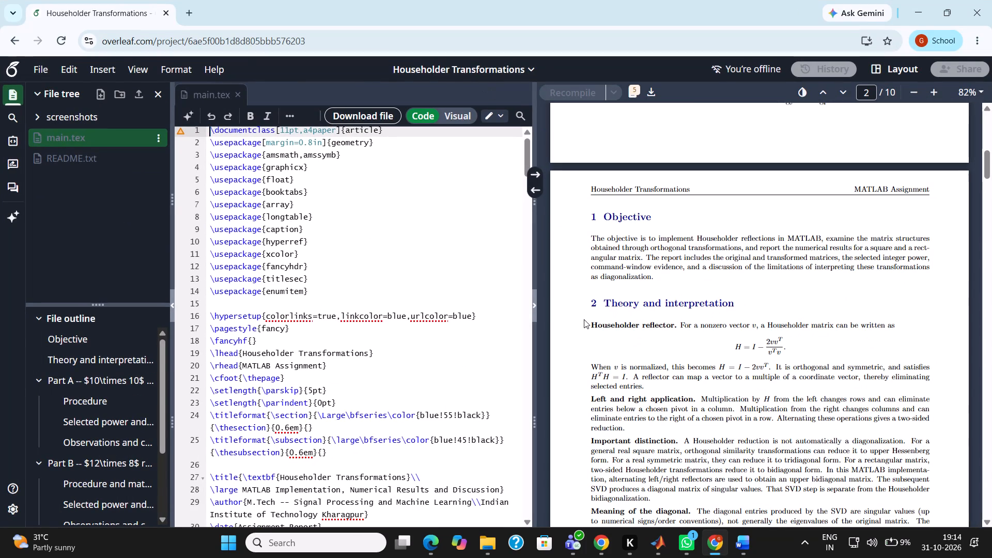
scroll(615, 305, up, 8)
scroll(615, 305, down, 1)
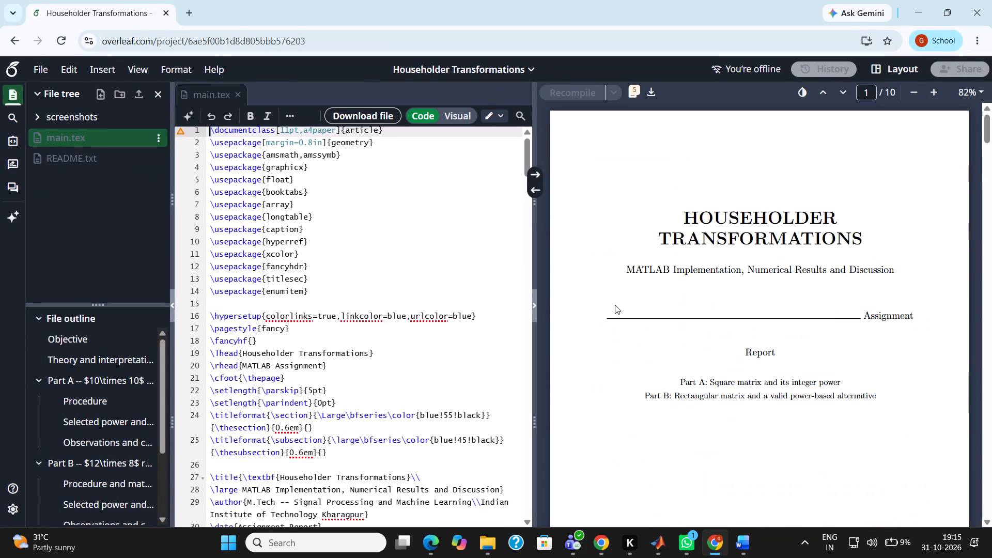
scroll(615, 305, down, 1)
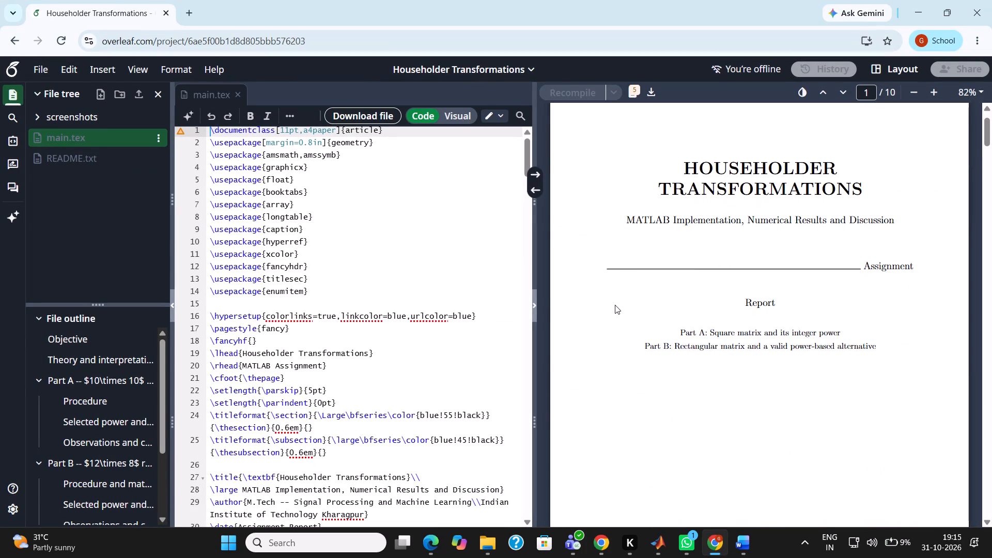
scroll(615, 305, down, 3)
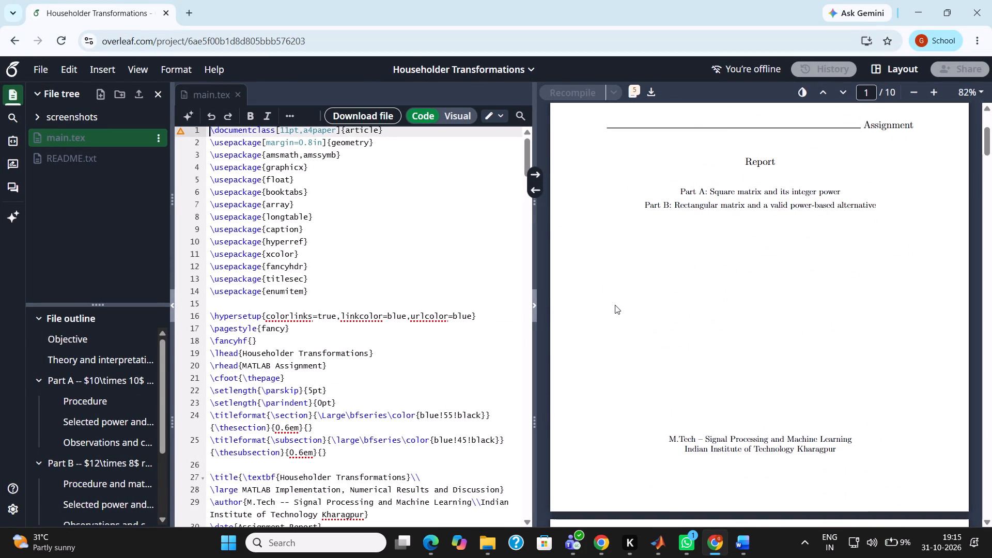
scroll(615, 305, down, 4)
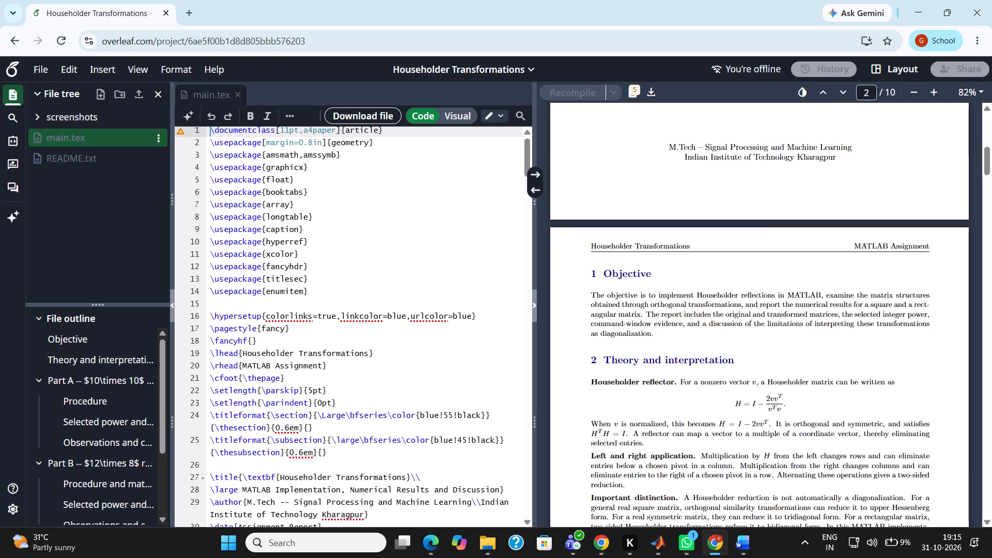
scroll(633, 337, down, 1)
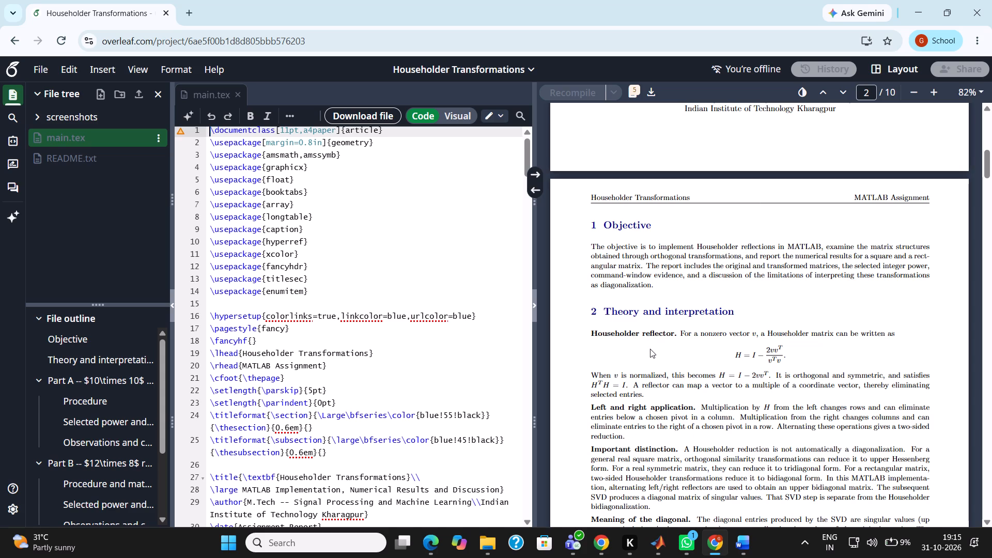
scroll(736, 352, down, 1)
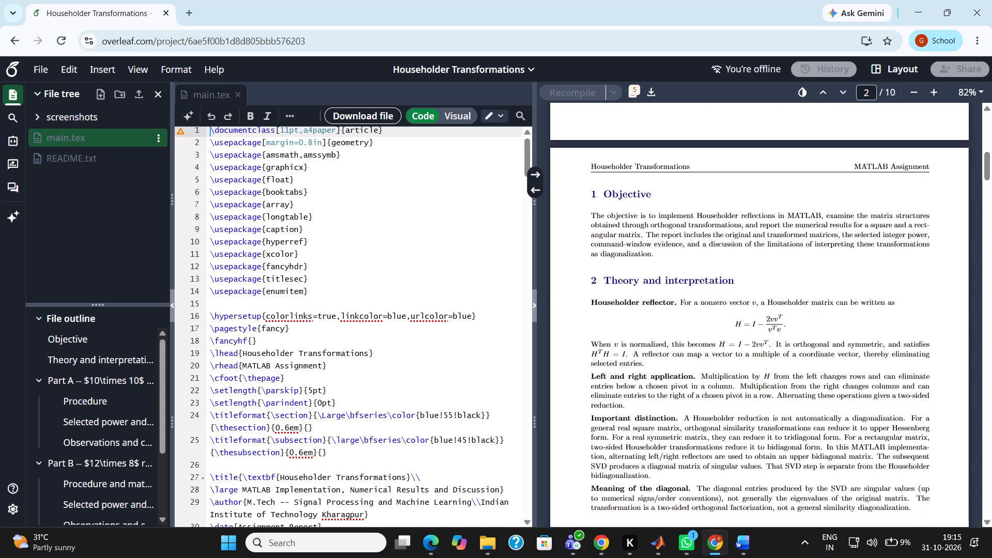
scroll(736, 352, down, 1)
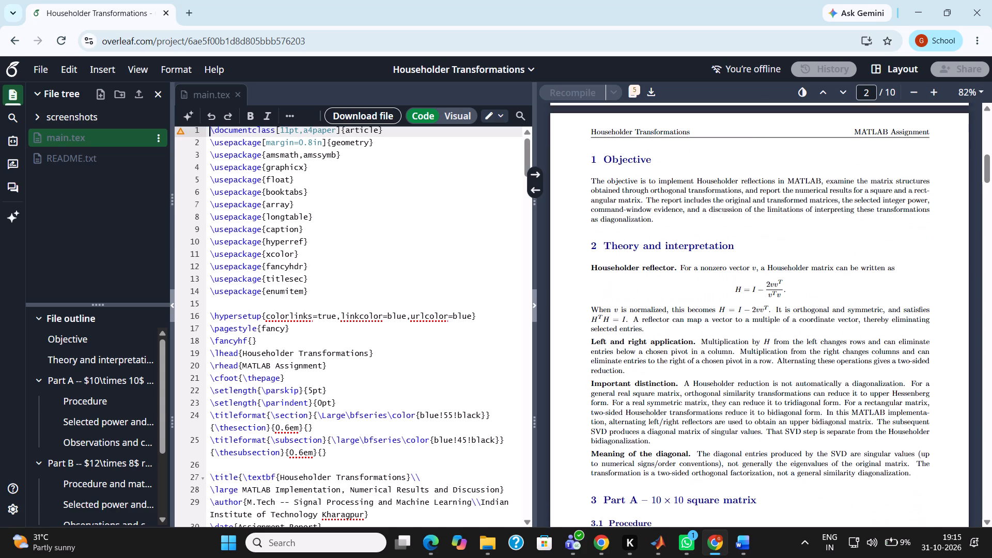
scroll(736, 352, down, 2)
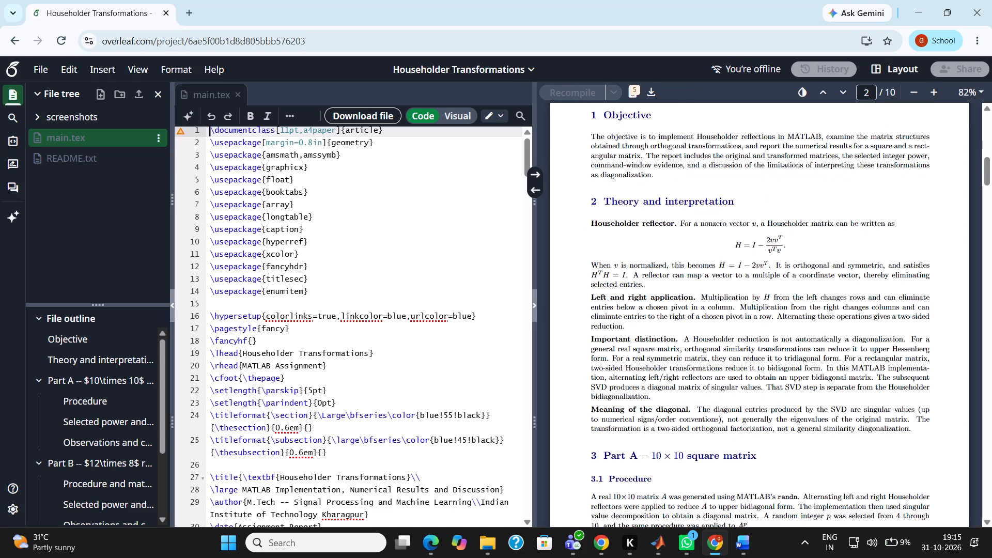
scroll(740, 331, down, 2)
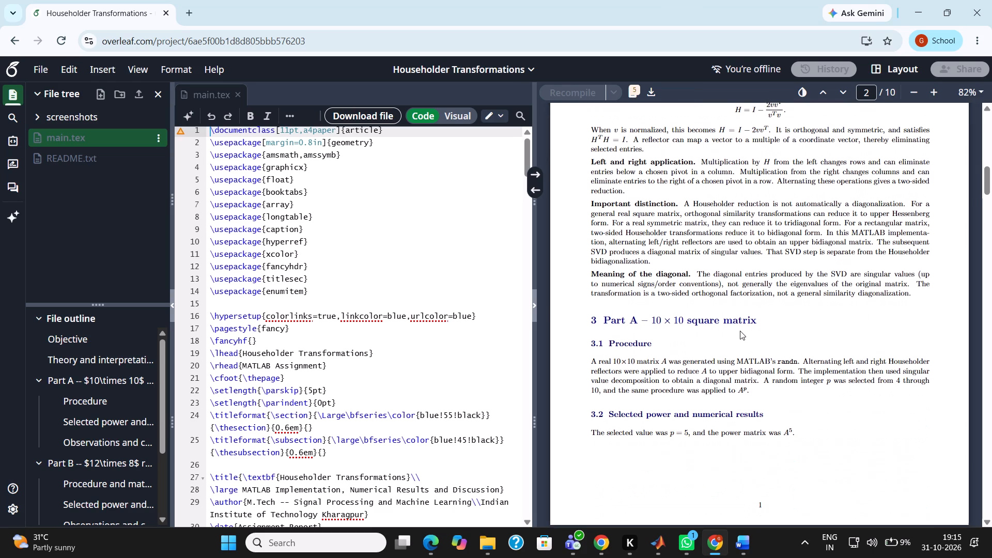
scroll(745, 313, down, 2)
In the Word document, enter the label "PART A:" on the empty line below the roll number.
key(alt+Tab)
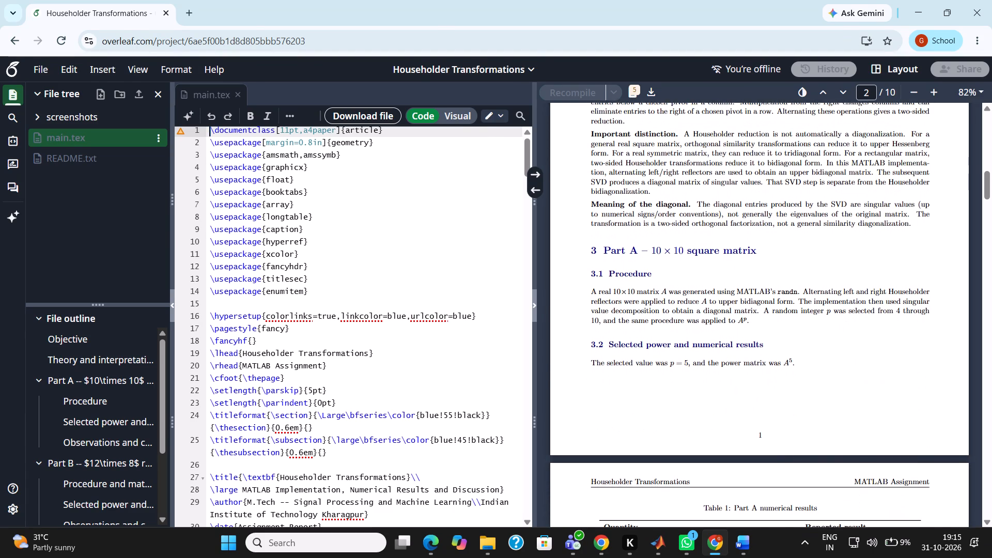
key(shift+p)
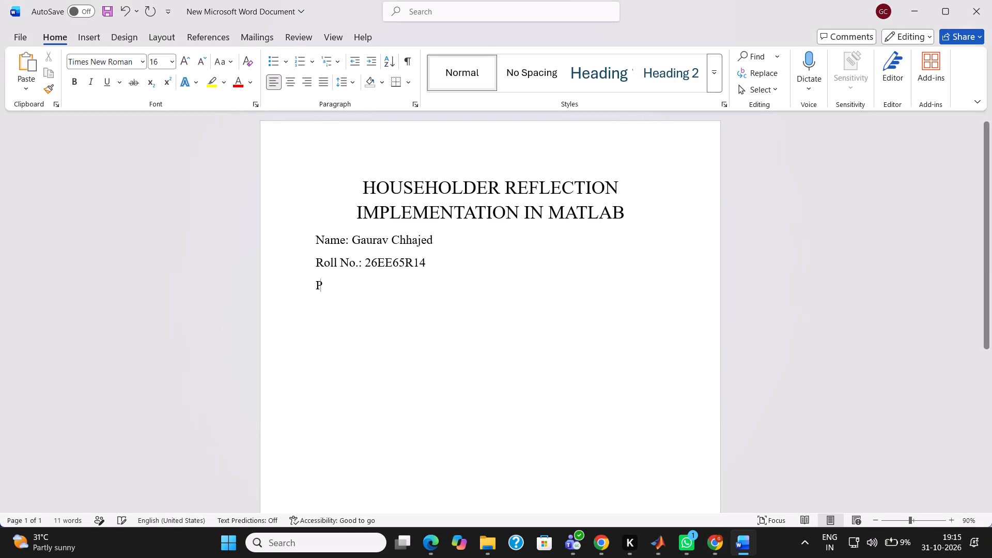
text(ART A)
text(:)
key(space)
Copy "Square Matrix" from the Part 1 heading of the assignment PDF in Edge and paste it after the part label in Word.
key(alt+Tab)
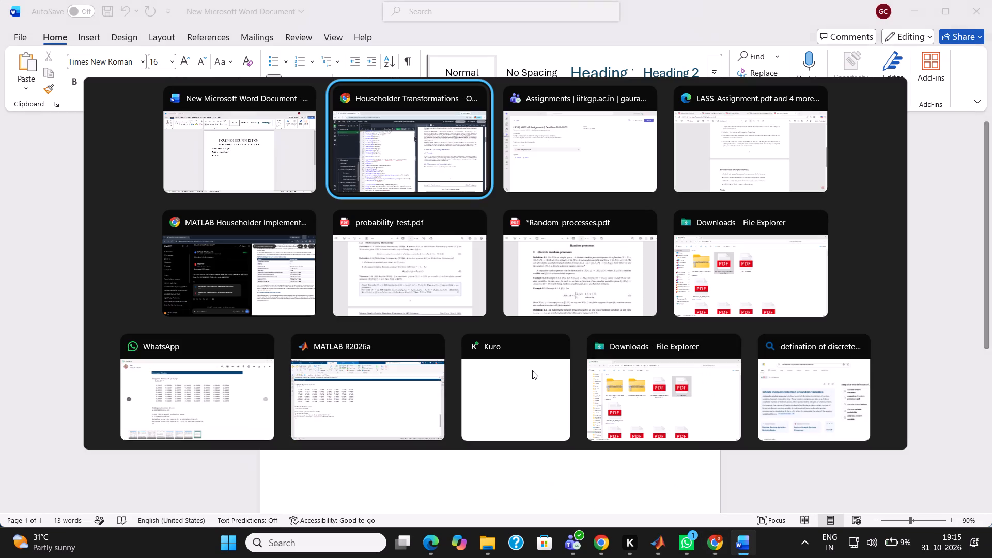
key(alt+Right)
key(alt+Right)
scroll(544, 438, up, 6)
drag(354, 265, 467, 274)
key(ctrl+c)
key(alt+Tab)
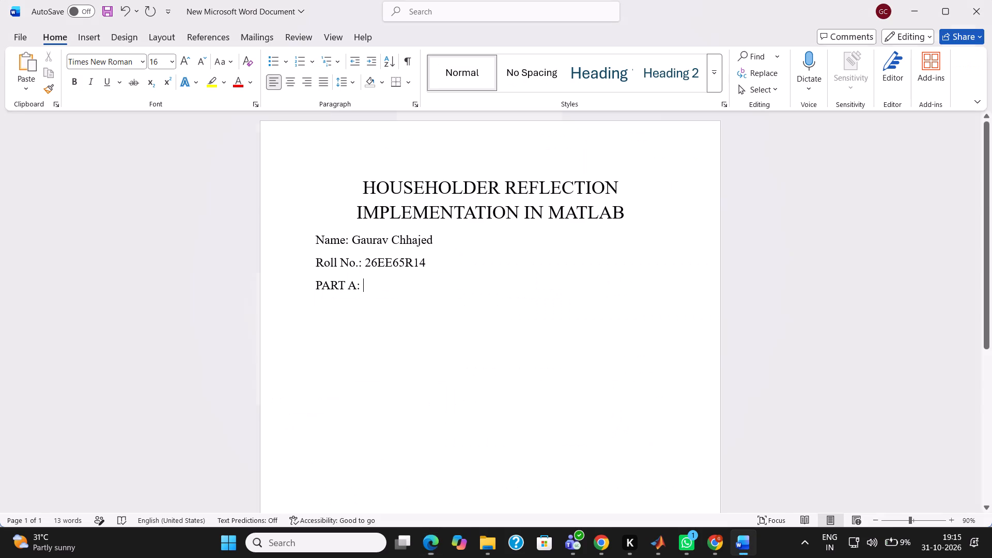
key(ctrl+v)
Replace the letter in the "PART A" label with 1.
key(Left)
key(Left)
key(Left)
key(Left)
key(Left)
key(Left)
key(Left)
key(Left)
key(Left)
key(Left)
key(Left)
key(Left)
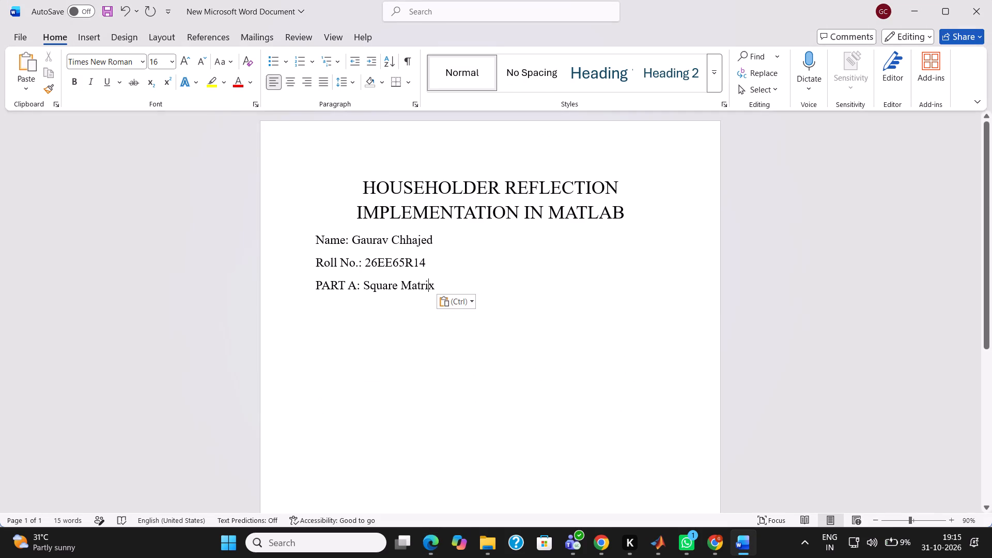
key(Left)
key(Left)
key(Left)
key(BackSpace)
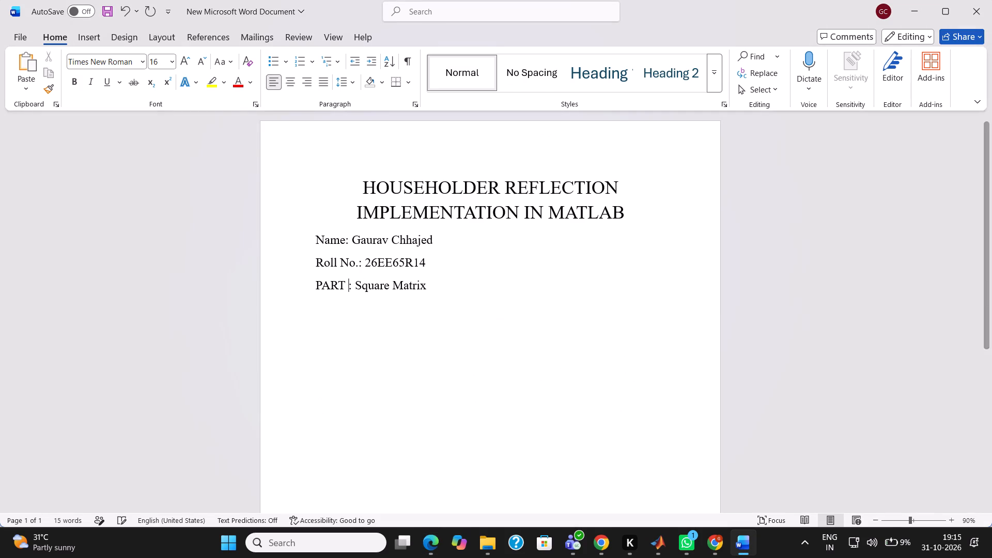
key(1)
Add an empty line after the "PART 1: Square Matrix" heading.
key(Down)
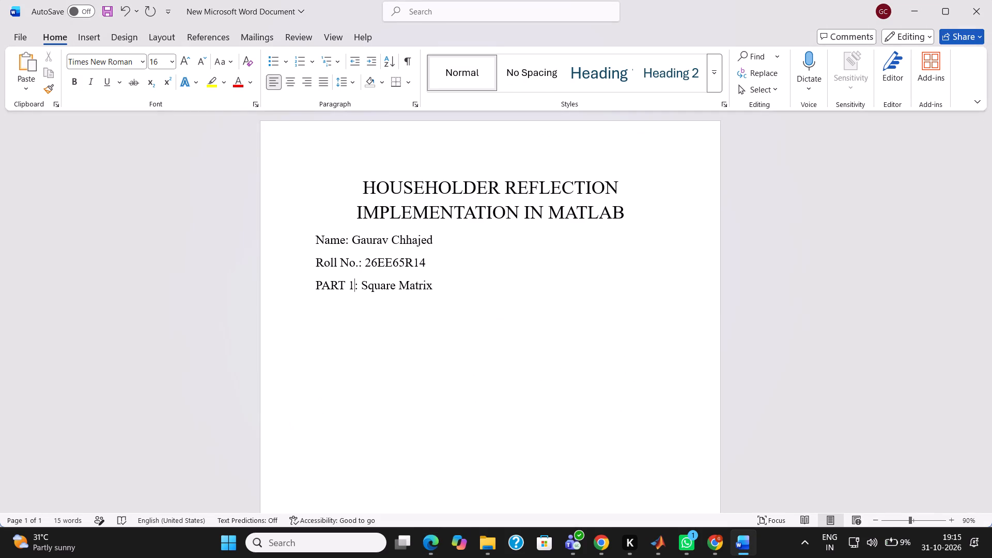
key(Right)
key(Right)
key(Right)
key(Right)
key(Right)
key(Right)
key(Right)
key(Right)
key(Right)
key(Right)
key(Right)
key(Right)
key(Right)
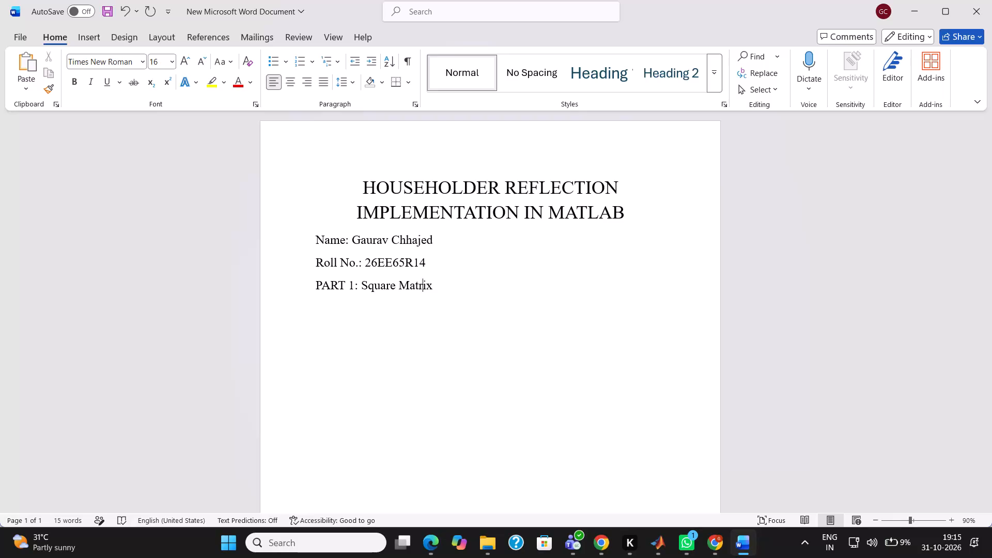
key(Right)
key(Right)
key(Return)
key(BackSpace)
key(BackSpace)
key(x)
key(Return)
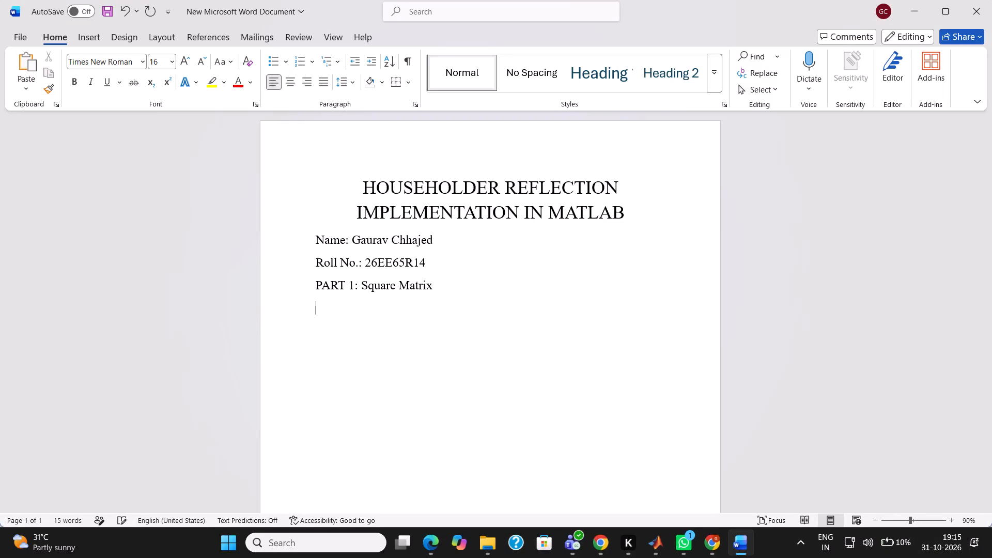
Read the Part 1 square matrix tasks in the assignment PDF in Edge.
key(alt+Tab)
scroll(524, 276, down, 1)
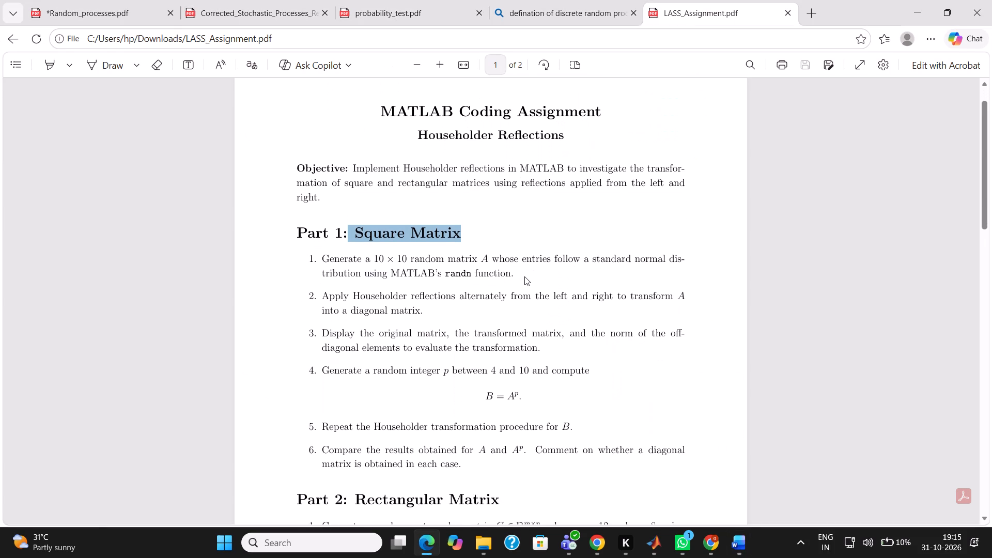
scroll(505, 272, down, 1)
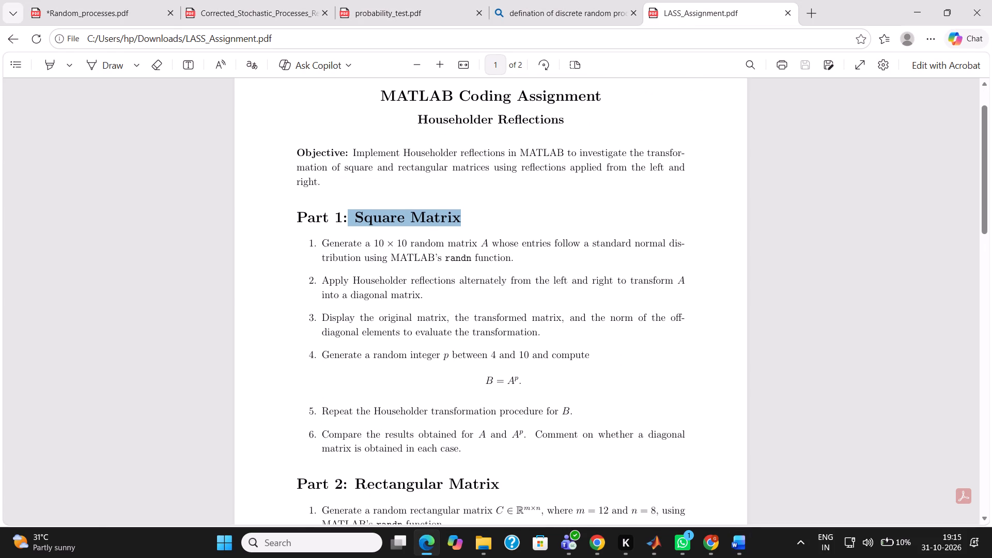
scroll(475, 295, down, 1)
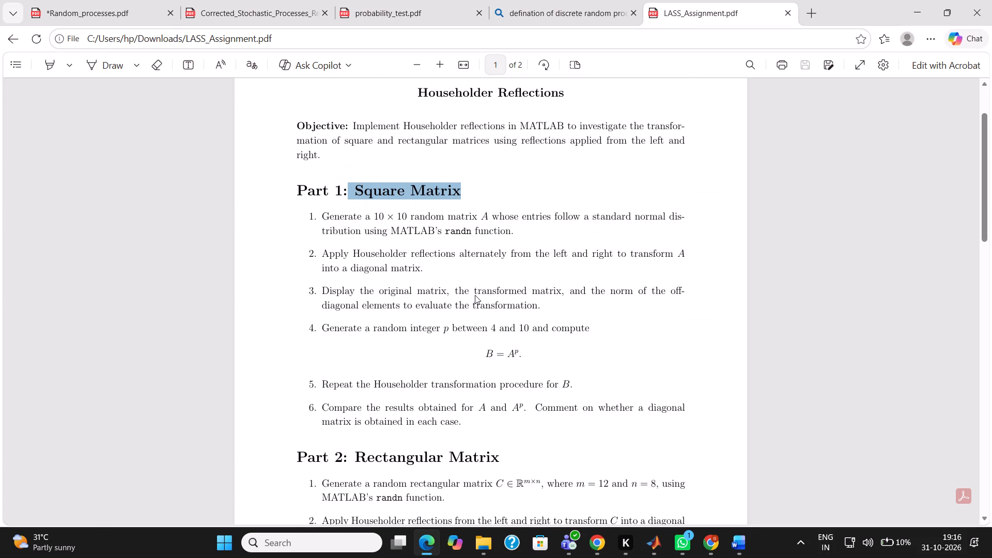
scroll(475, 295, down, 1)
key(alt+Tab)
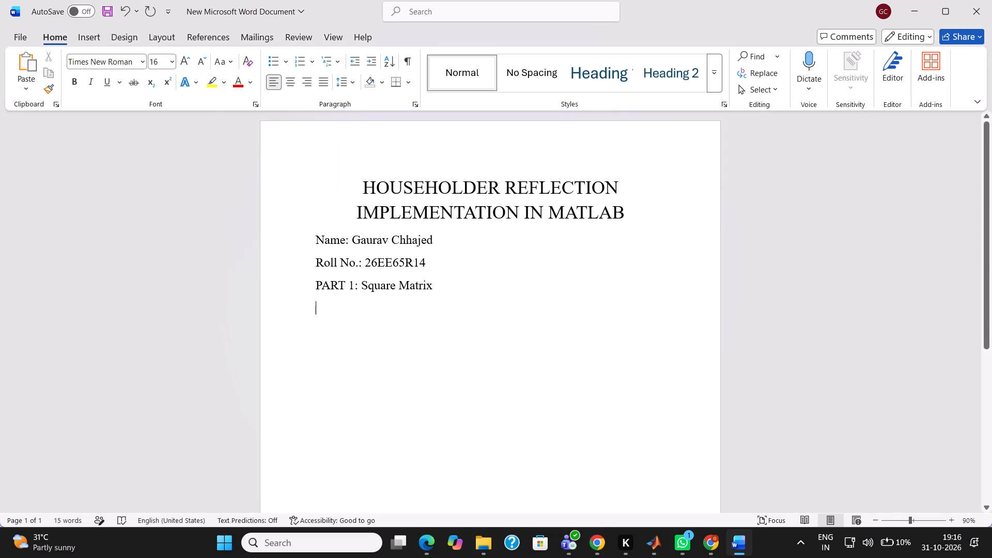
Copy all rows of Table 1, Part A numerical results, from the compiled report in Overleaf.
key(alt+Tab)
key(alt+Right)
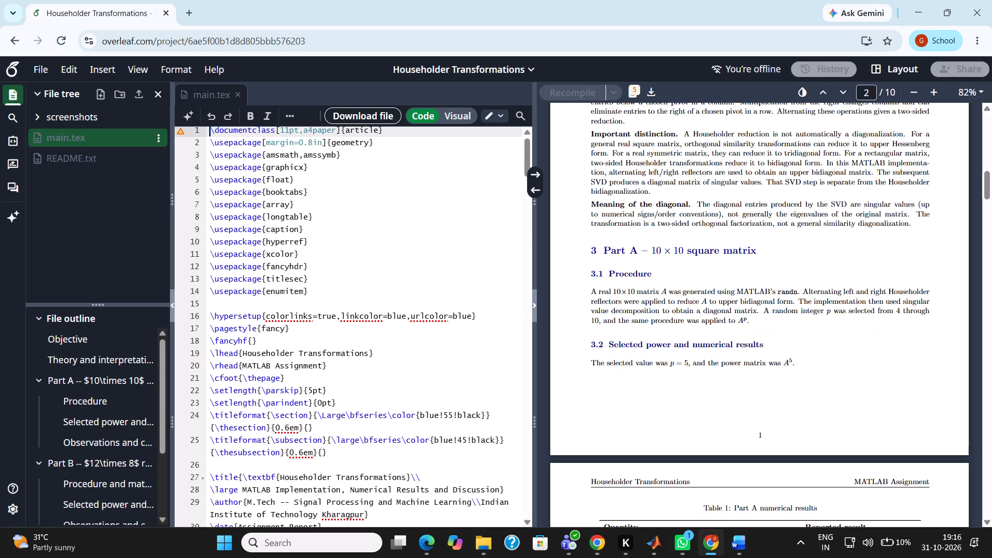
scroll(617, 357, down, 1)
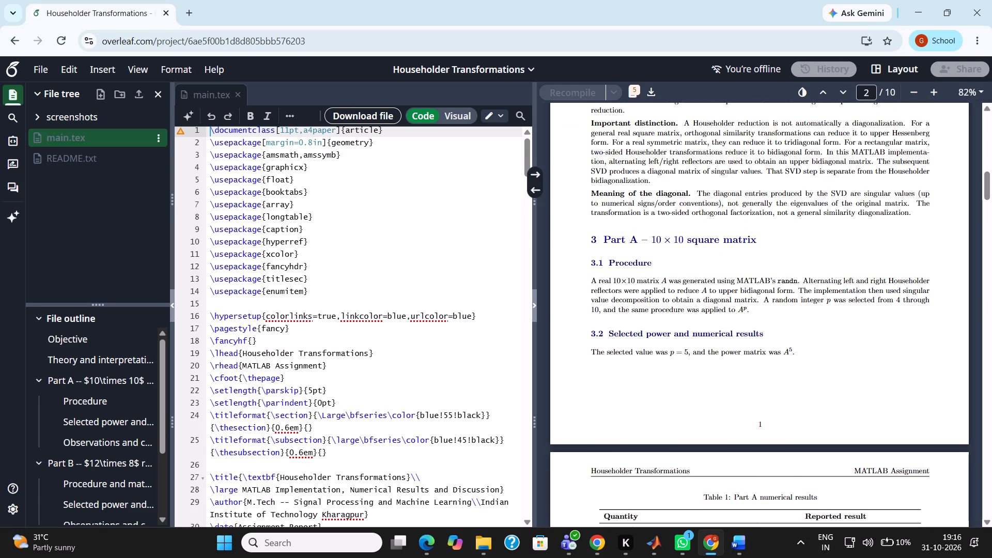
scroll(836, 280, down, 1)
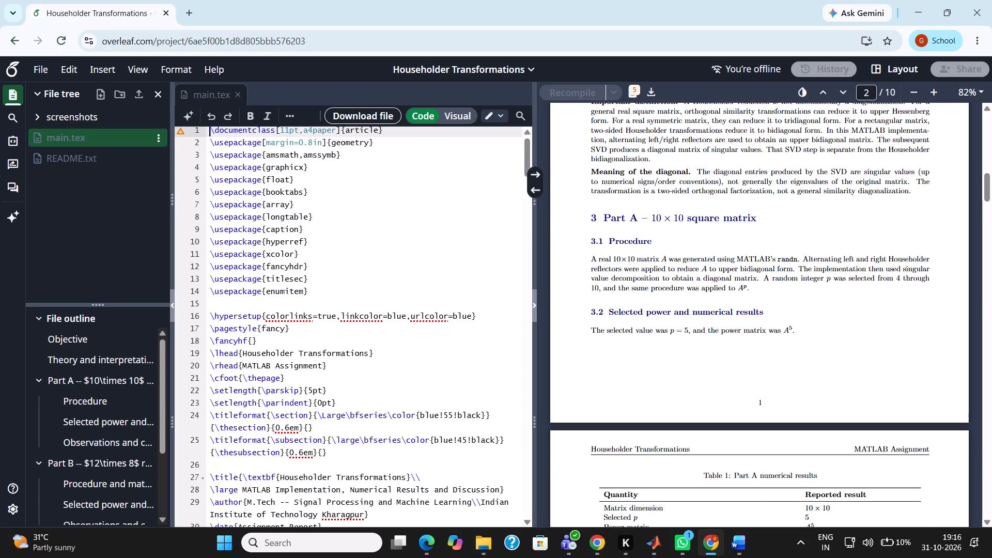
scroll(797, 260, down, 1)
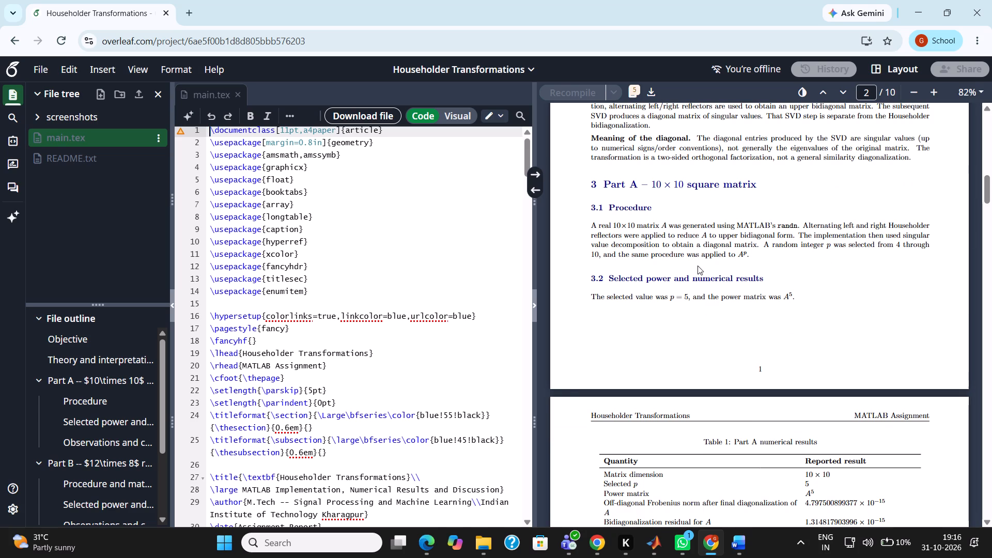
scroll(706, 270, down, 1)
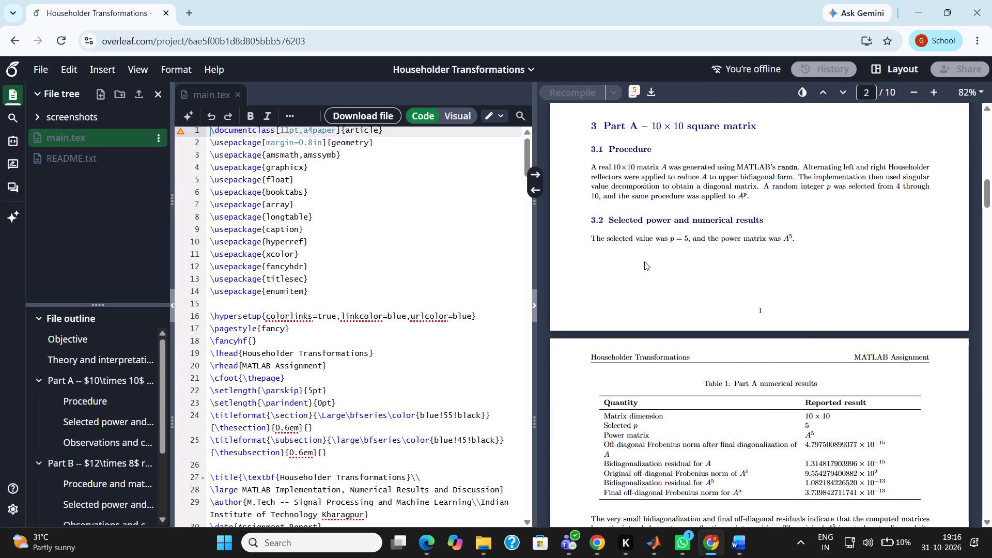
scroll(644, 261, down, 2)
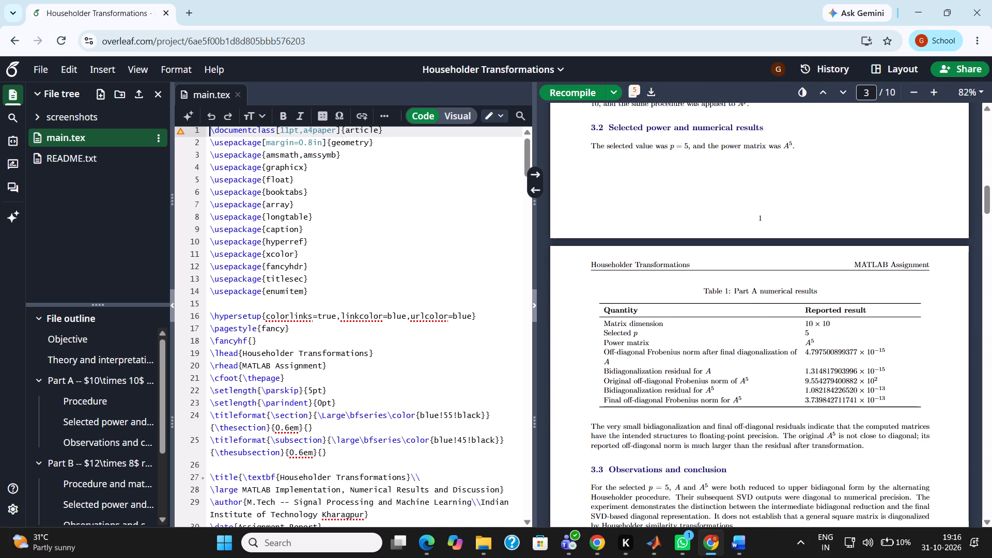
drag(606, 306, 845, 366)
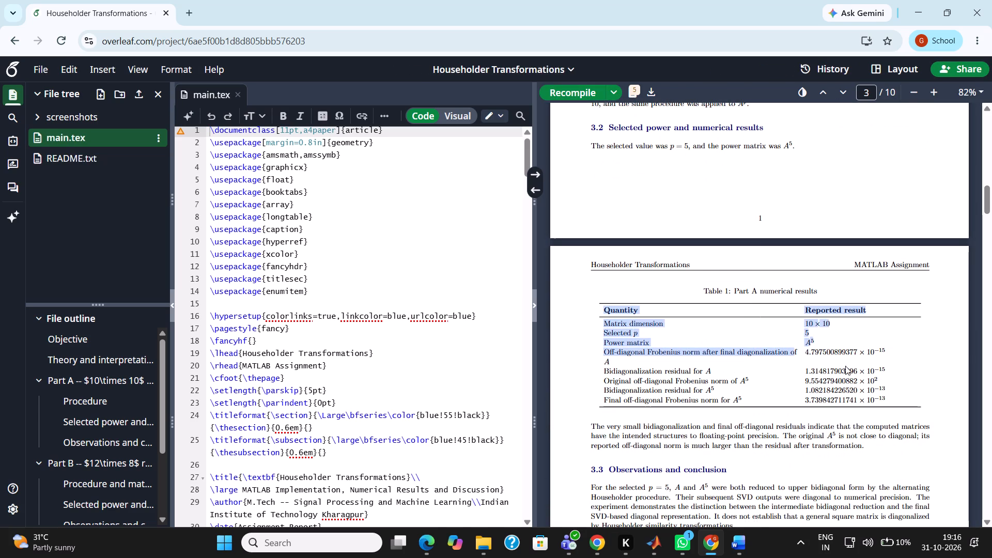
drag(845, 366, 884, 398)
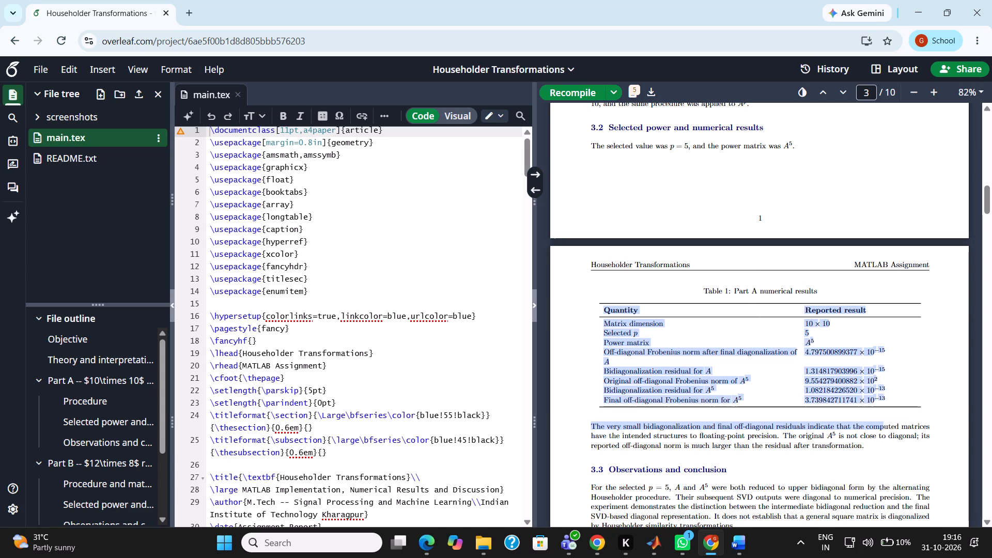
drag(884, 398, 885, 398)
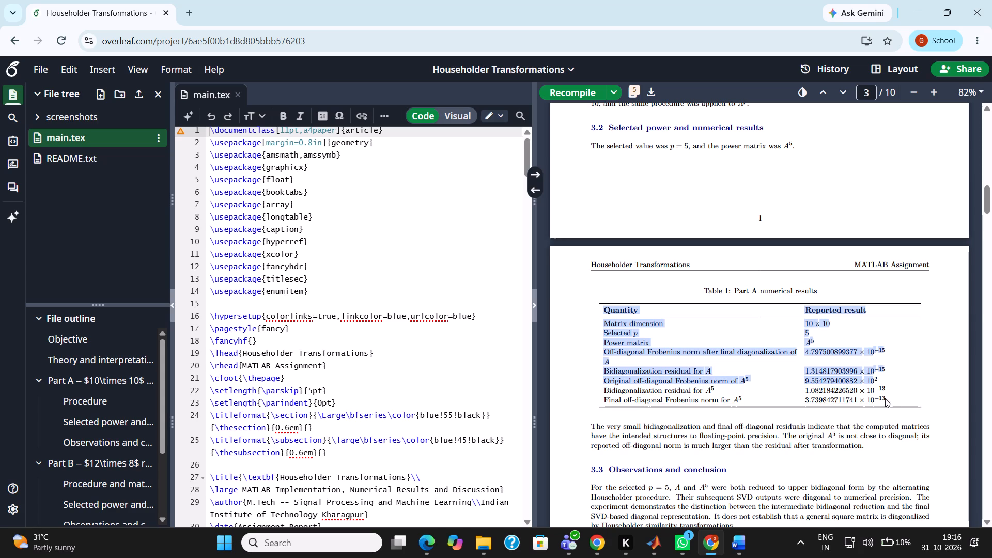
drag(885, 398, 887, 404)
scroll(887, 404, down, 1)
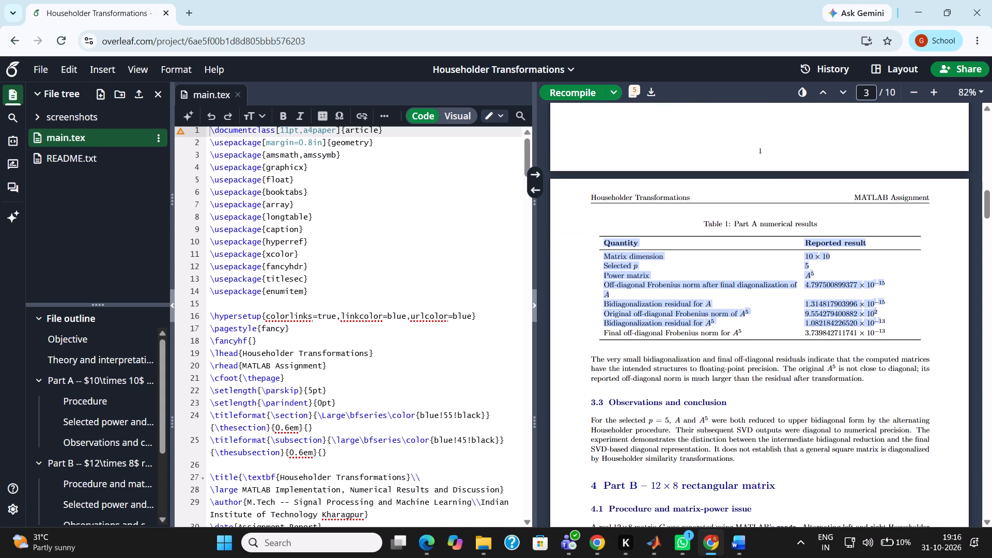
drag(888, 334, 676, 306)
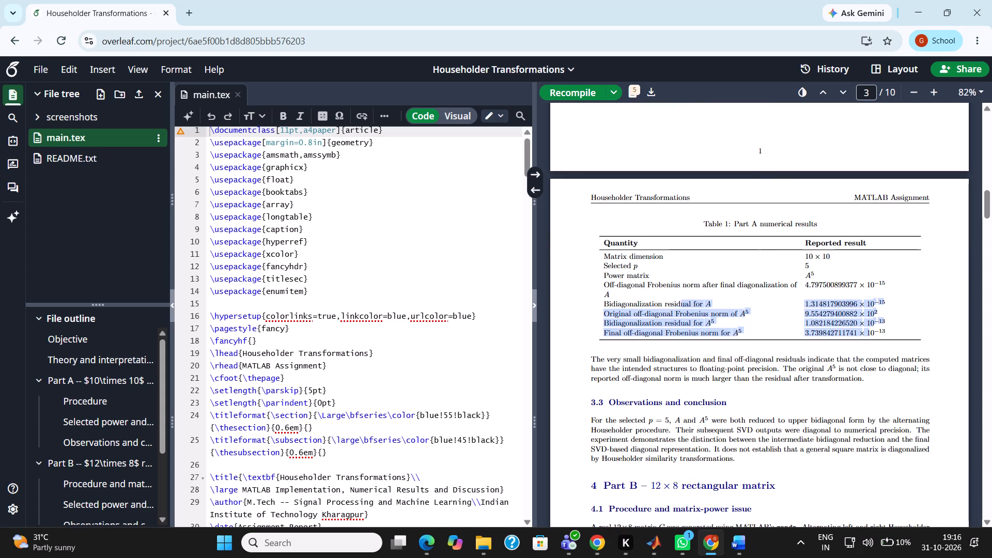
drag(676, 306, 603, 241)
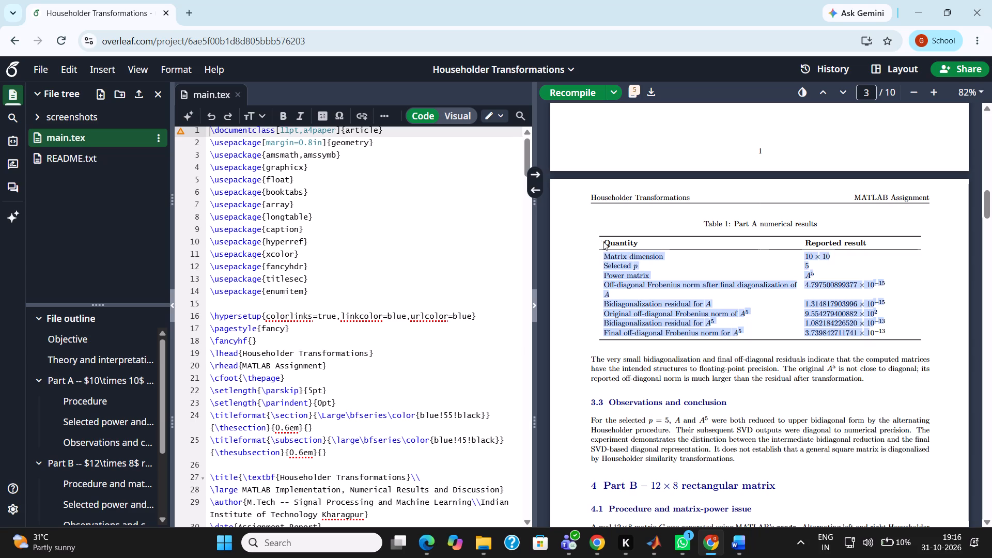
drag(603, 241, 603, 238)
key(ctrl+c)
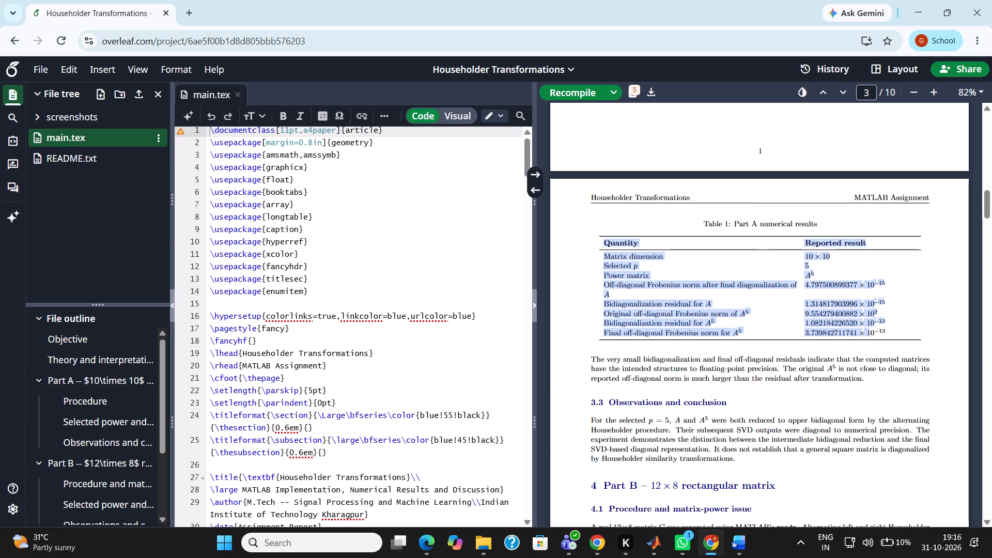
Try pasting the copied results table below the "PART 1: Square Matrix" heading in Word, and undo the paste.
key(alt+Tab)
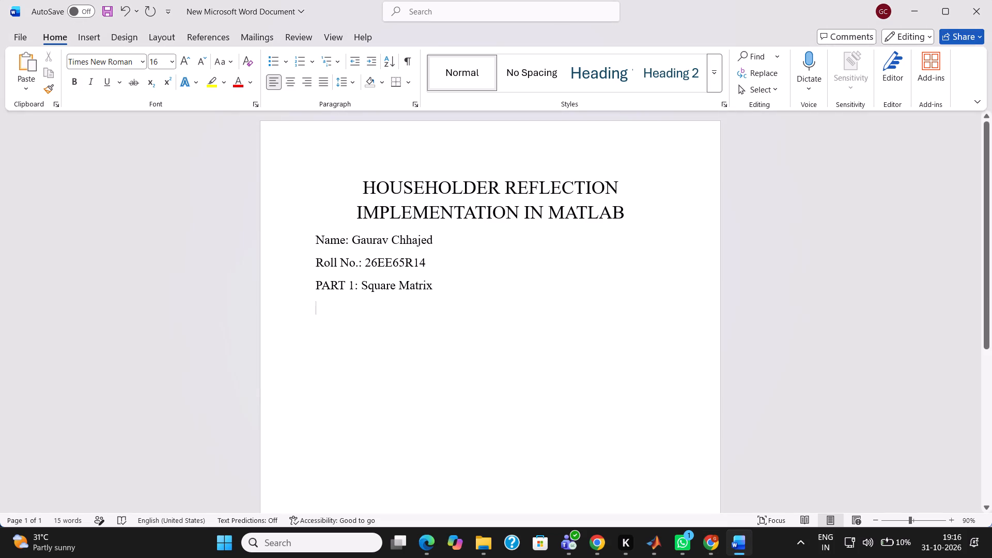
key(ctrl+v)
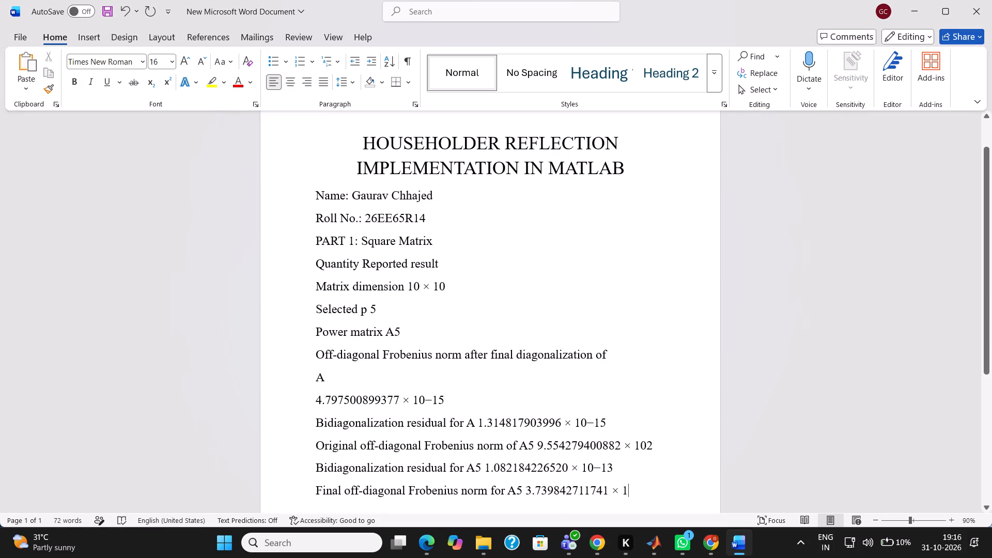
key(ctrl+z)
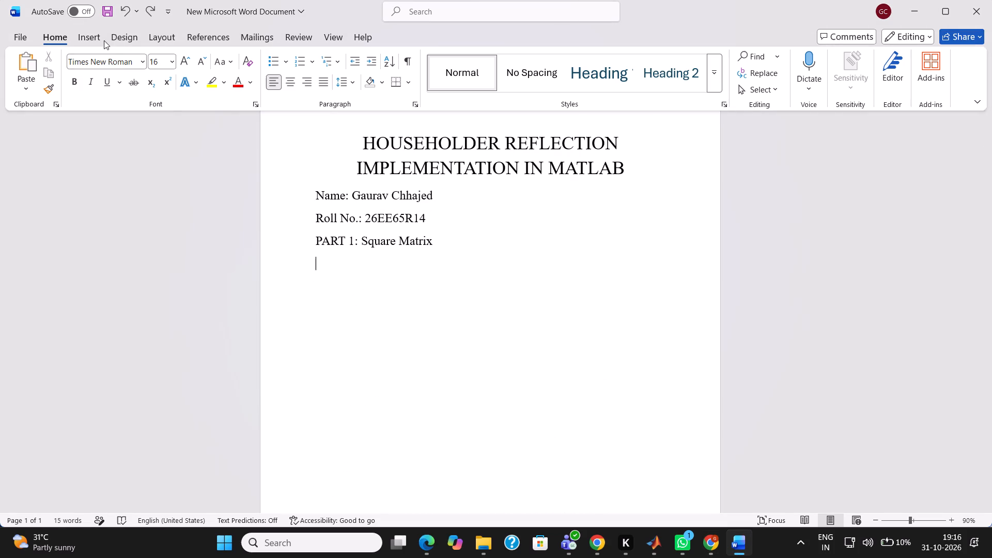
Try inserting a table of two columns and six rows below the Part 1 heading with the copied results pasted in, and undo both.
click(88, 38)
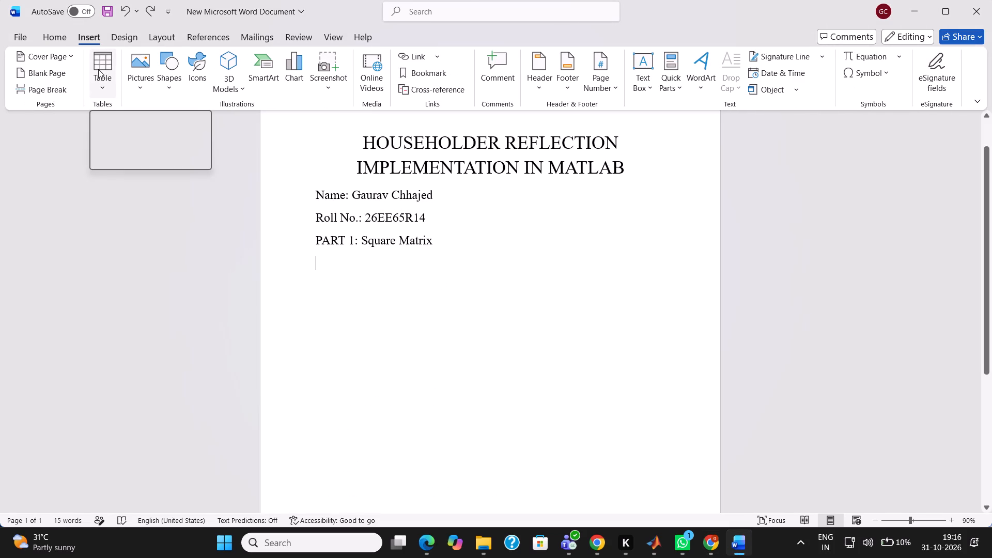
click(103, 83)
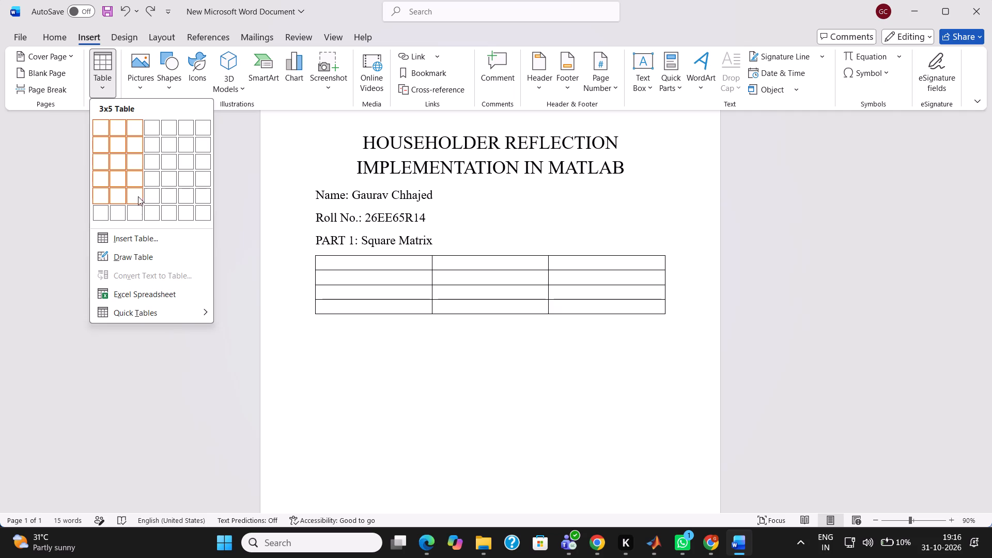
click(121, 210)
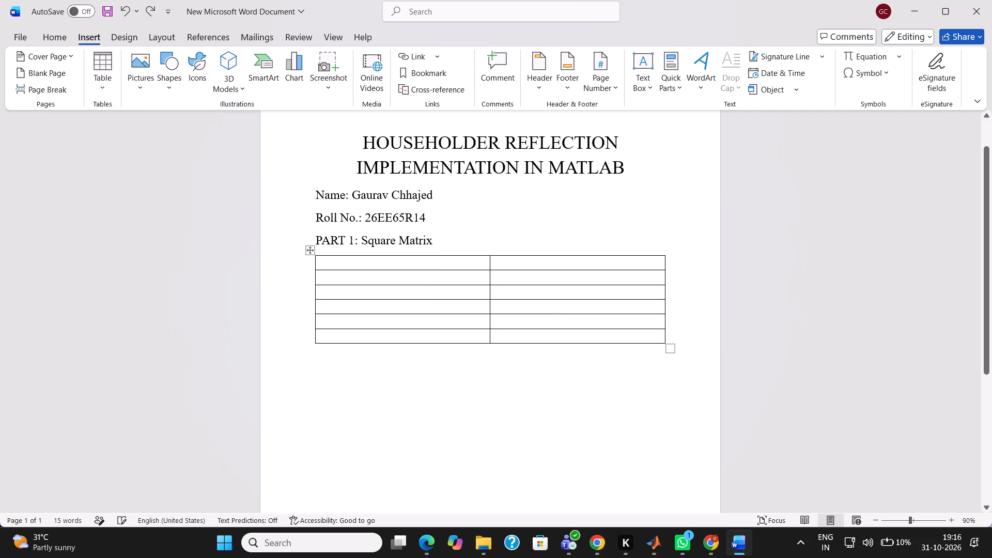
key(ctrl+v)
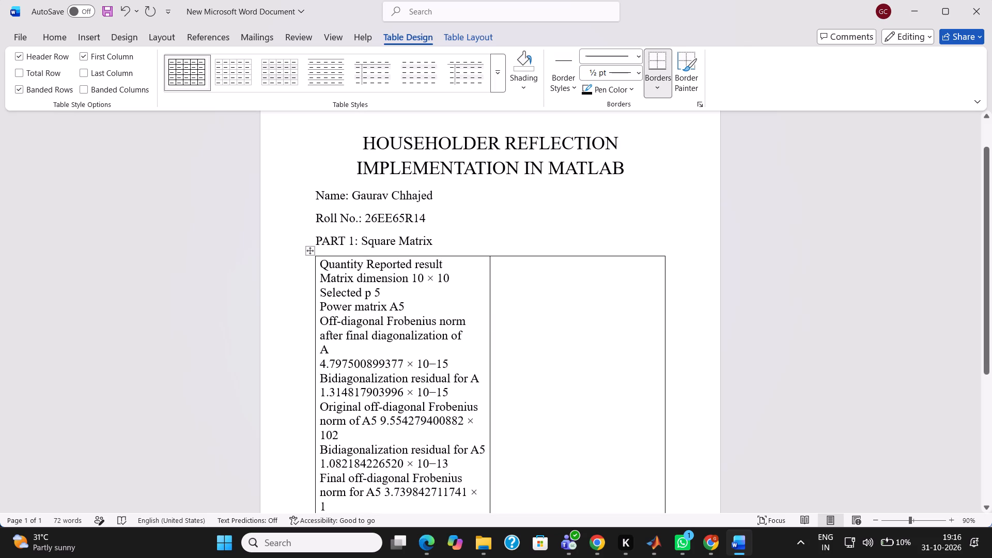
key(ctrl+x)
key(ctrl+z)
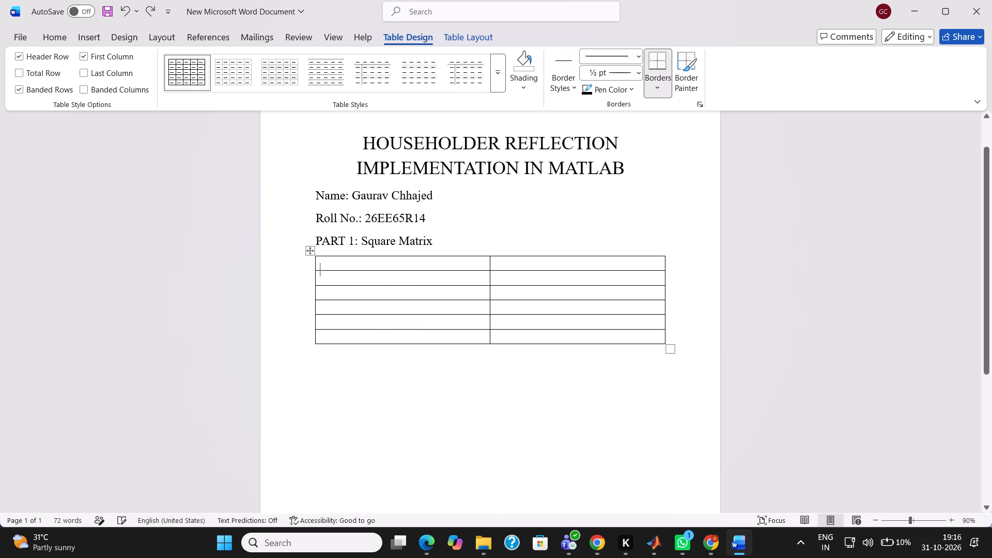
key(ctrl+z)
Copy the 3.3 Observations and conclusion paragraph from the Overleaf report and paste it below the Part 1 heading in Word.
key(alt+Tab)
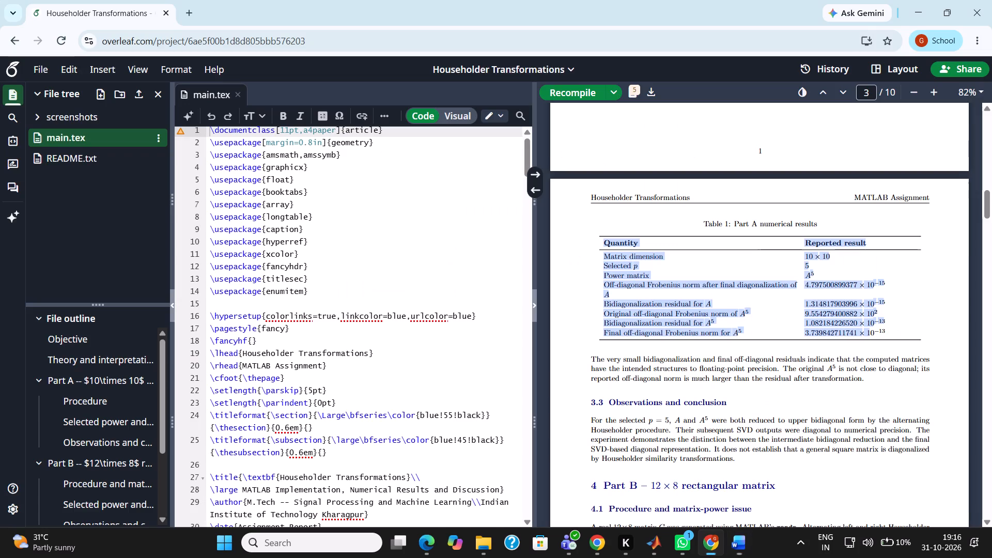
click(777, 394)
scroll(777, 394, down, 1)
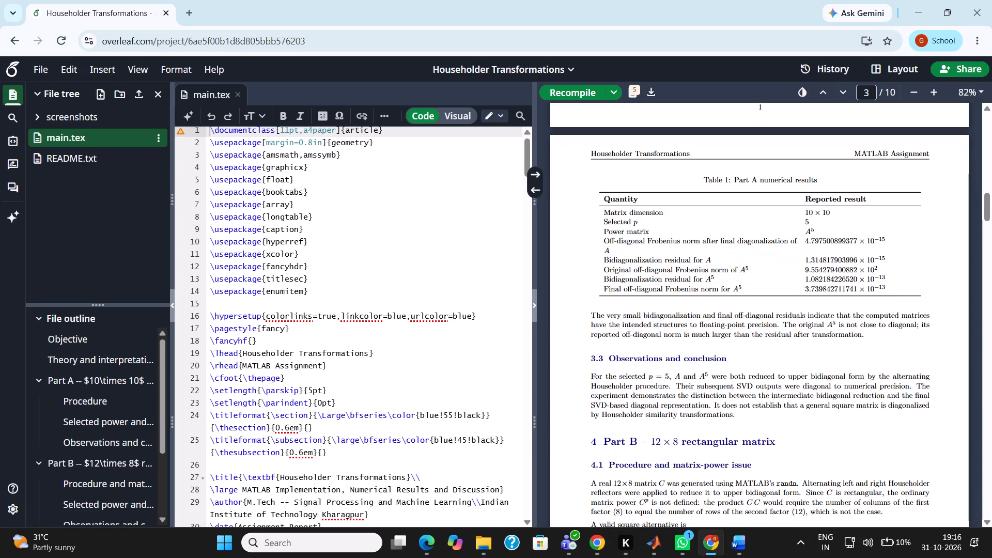
drag(590, 375, 638, 373)
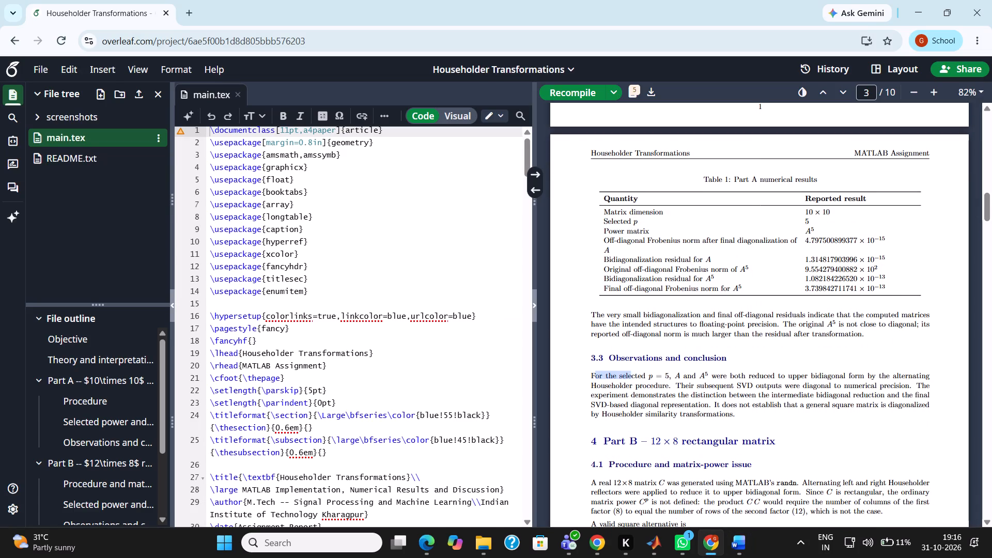
drag(638, 373, 696, 377)
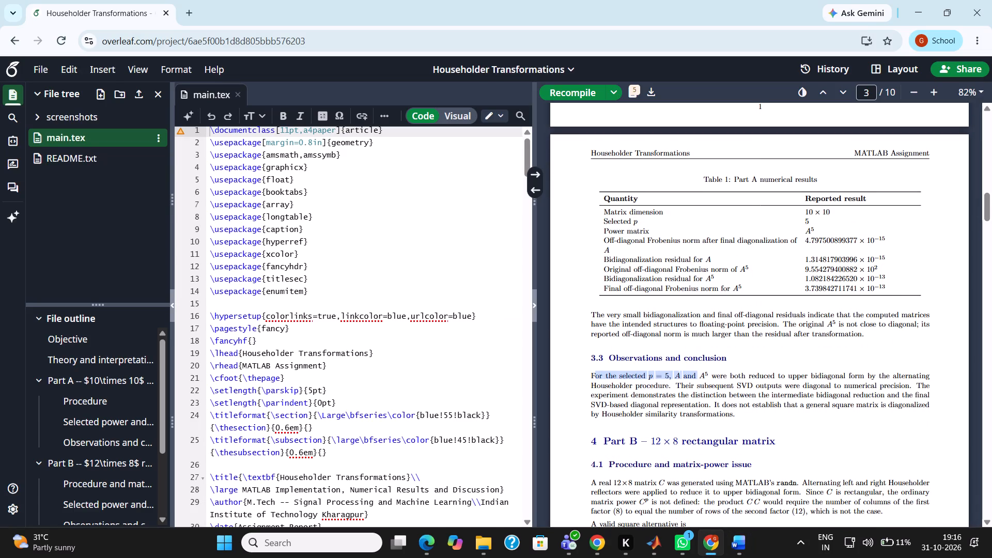
click(592, 377)
drag(591, 376, 717, 378)
drag(717, 378, 709, 385)
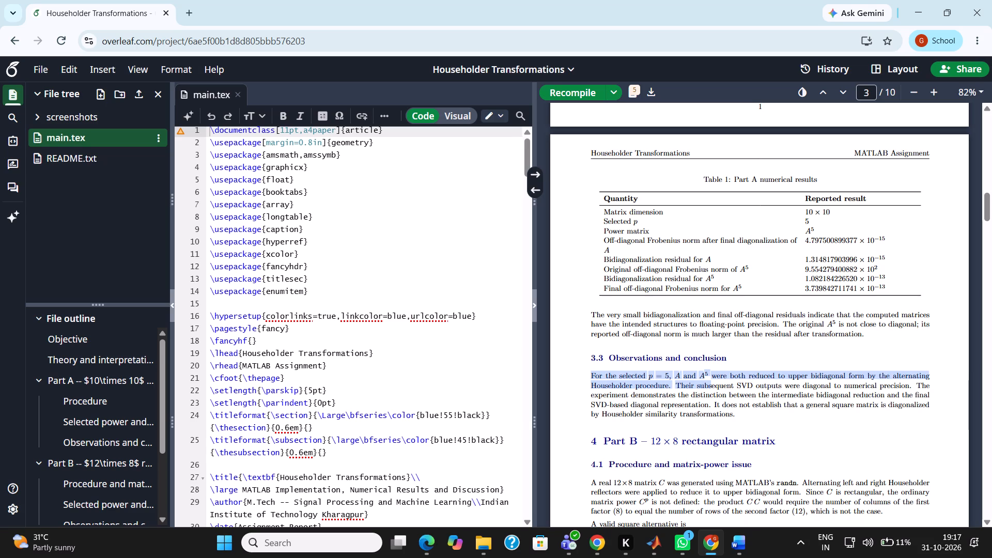
drag(709, 385, 787, 395)
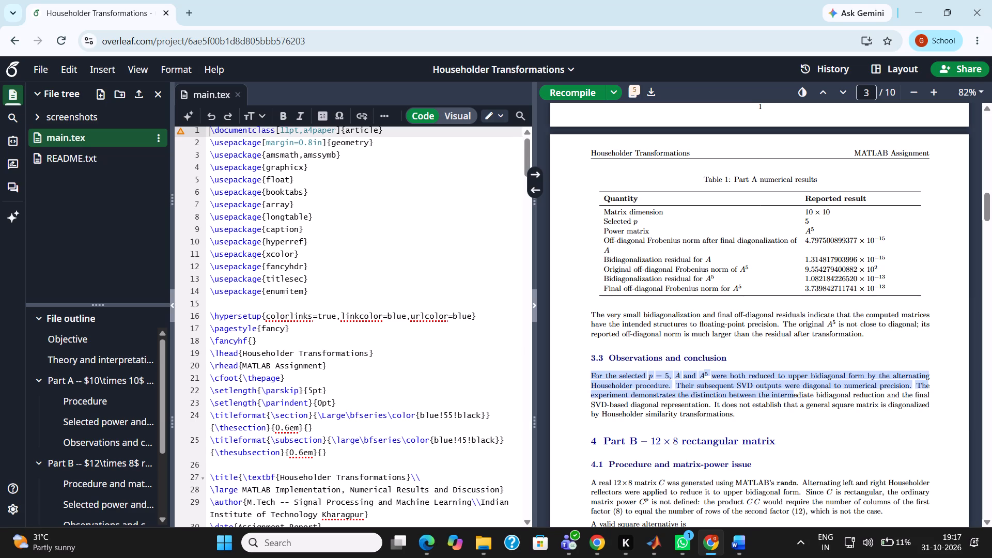
drag(787, 395, 740, 412)
key(ctrl+c)
key(ctrl+c)
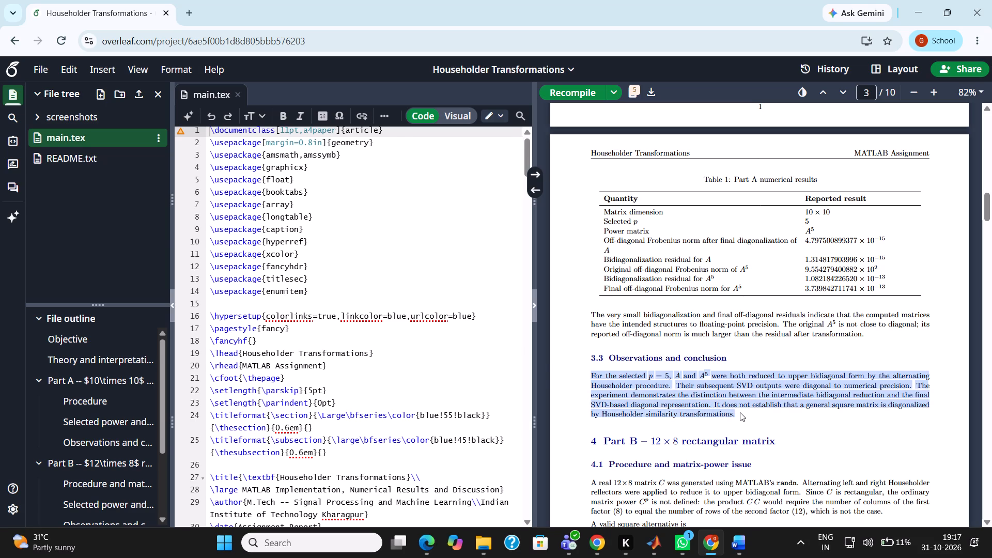
key(alt+Tab)
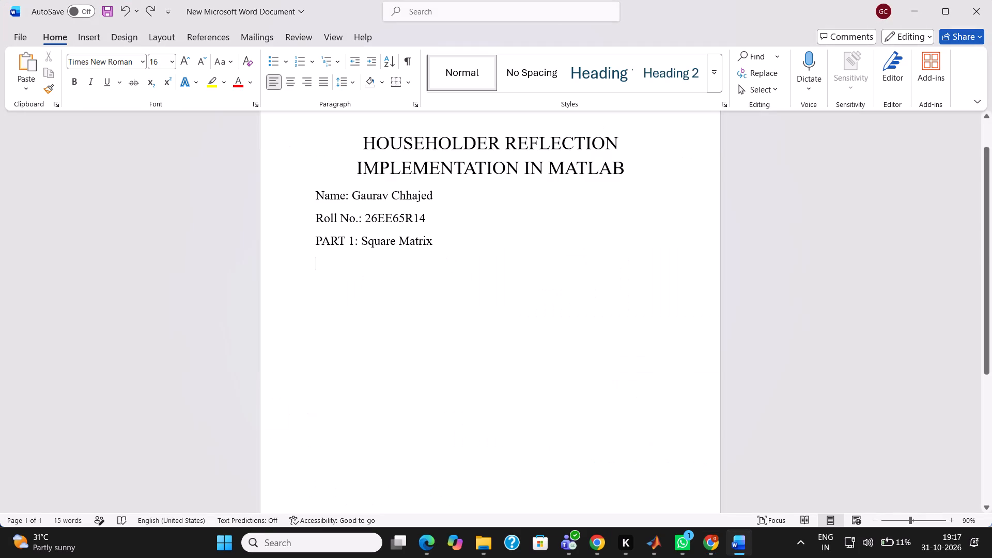
key(ctrl+v)
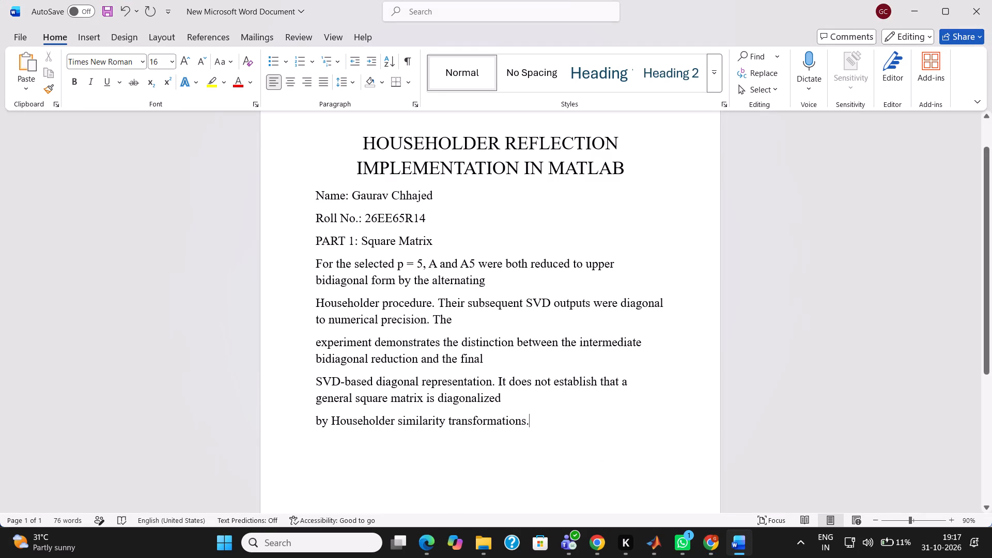
Format the 5 in "A5" as superscript in the first line of the pasted paragraph.
click(473, 263)
key(shift+Left)
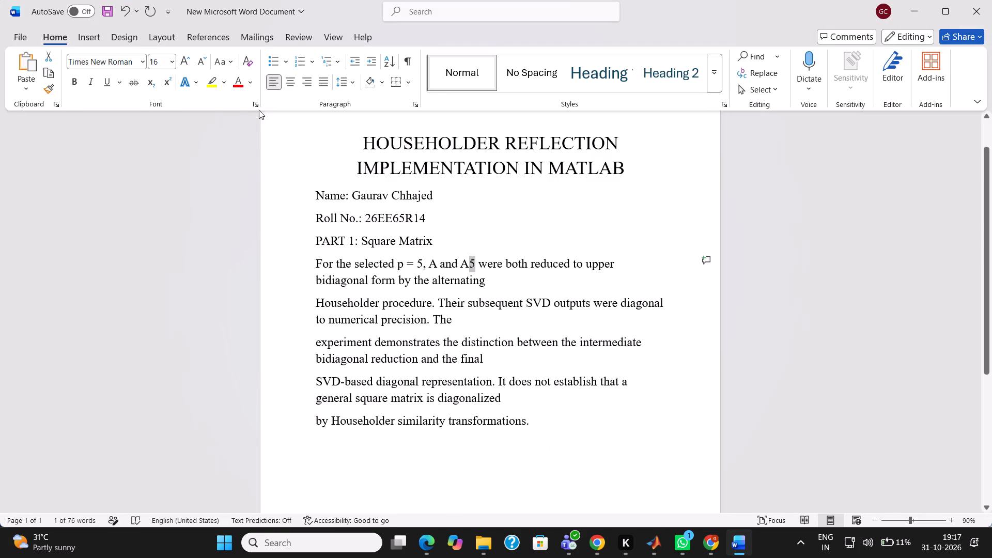
click(168, 80)
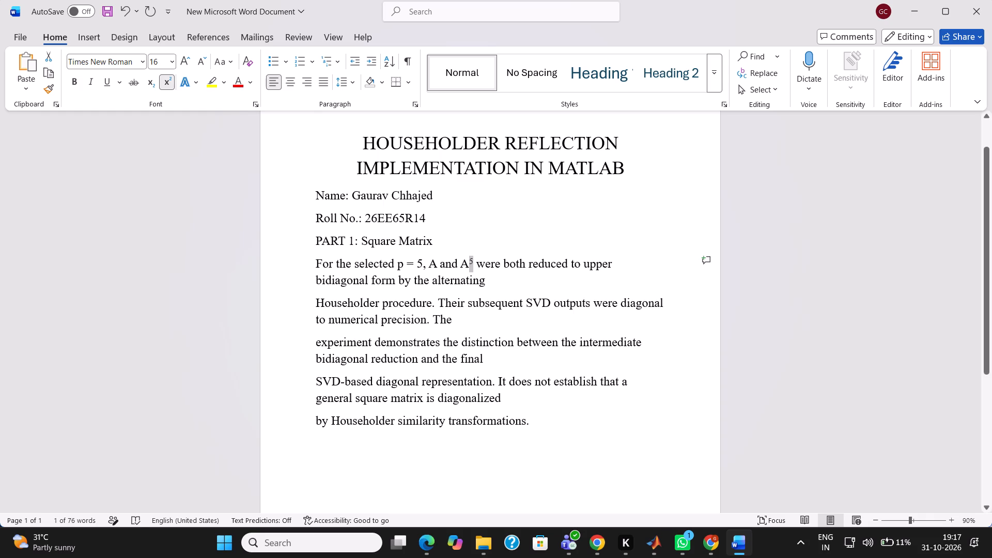
click(537, 292)
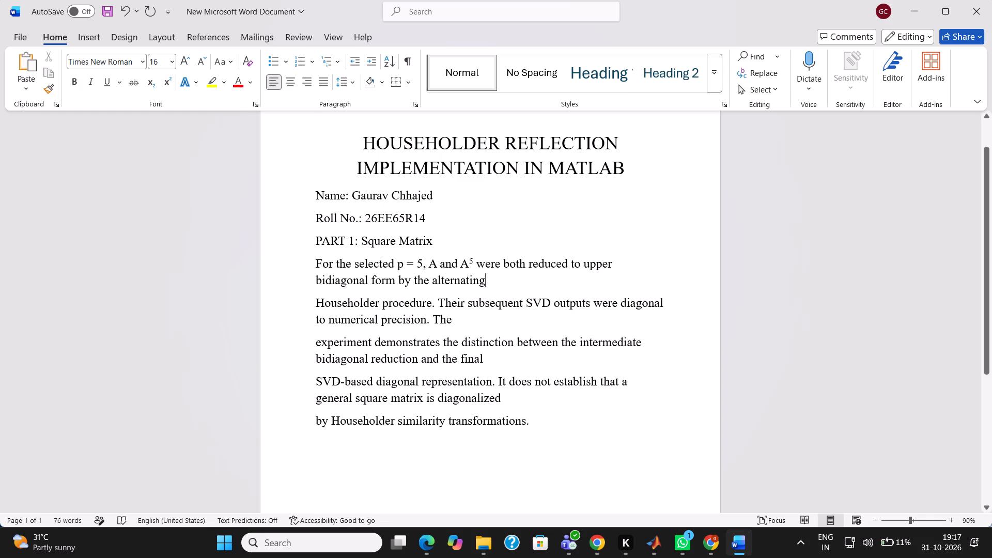
Justify the pasted observations text below the Part 1 heading, trying font size 14 and setting it back to 16.
drag(537, 413, 321, 263)
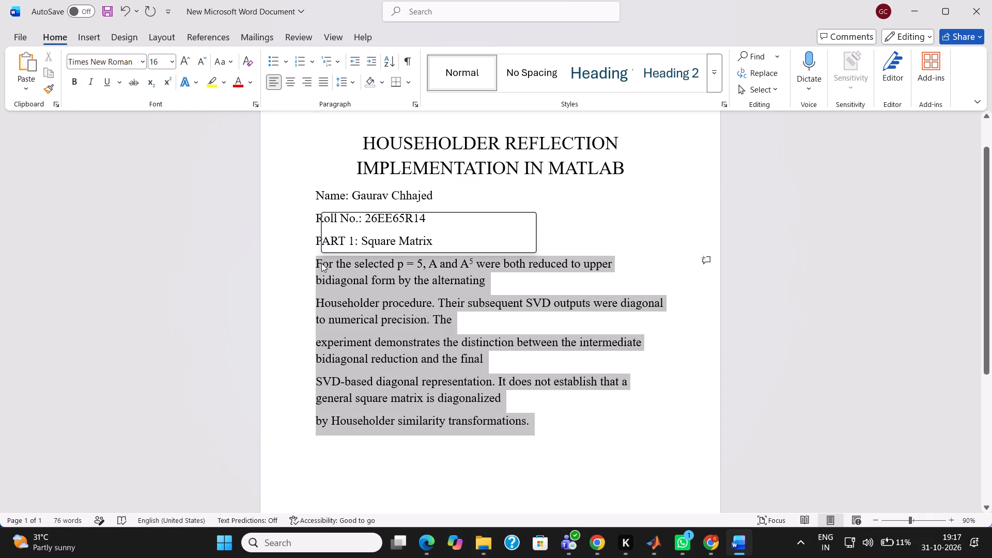
click(196, 61)
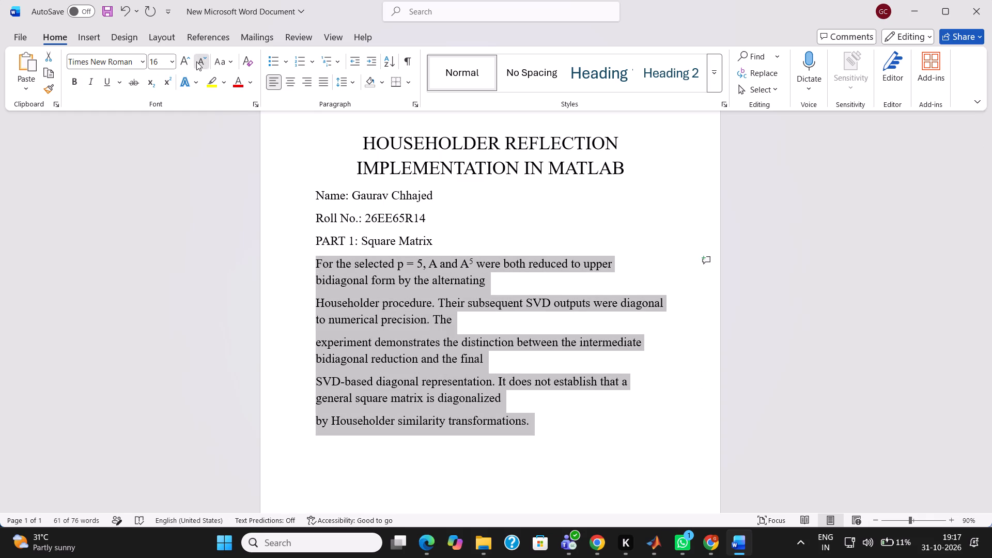
click(318, 81)
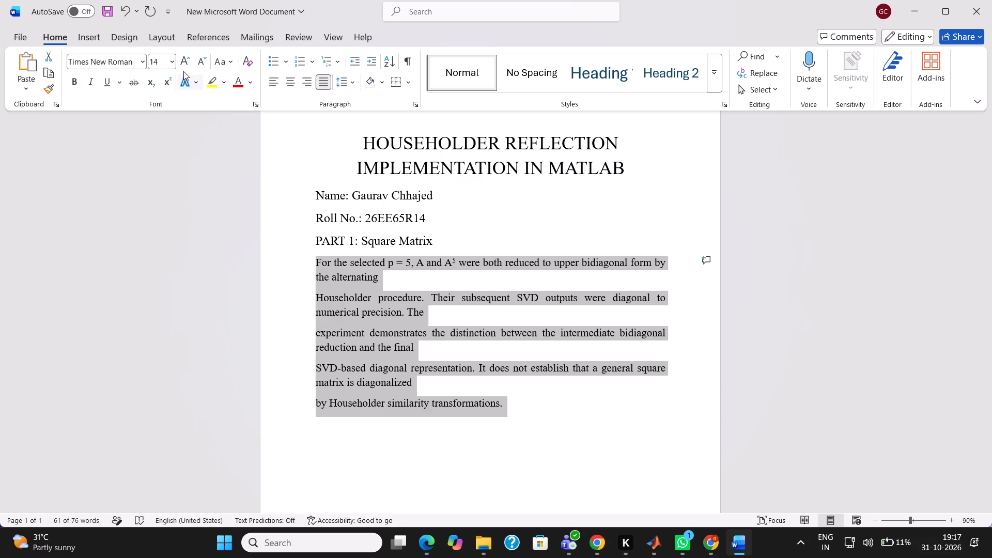
click(186, 53)
click(187, 57)
click(403, 308)
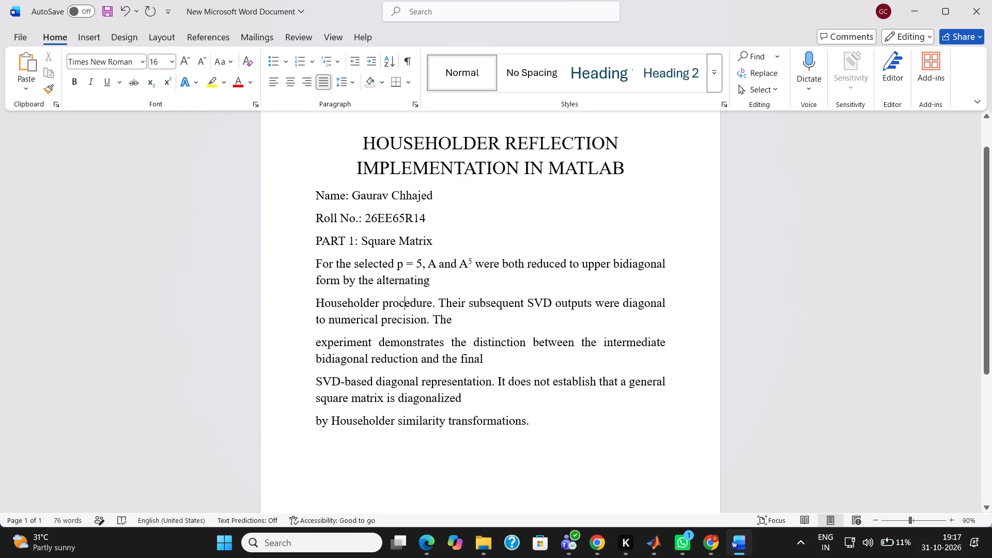
Join the lines starting "Householder procedure" and "experiment demonstrates" to the text before them, each with a single space.
click(315, 302)
key(BackSpace)
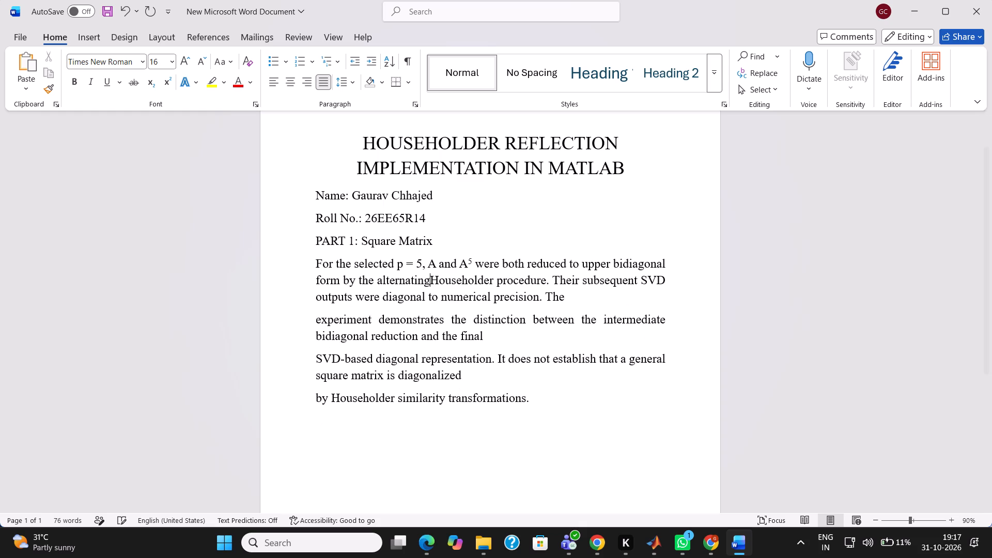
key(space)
key(Down)
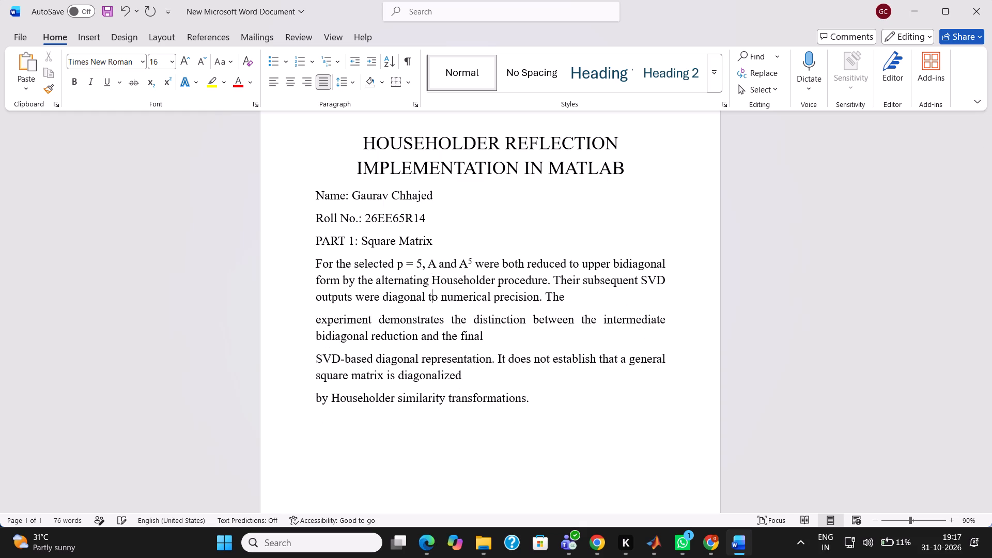
key(Down)
key(Left)
key(Left)
key(Left)
key(Left)
key(Left)
key(Left)
key(Left)
key(Left)
key(Left)
key(Left)
key(Left)
key(Left)
key(Left)
key(Left)
key(Left)
key(Left)
key(Left)
key(Left)
key(Left)
key(Left)
key(BackSpace)
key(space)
Join the lines starting "SVD-based diagonal" and "by Householder similarity" to the same paragraph, each with a single space.
key(Down)
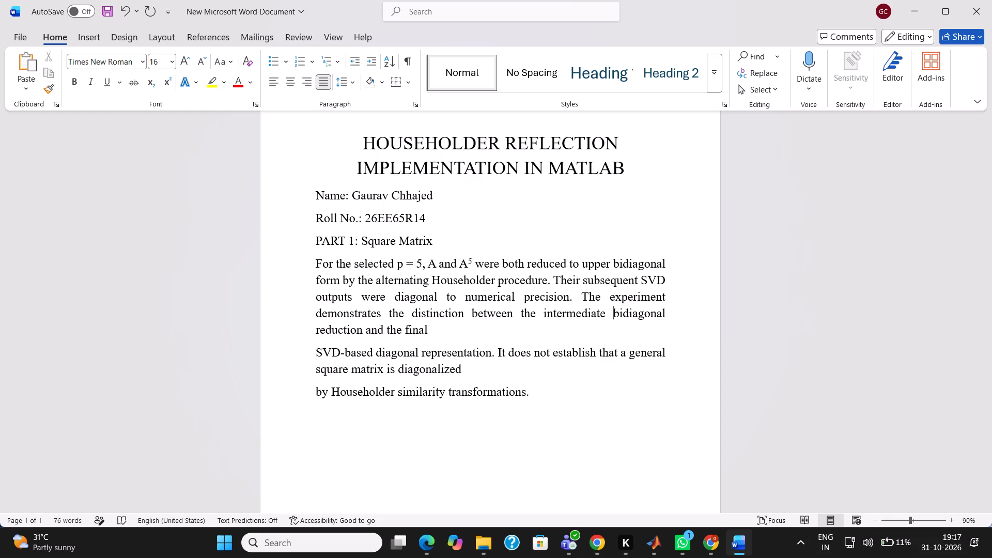
key(Down)
key(Delete)
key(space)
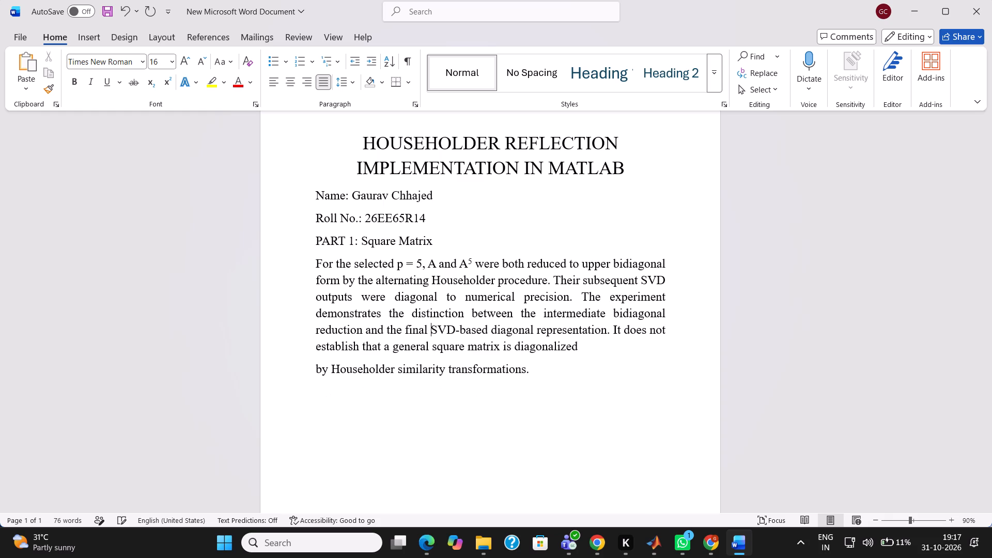
key(Down)
key(Down)
key(Left)
key(Left)
key(Left)
key(Left)
key(Left)
key(Left)
key(Left)
key(Left)
key(Left)
key(Left)
key(Left)
key(Left)
key(Left)
key(Left)
key(Left)
key(Left)
key(Left)
key(Left)
key(Left)
key(Left)
key(Left)
key(Left)
key(BackSpace)
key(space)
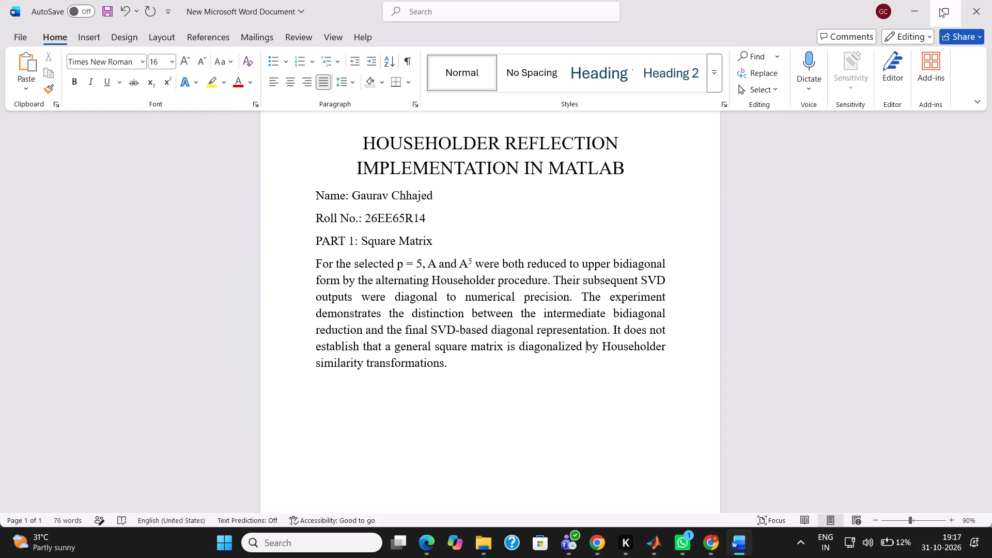
Place Word side by side with the Overleaf browser window and shrink Overleaf's file tree and code editor to enlarge the PDF preview.
click(875, 45)
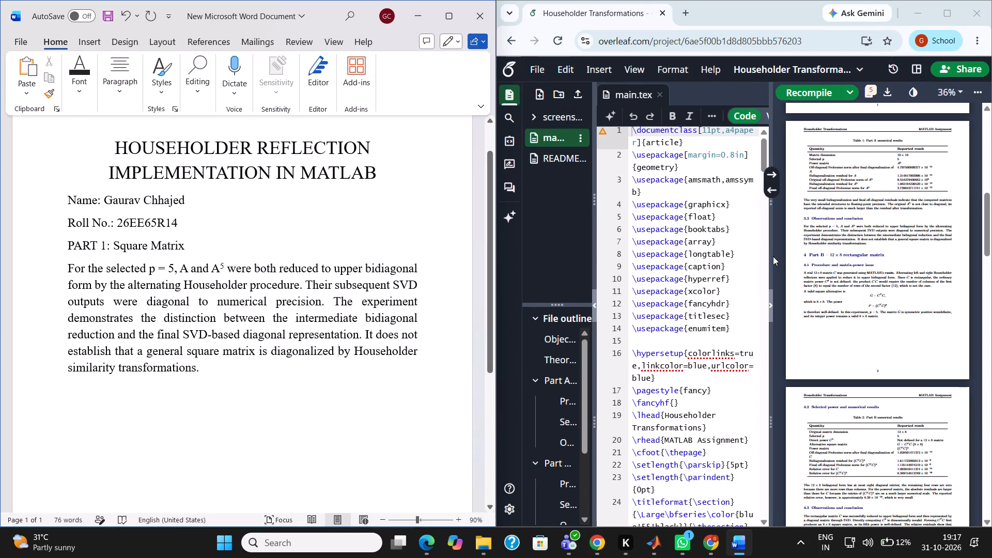
drag(772, 257, 579, 289)
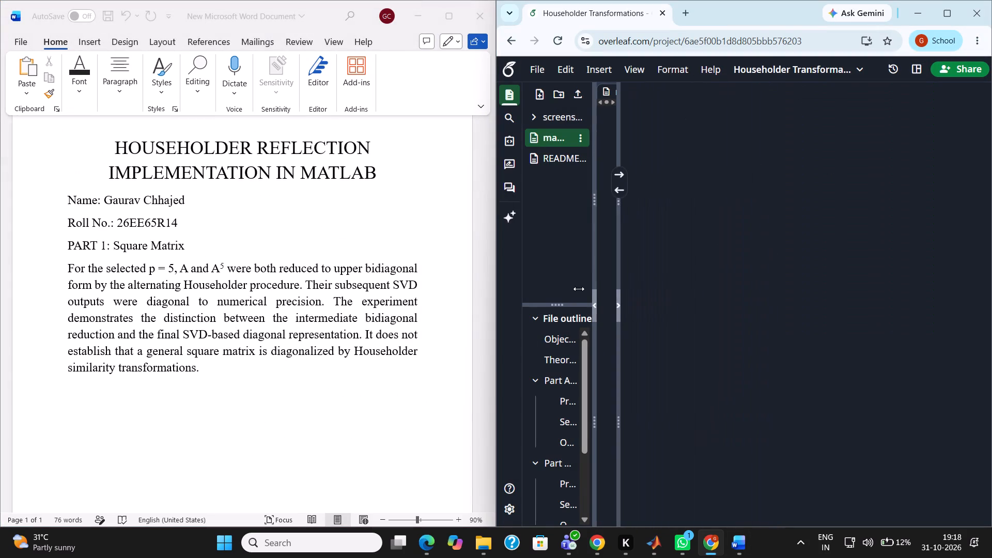
drag(579, 289, 575, 290)
drag(595, 259, 507, 265)
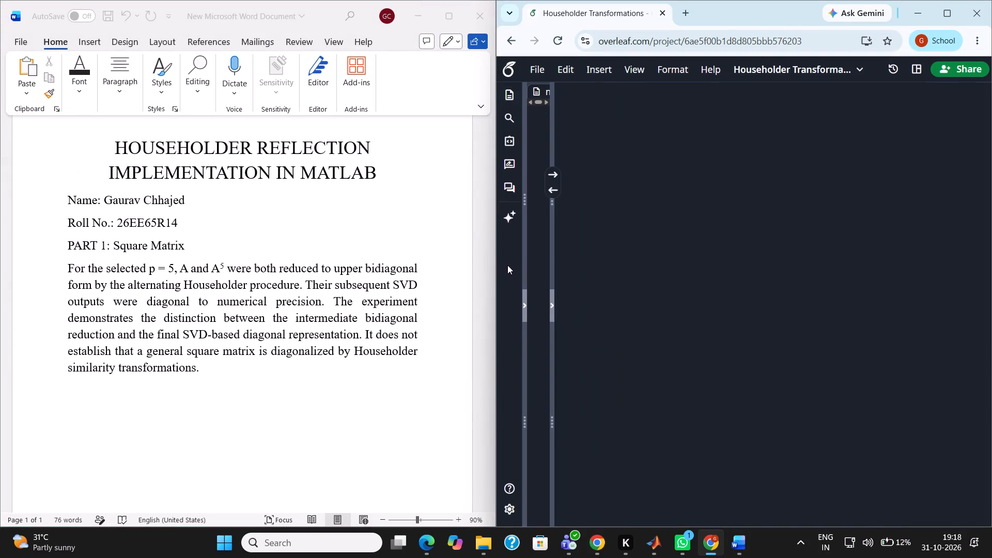
drag(551, 257, 510, 256)
scroll(835, 278, down, 1)
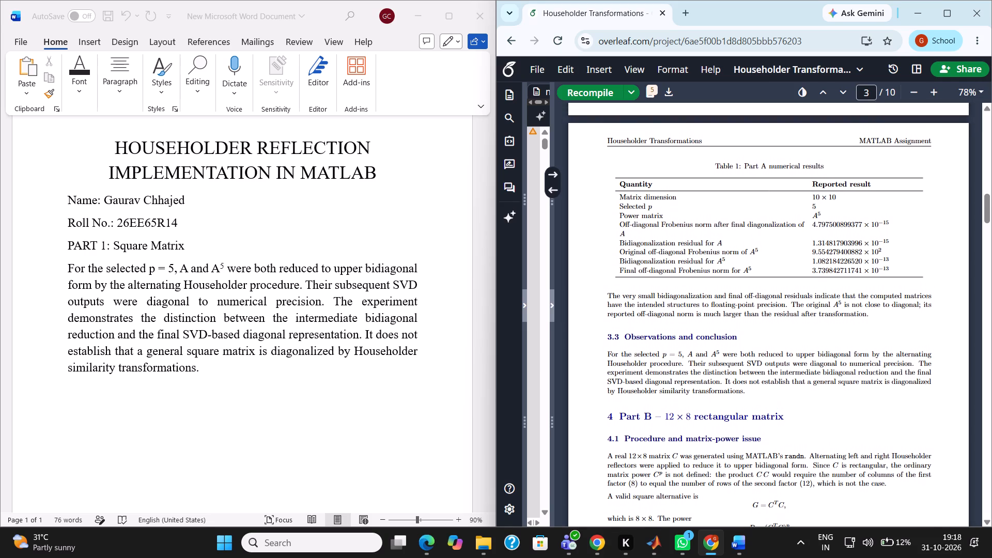
Maximize the Overleaf window and copy a rectangular screen snip of "Table 1: Part A numerical results" from the PDF preview.
key(Print)
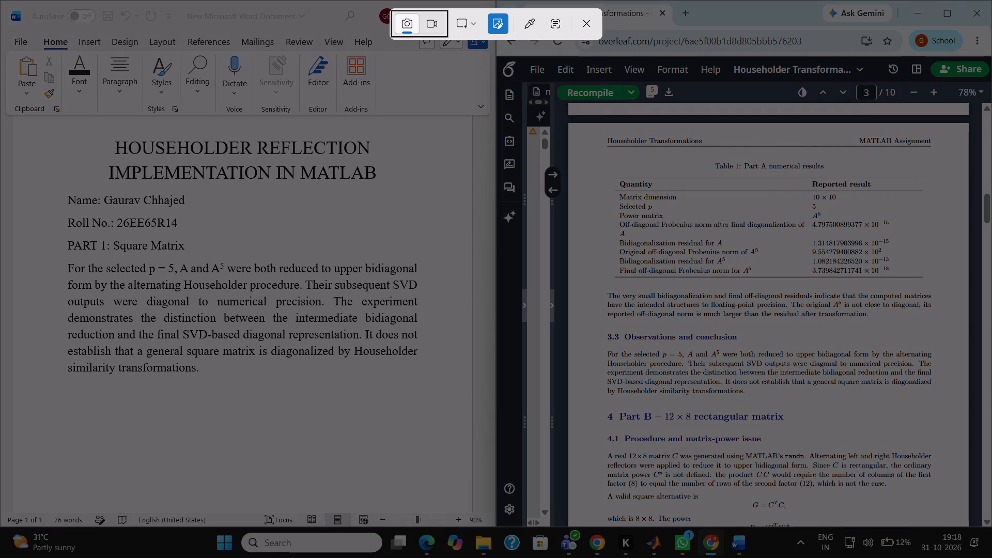
click(587, 24)
click(949, 15)
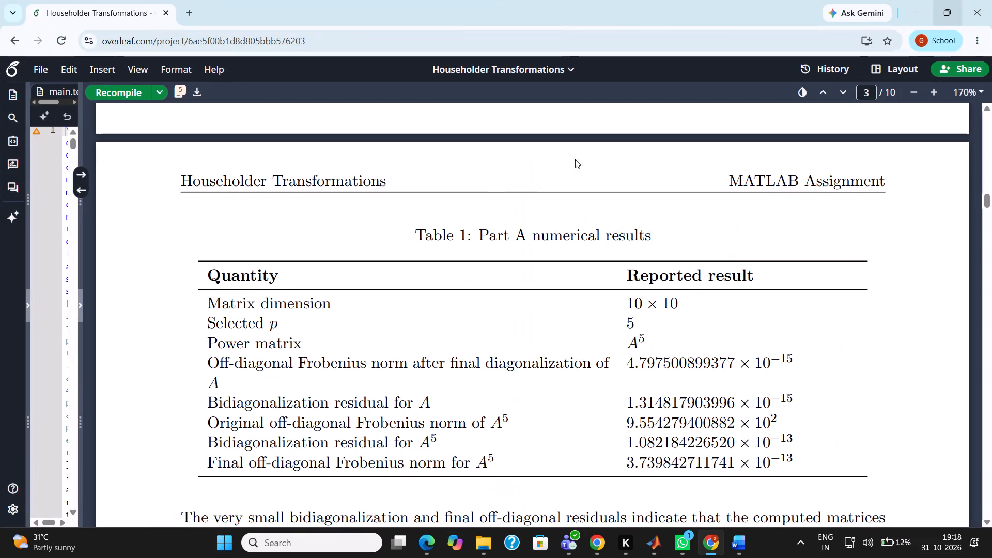
scroll(450, 331, down, 1)
key(Print)
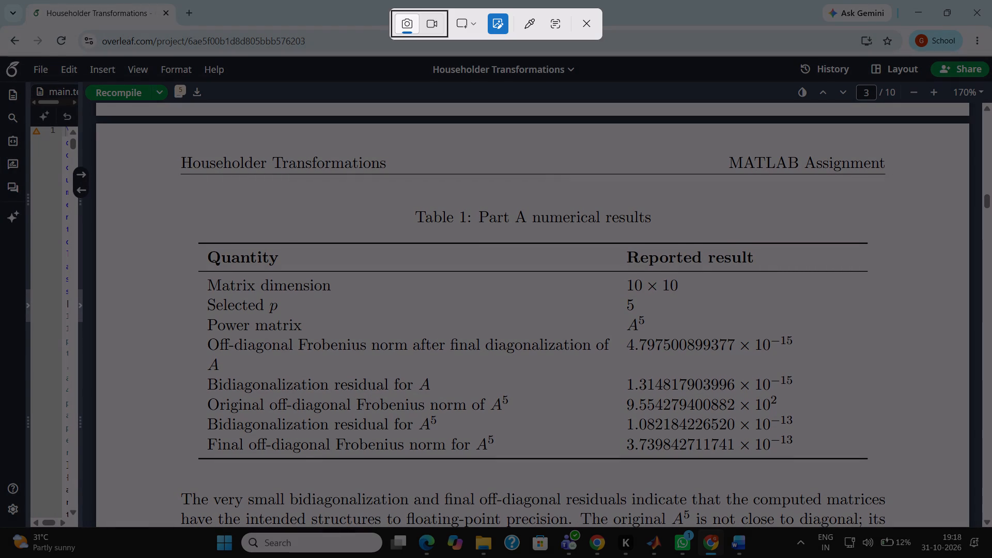
drag(181, 192, 652, 414)
scroll(487, 357, right, 1)
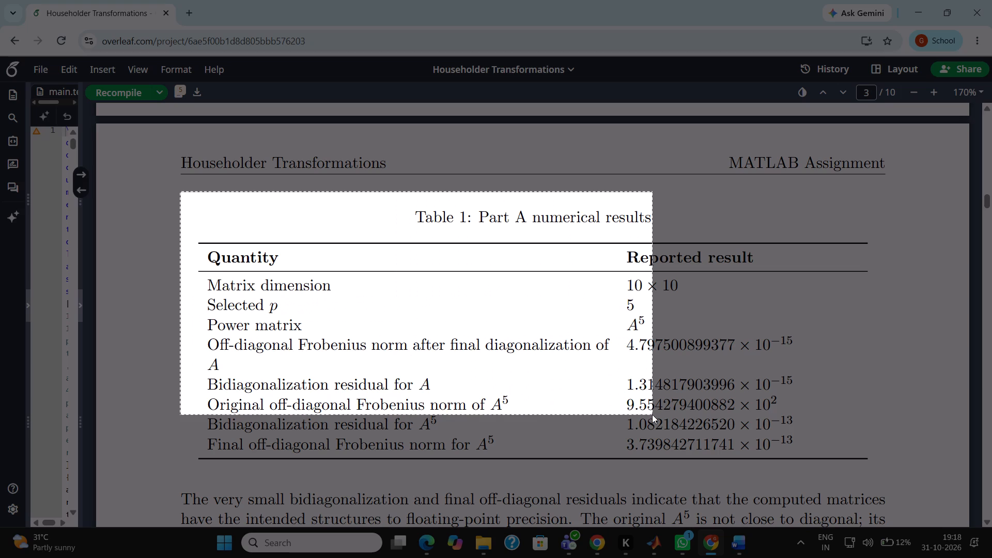
scroll(652, 414, right, 1)
drag(652, 414, 885, 473)
scroll(885, 473, right, 1)
key(ctrl+c)
Switch to Word, maximize it, and paste the table snip on a new line below the observations paragraph.
key(alt+Tab)
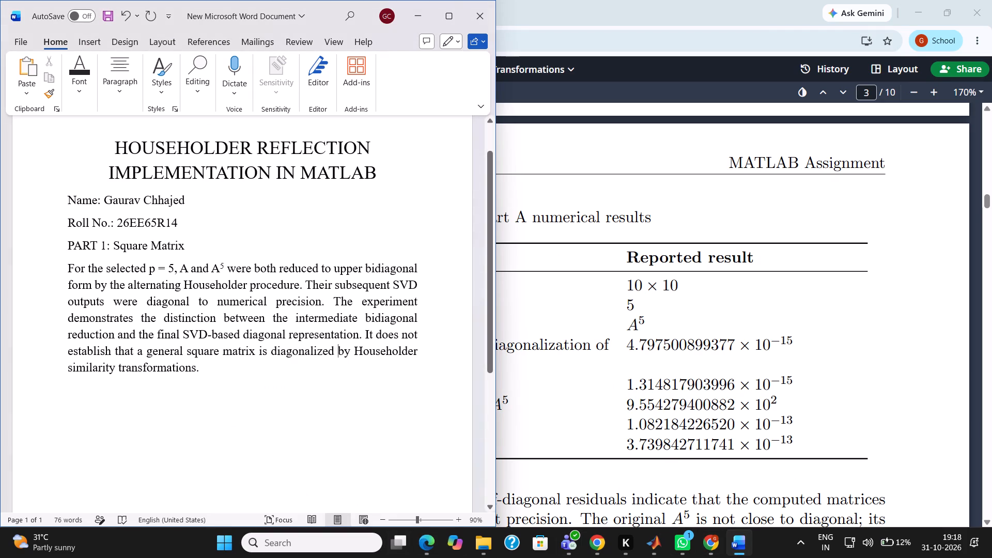
click(455, 10)
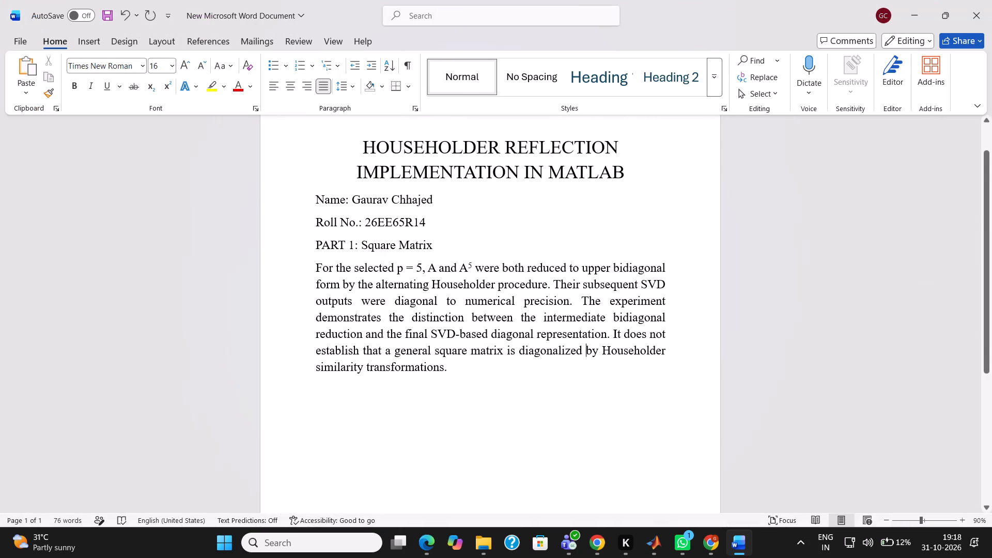
click(450, 398)
key(Return)
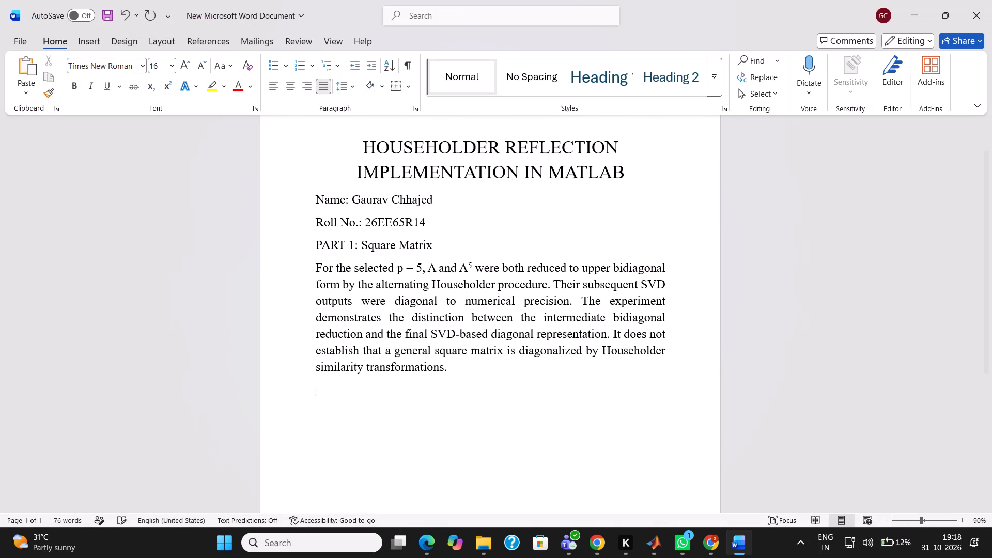
key(ctrl+v)
scroll(463, 415, down, 1)
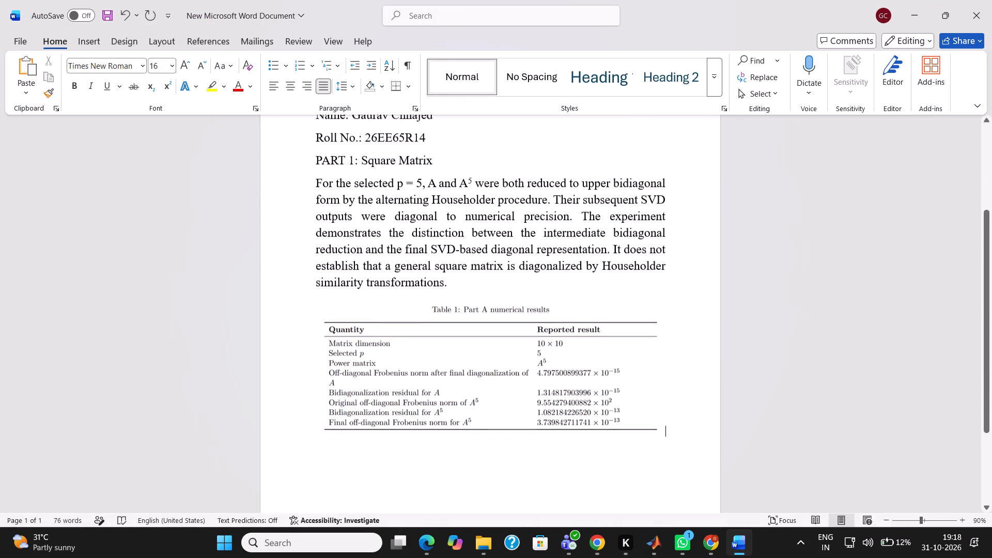
scroll(463, 415, down, 1)
Crop the "Table 1: Part A numerical results" caption off the top of the pasted picture, leaving it about 5.39 cm high.
click(483, 363)
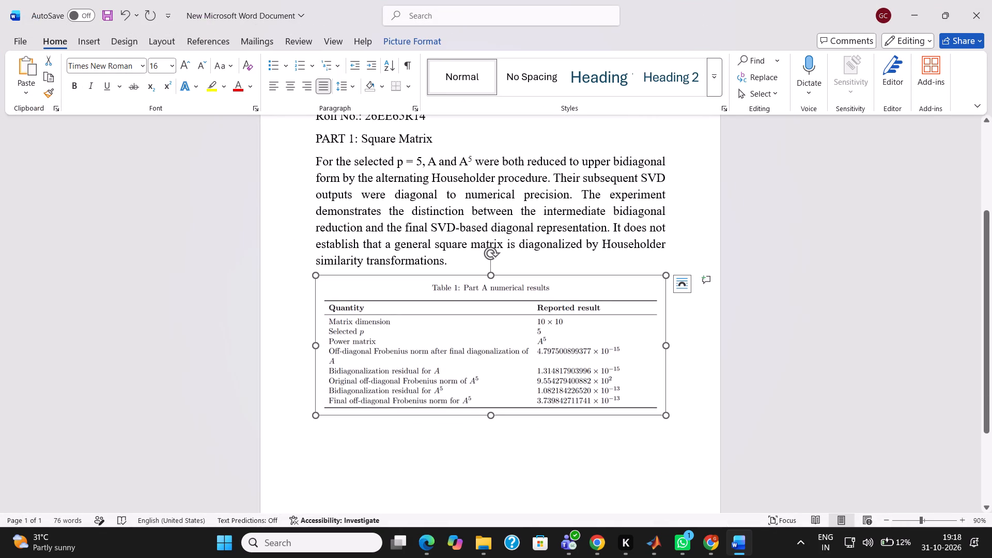
click(420, 46)
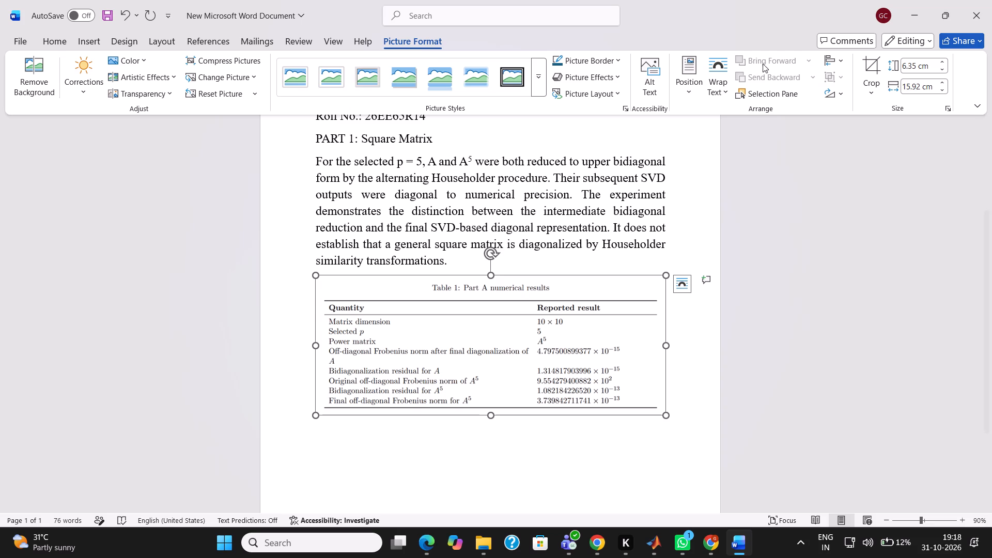
click(874, 71)
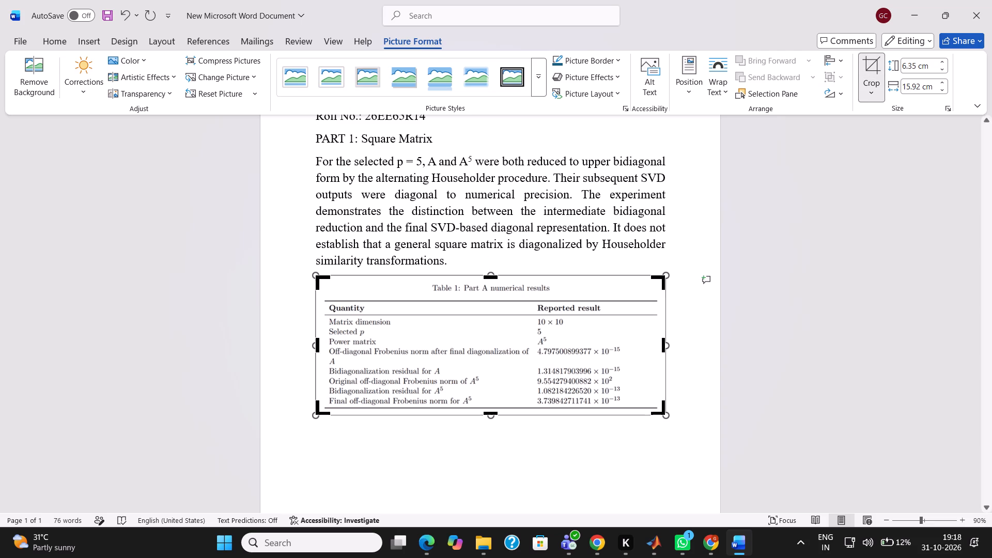
drag(491, 279, 491, 297)
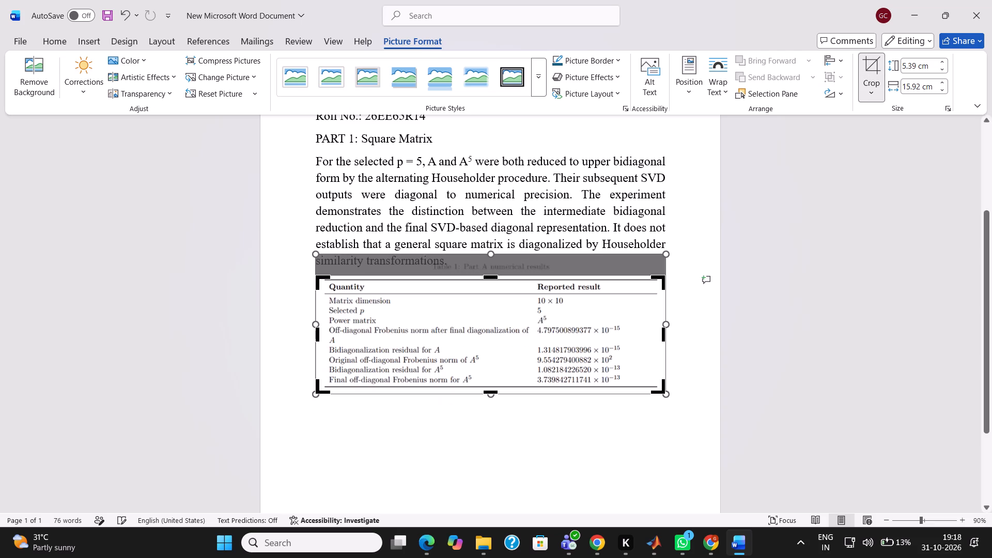
click(544, 438)
click(455, 261)
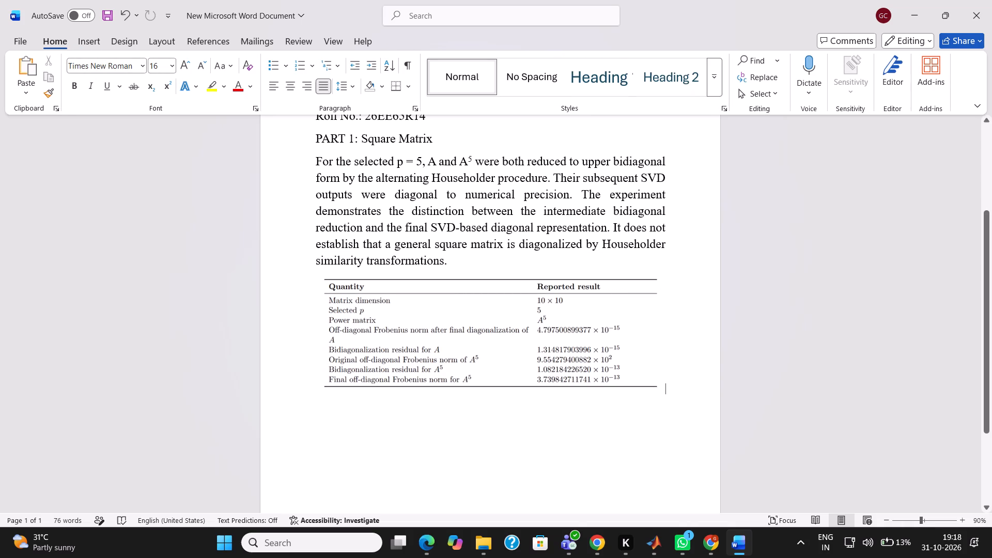
Enlarge the cropped table picture slightly in proportion and try to shift it a little sideways.
click(473, 337)
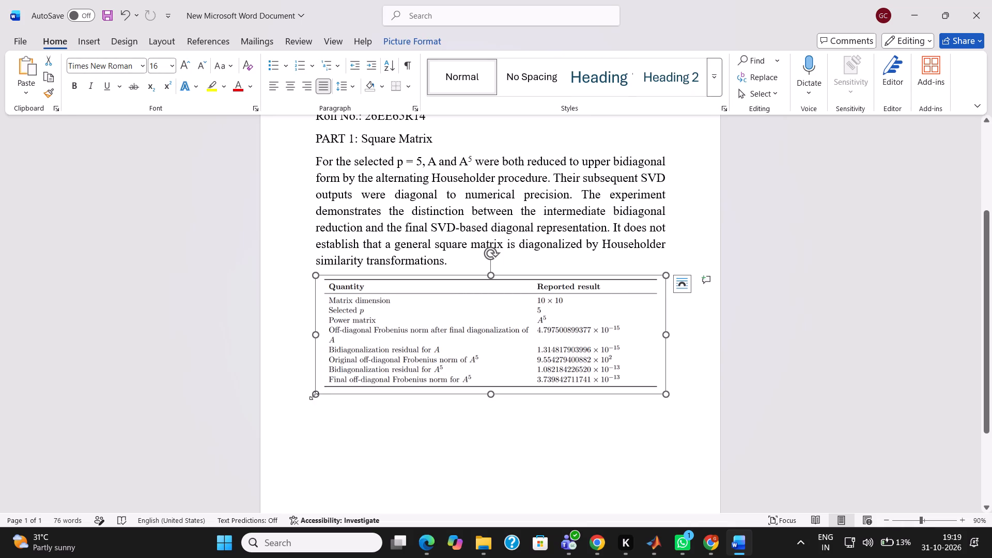
drag(314, 395, 307, 409)
drag(401, 346, 392, 348)
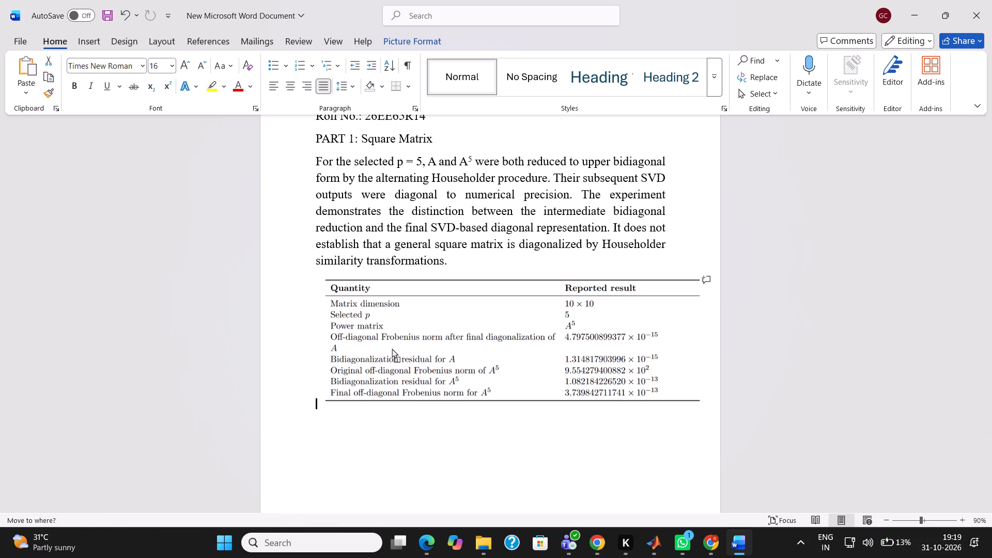
drag(392, 348, 393, 348)
click(454, 259)
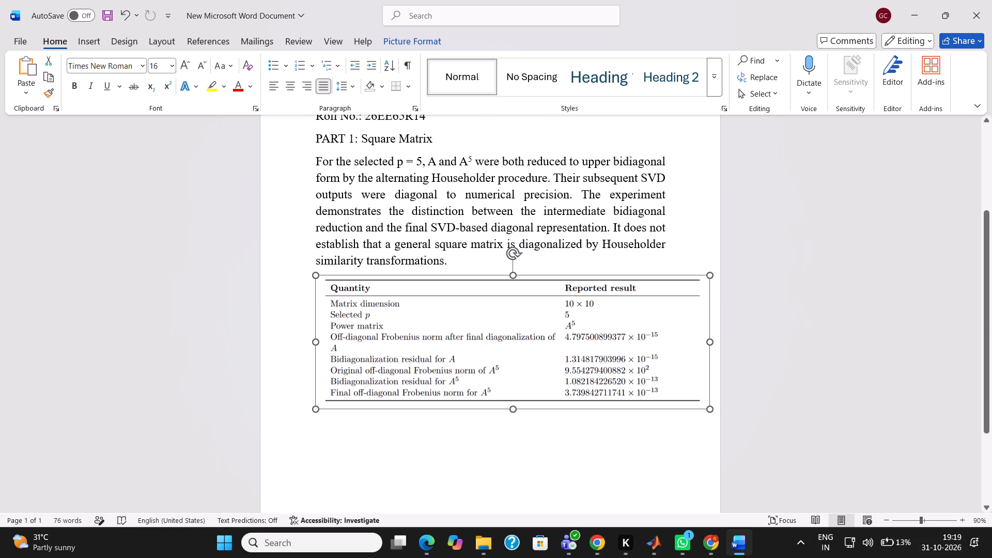
Shrink the results table picture in proportion so its width matches the body text width.
click(458, 328)
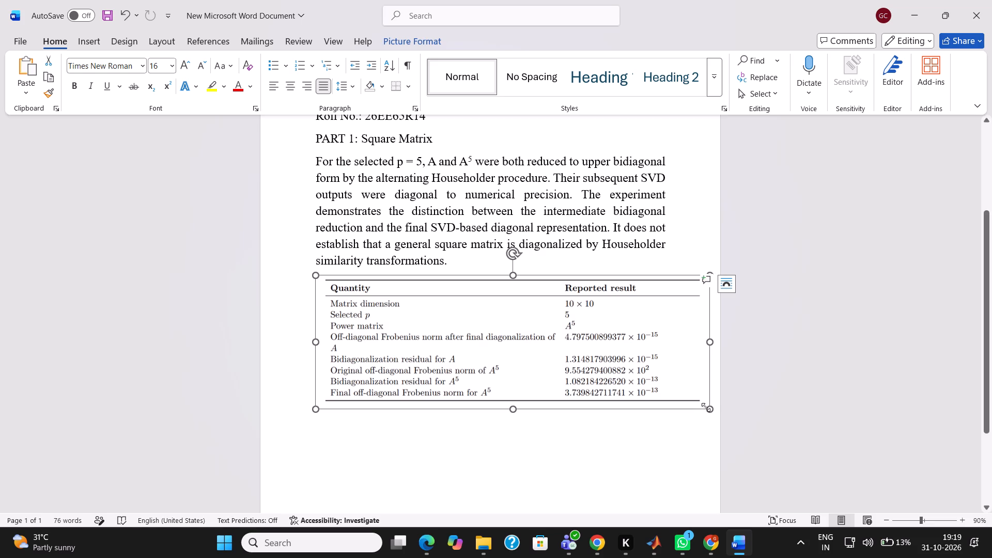
drag(710, 410, 660, 390)
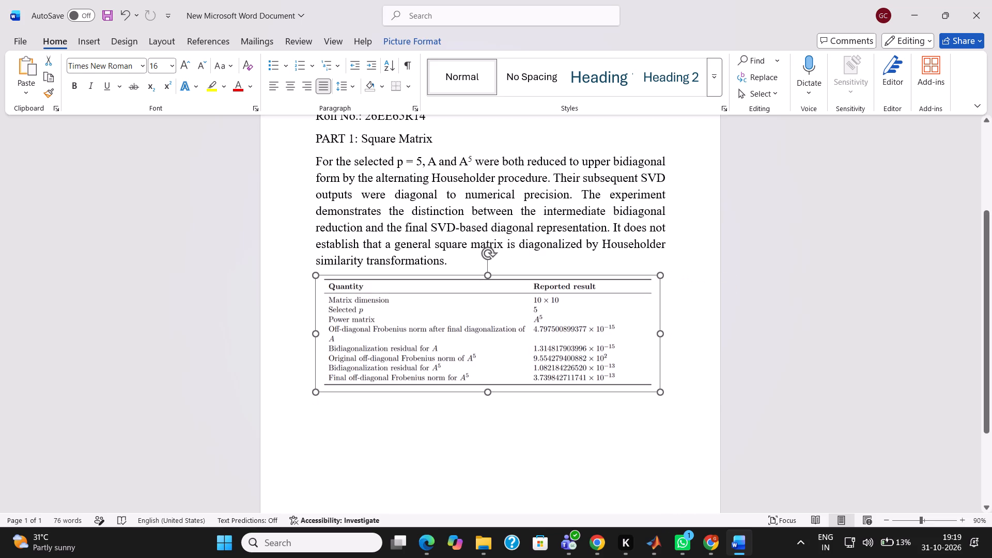
drag(660, 390, 666, 393)
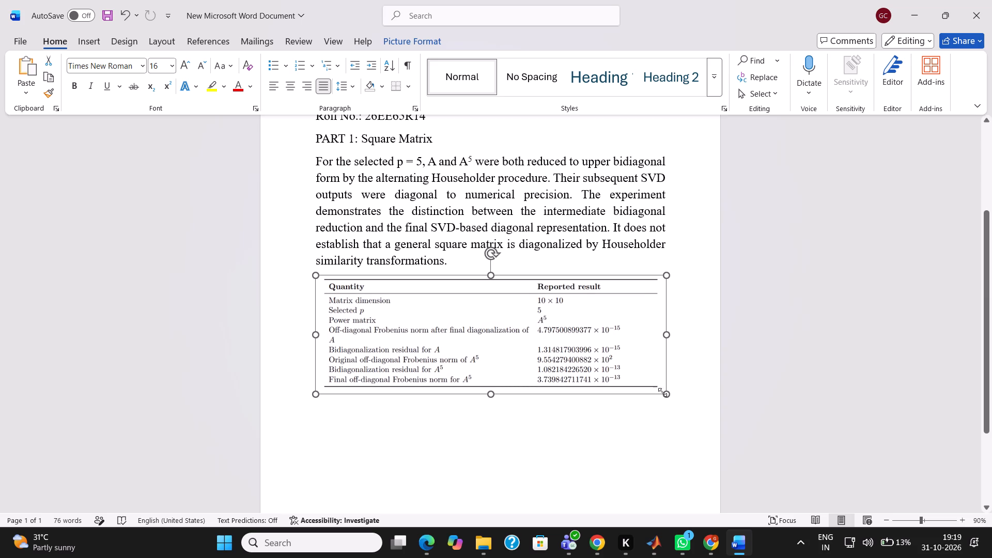
Add a new line between the observations paragraph and the table picture, containing the caption start "Table 1: ".
click(448, 262)
key(Return)
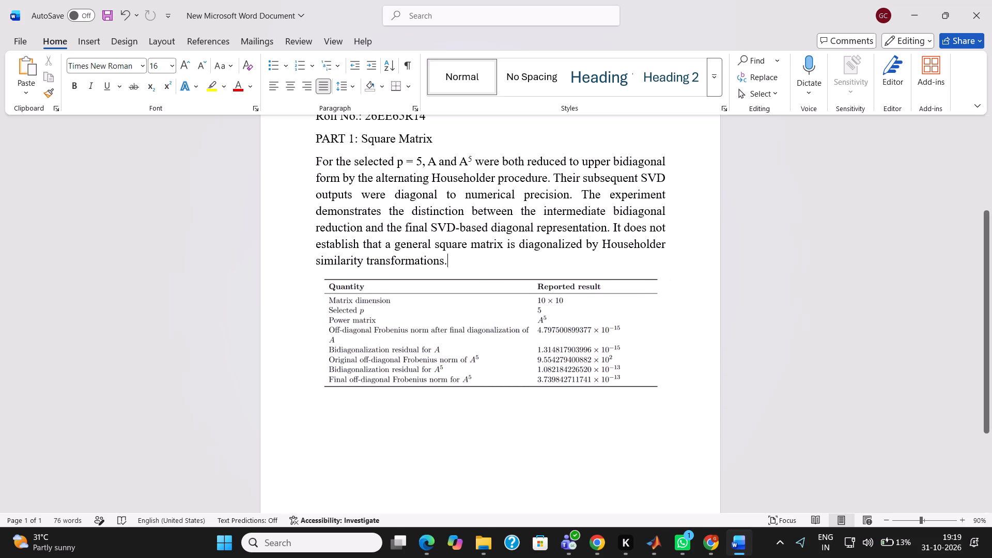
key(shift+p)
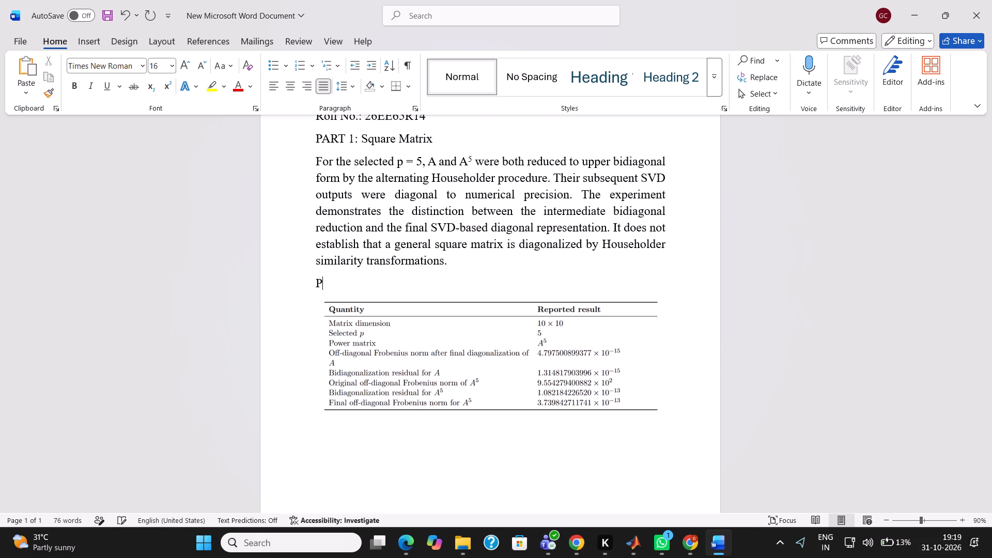
key(BackSpace)
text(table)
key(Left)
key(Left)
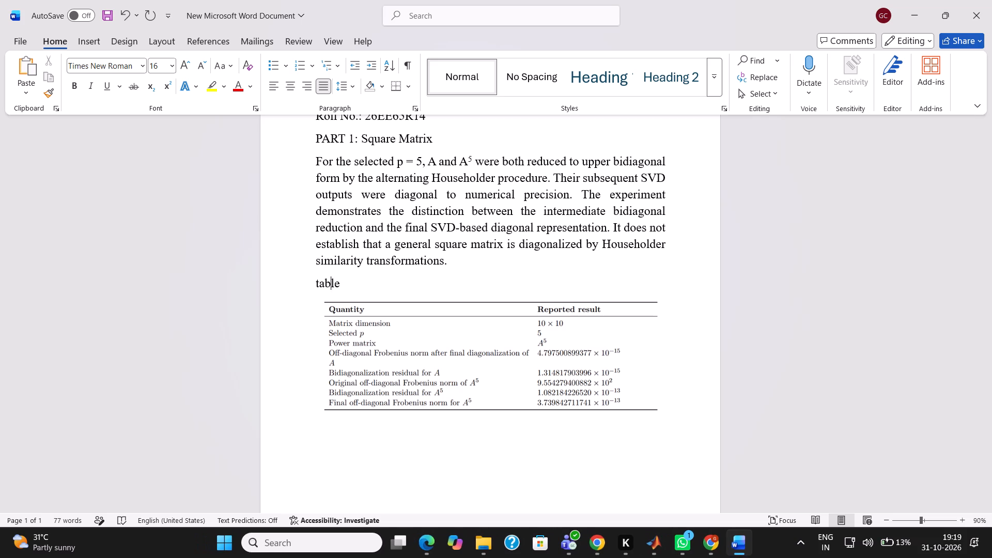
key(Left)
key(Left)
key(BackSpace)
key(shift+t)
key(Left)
click(474, 238)
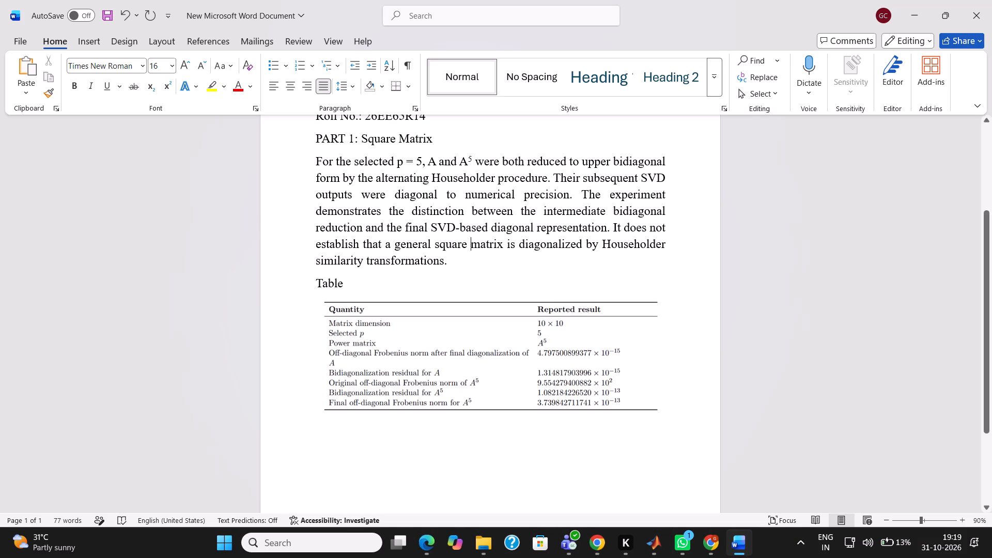
click(376, 282)
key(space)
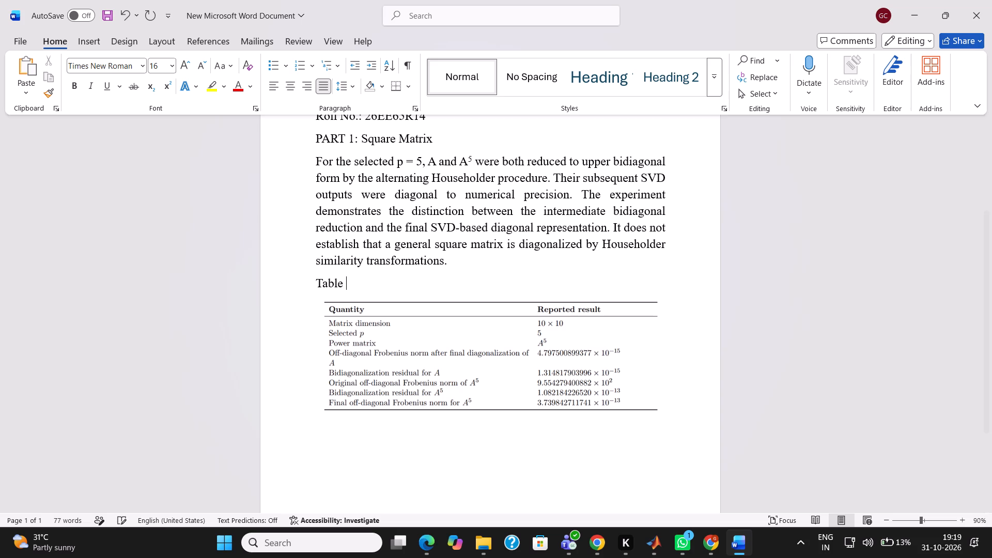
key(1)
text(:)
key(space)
Copy the caption text "Part A numerical results" from the Overleaf PDF preview and paste it after "Table 1:" in the Word document.
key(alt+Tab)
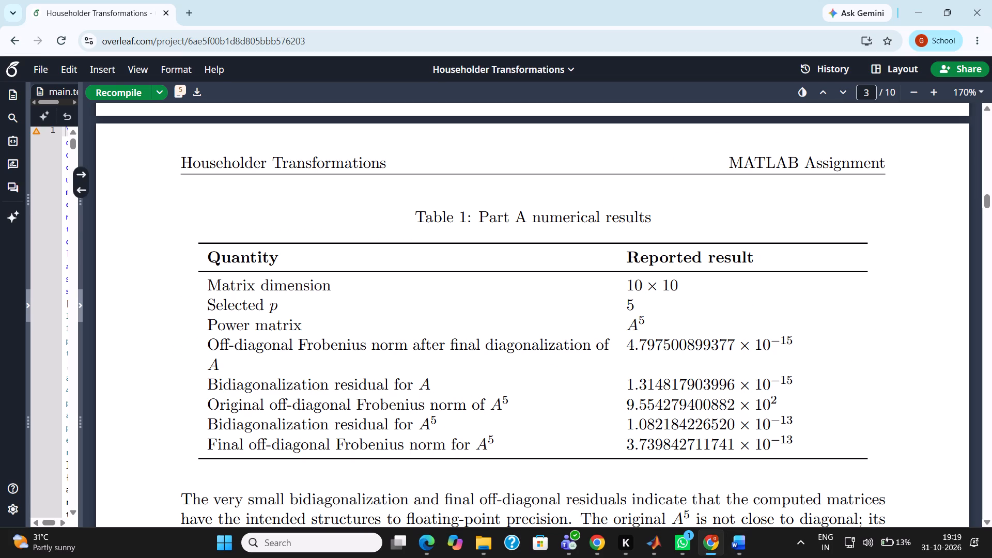
drag(478, 213, 650, 219)
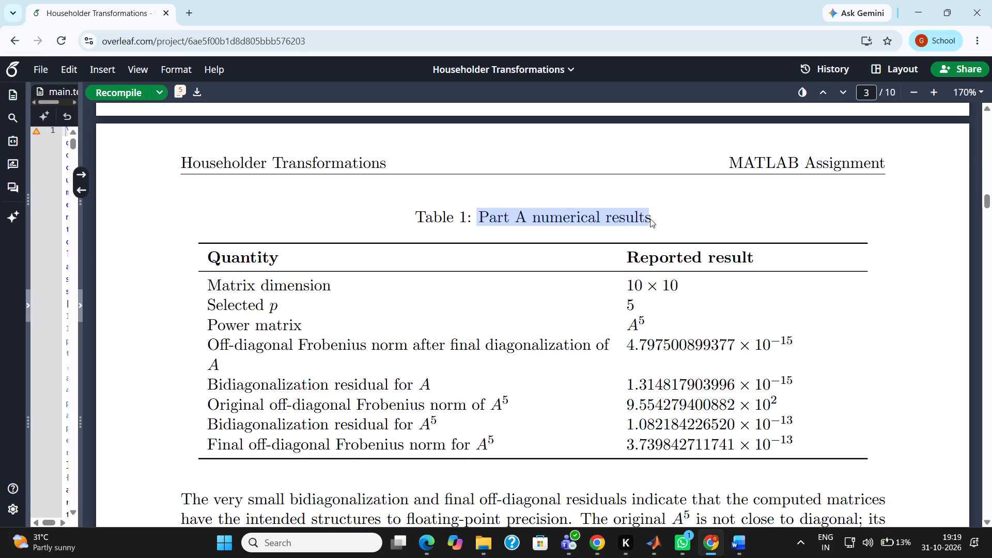
key(ctrl+c)
key(alt+Tab)
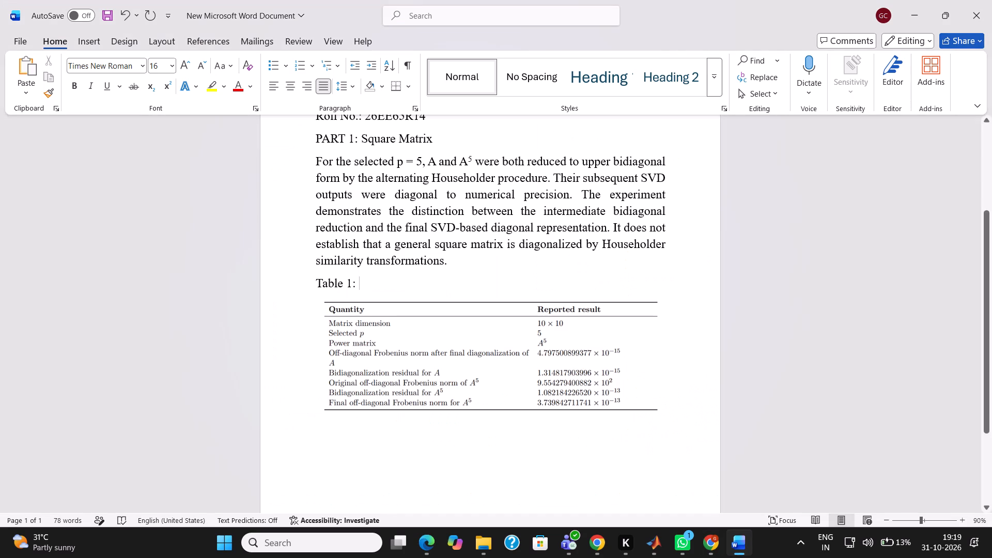
key(ctrl+v)
Centre the "Table 1: Part A numerical results" caption and insert a blank line between it and the observations paragraph.
scroll(545, 436, down, 1)
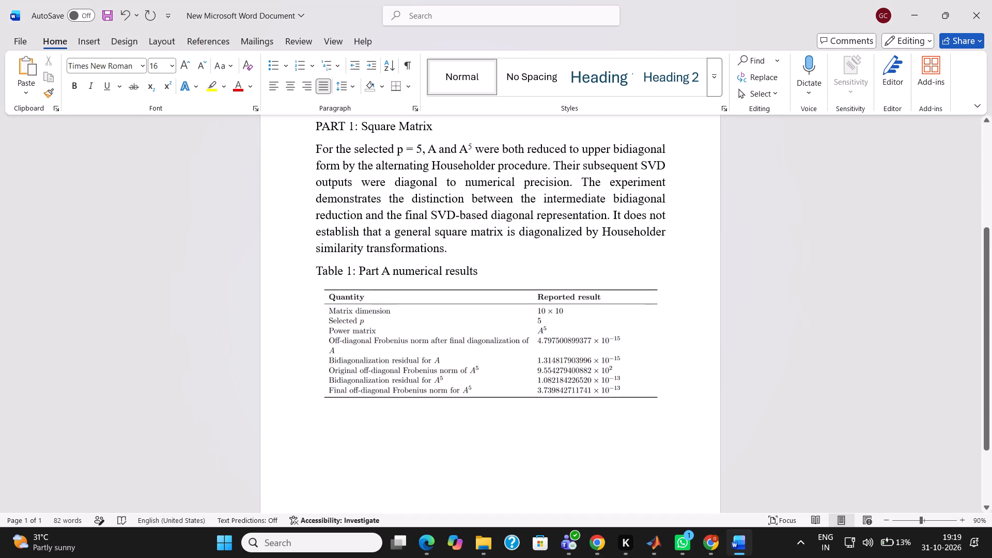
scroll(545, 436, down, 1)
drag(317, 236, 323, 235)
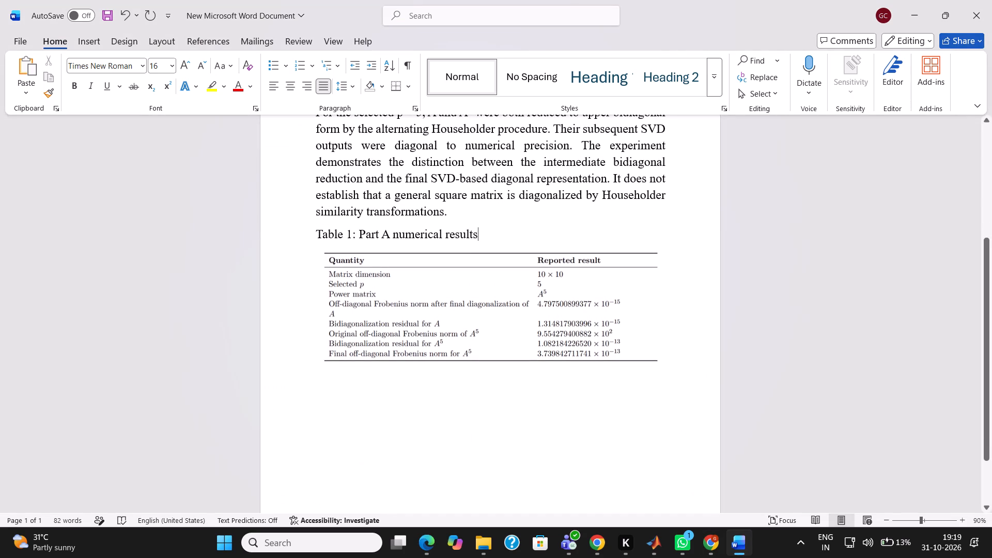
drag(323, 235, 468, 230)
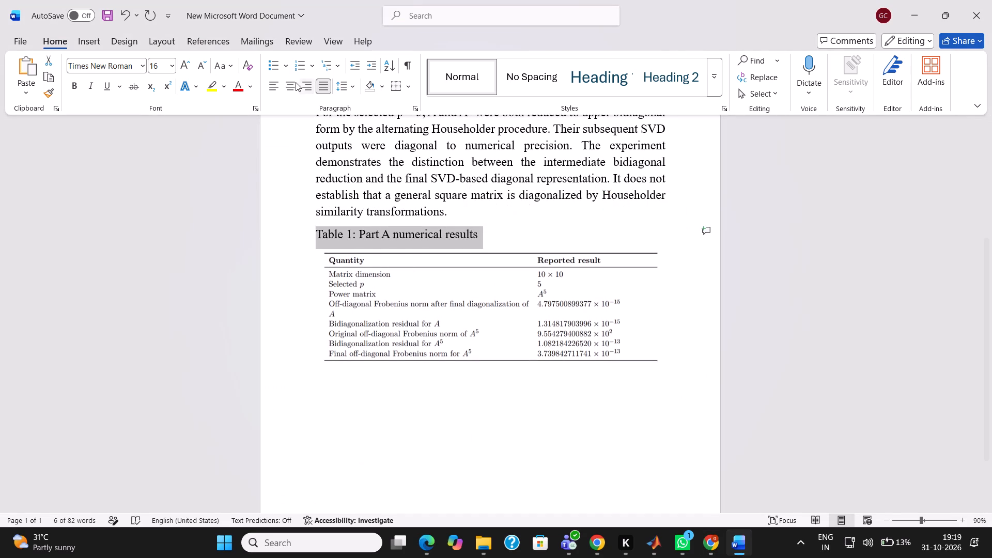
click(291, 84)
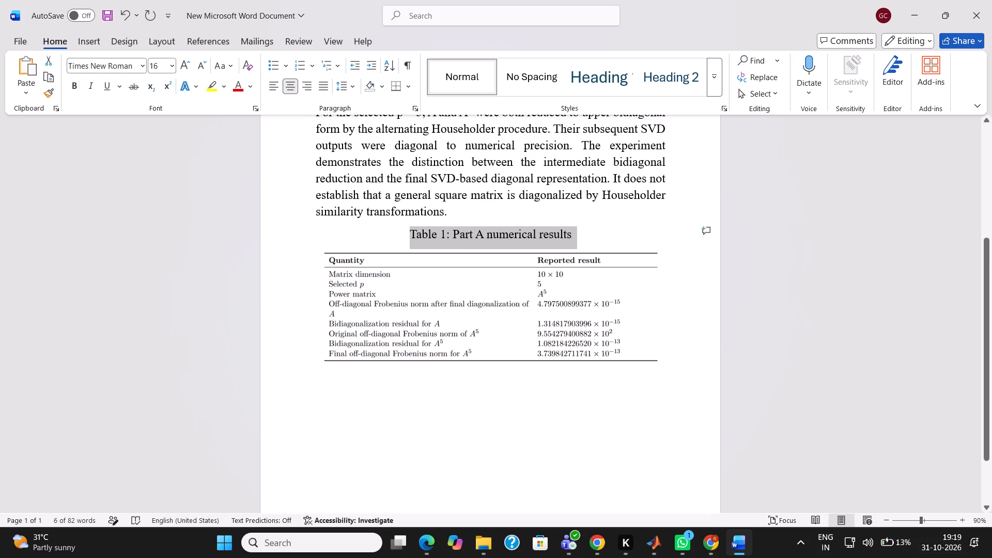
click(459, 213)
key(Return)
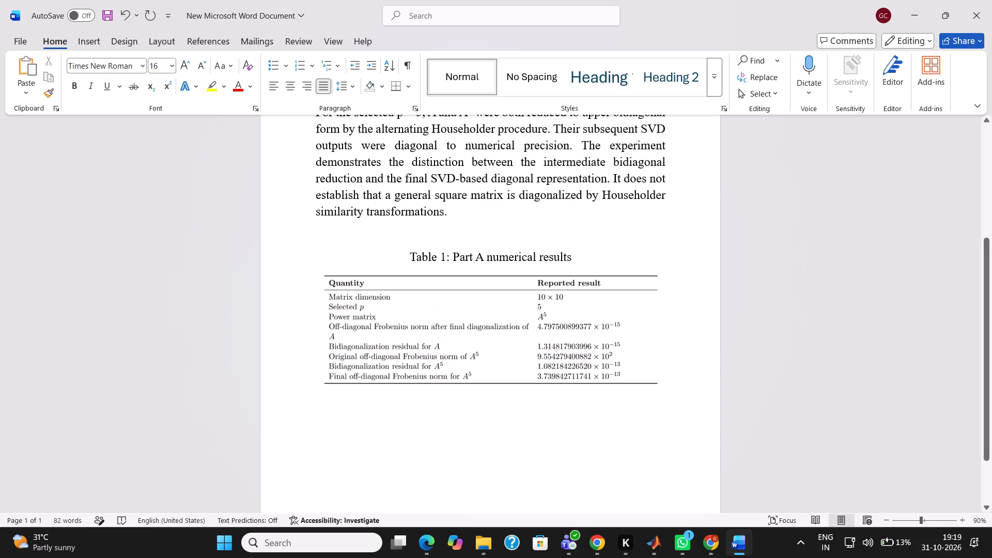
Add the centred heading "Command Window Output for Part 1:" below the table picture, leaving one blank line between them.
click(508, 429)
scroll(508, 429, down, 1)
key(Return)
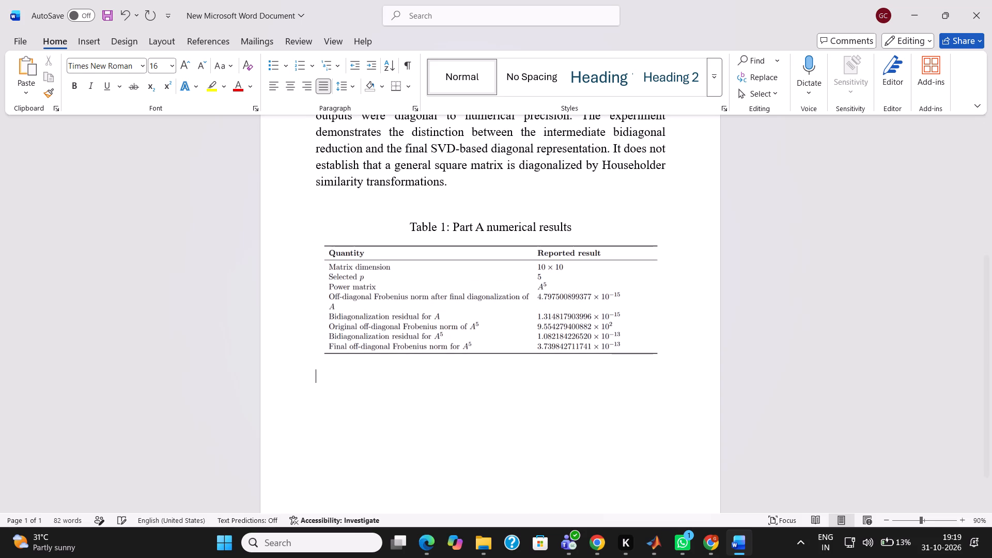
key(Return)
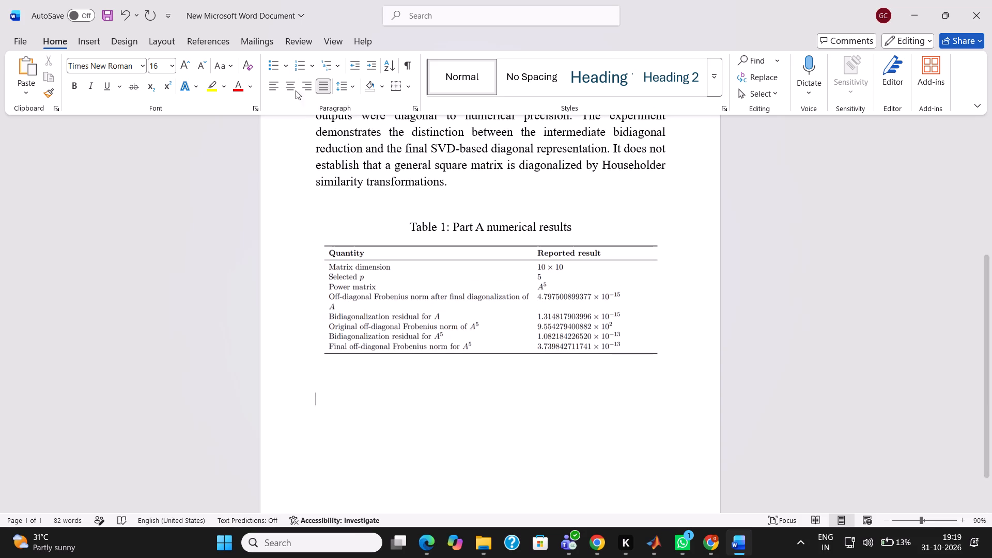
click(289, 85)
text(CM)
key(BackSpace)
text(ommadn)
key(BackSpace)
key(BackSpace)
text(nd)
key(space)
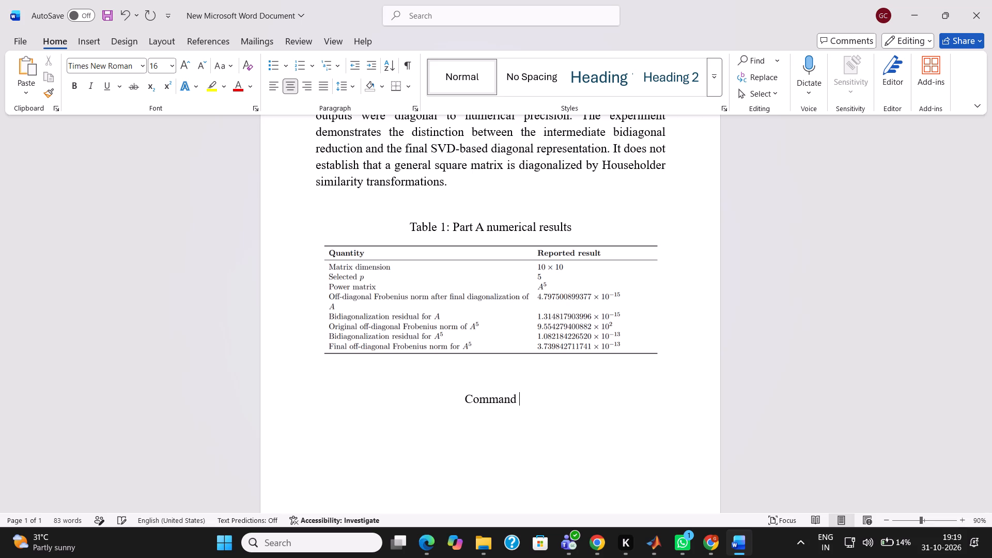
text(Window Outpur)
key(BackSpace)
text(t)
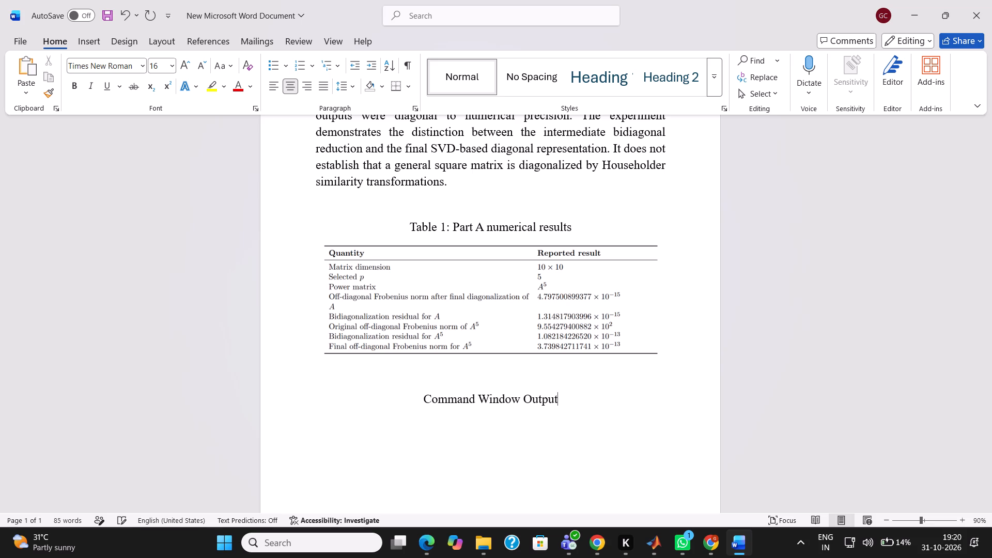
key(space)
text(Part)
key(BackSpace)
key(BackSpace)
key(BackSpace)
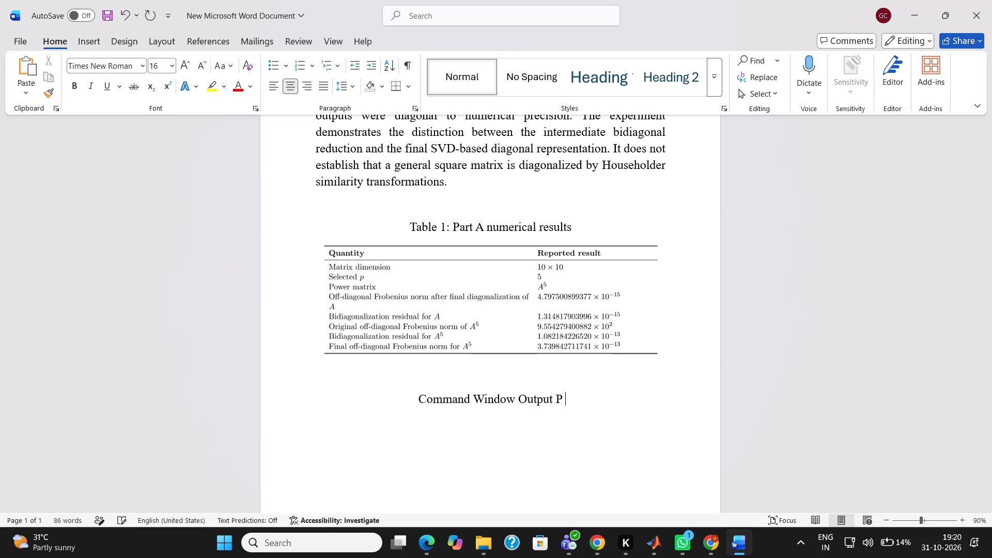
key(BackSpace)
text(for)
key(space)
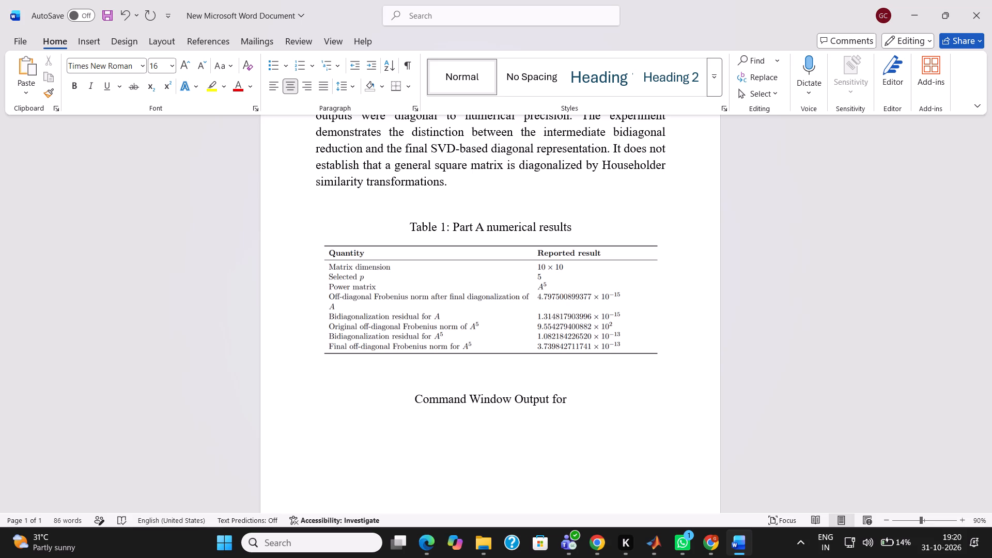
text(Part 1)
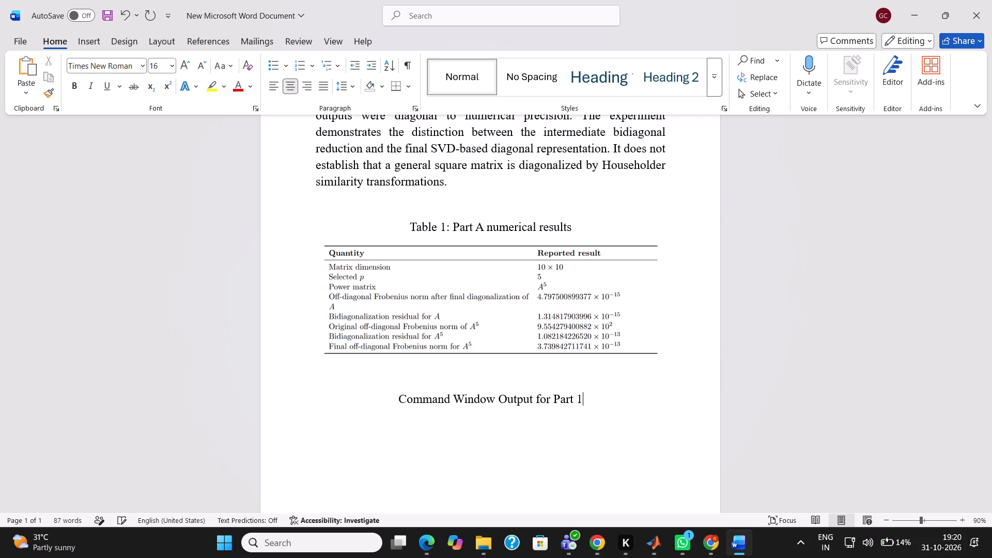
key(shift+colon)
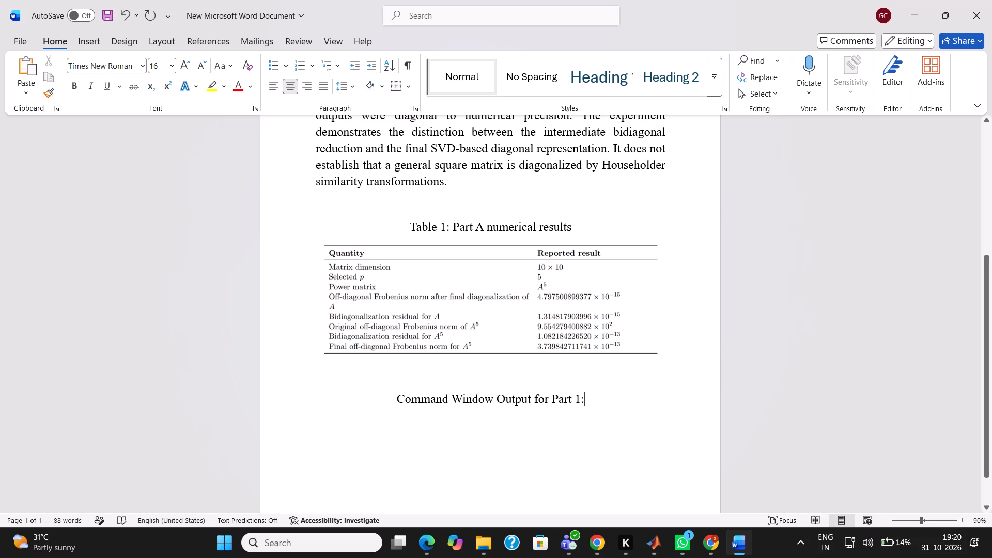
Change "Part A" to "Part 1" in the Table 1 caption.
click(484, 225)
key(BackSpace)
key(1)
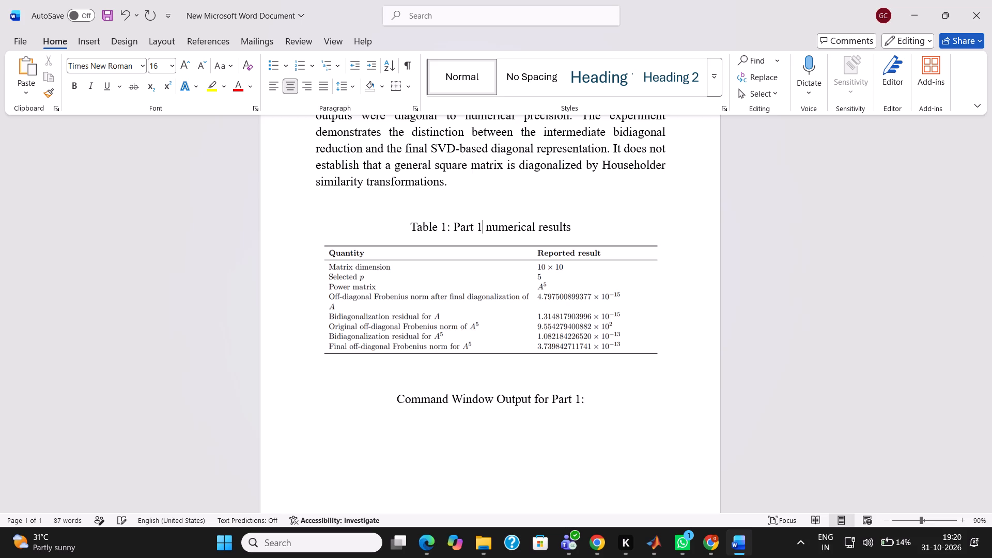
Start a new centred line below the "Command Window Output for Part 1:" heading.
click(592, 396)
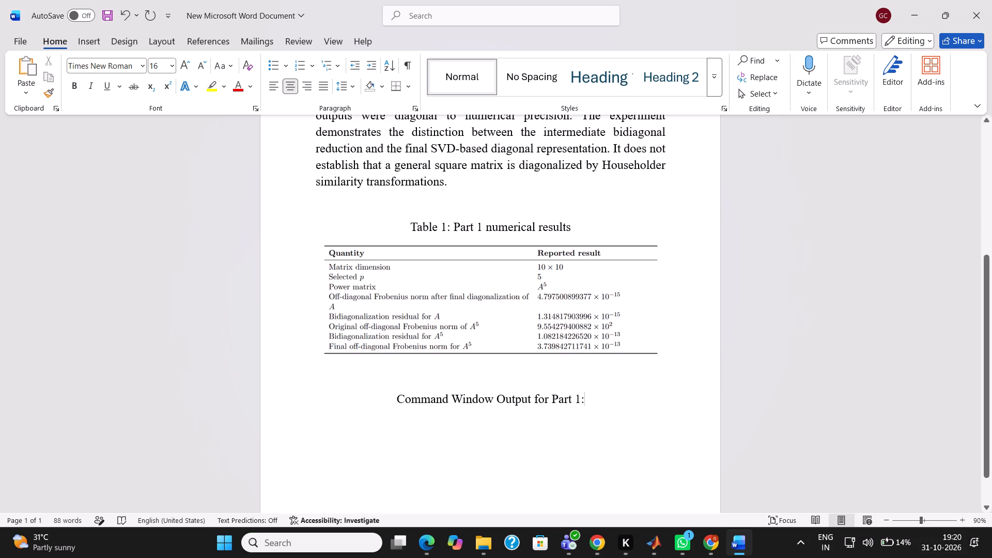
key(Return)
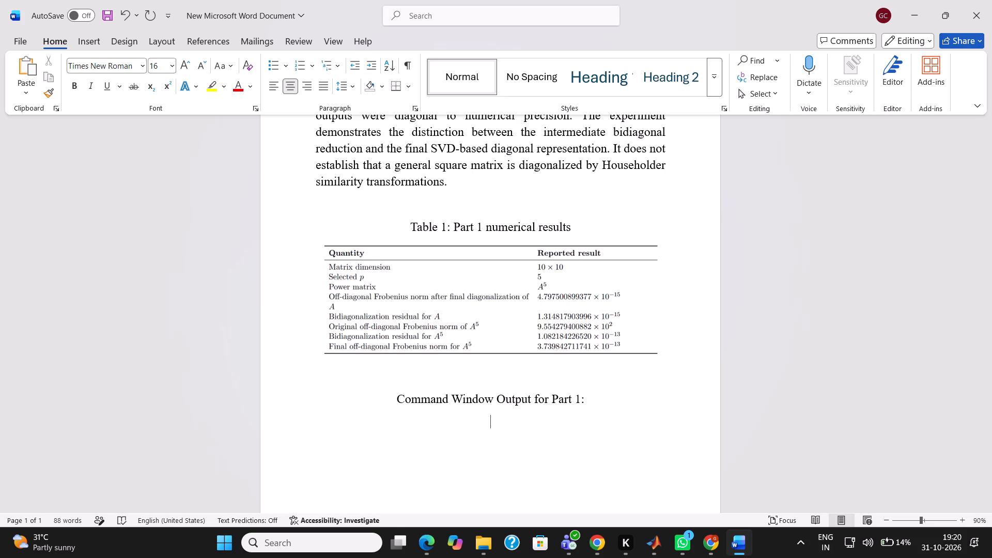
Switch to the Householder Transformations report in Overleaf and examine the Part A Command Window screenshots in its appendix.
key(alt+Tab)
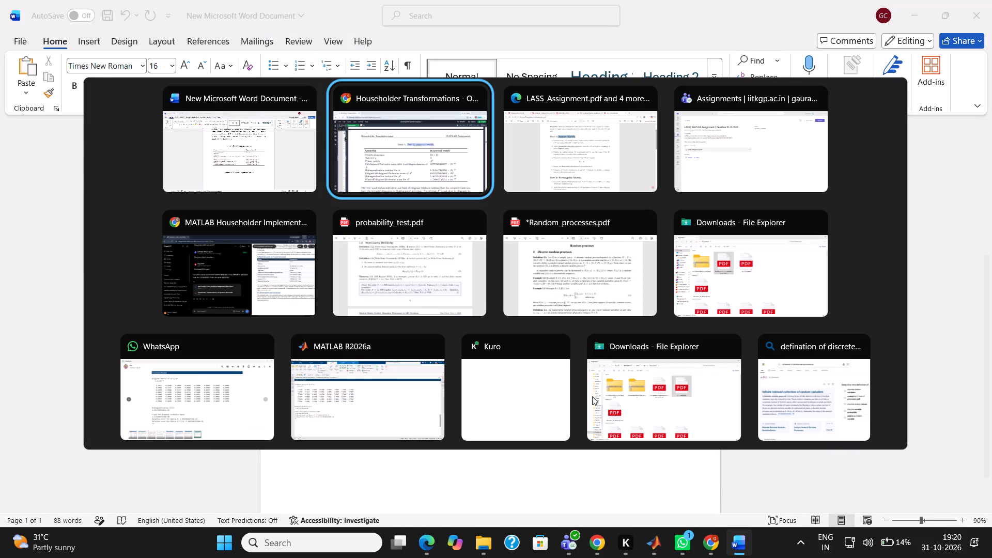
scroll(613, 478, down, 5)
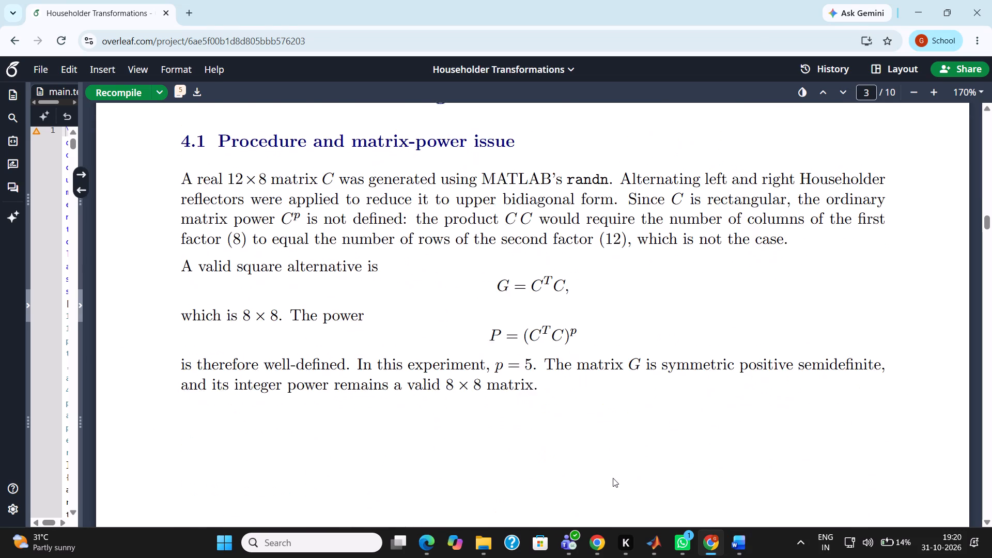
scroll(613, 478, down, 11)
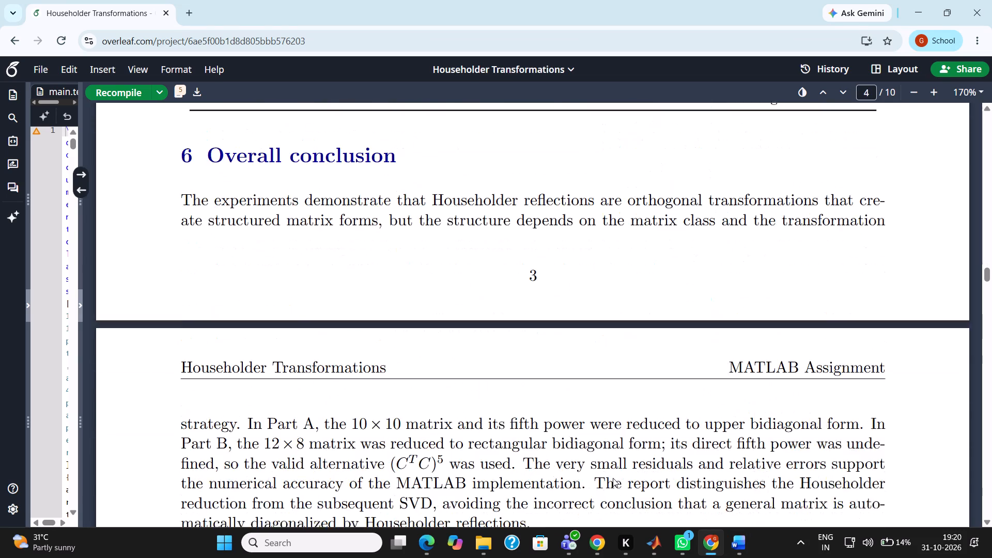
scroll(613, 478, down, 11)
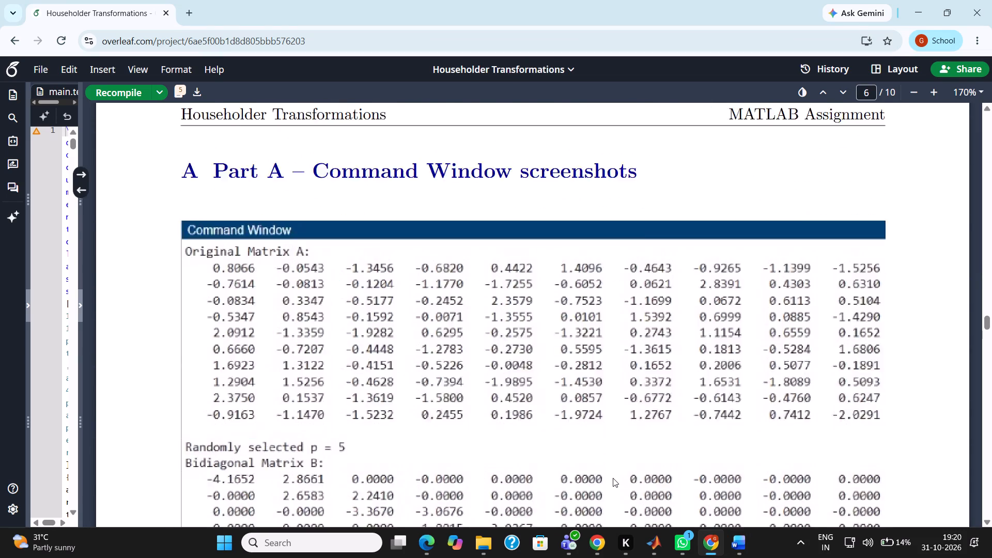
scroll(613, 478, down, 2)
scroll(613, 478, up, 3)
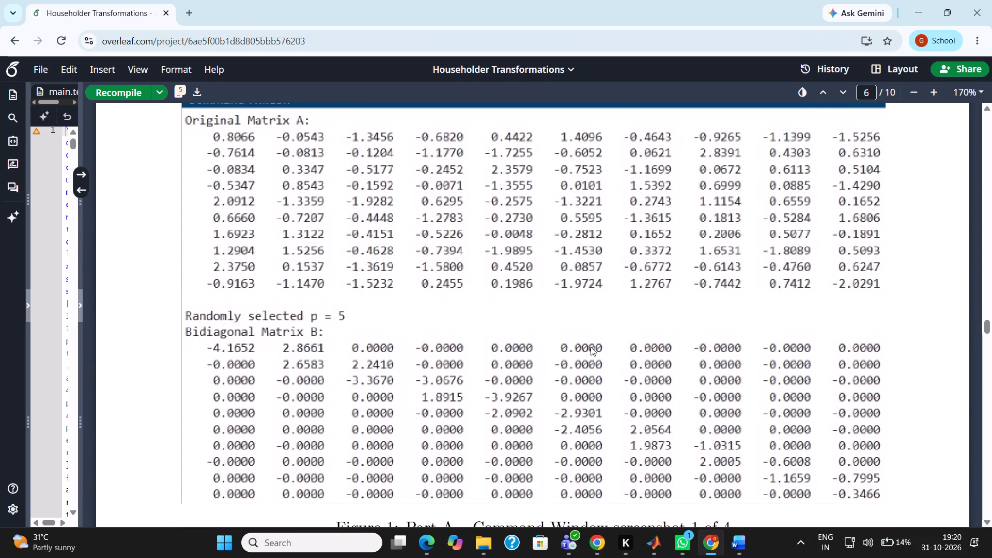
right_click(591, 347)
click(545, 343)
Switch from the Overleaf report to the MATLAB R2026a window.
key(alt+Tab)
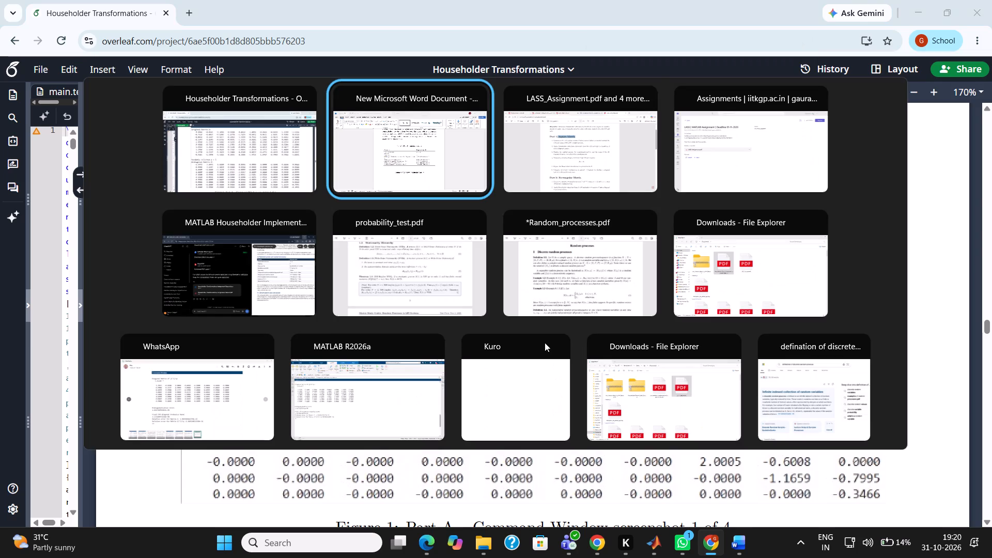
key(alt+Right)
key(alt+Right)
key(alt+Right)
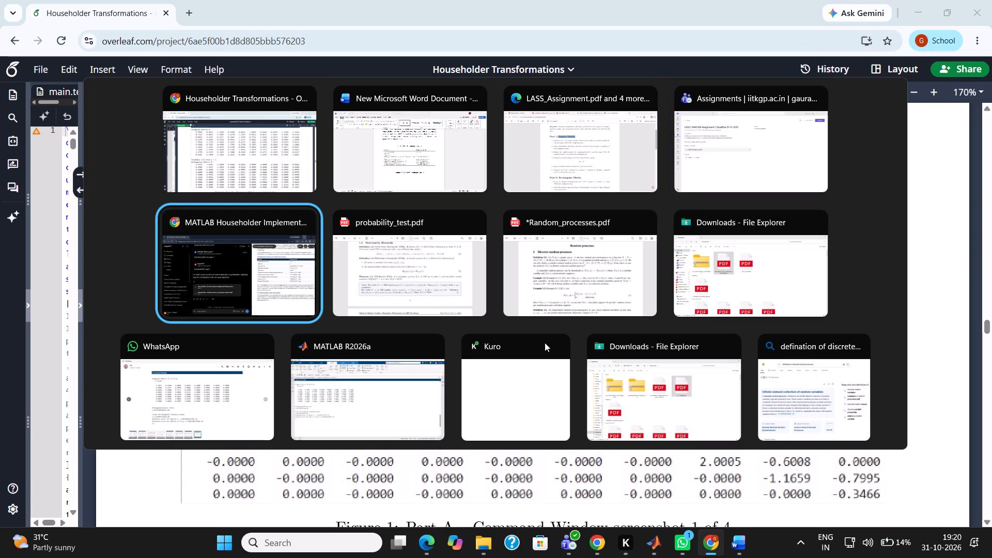
key(alt+Right)
key(alt+Right)
key(alt+Left)
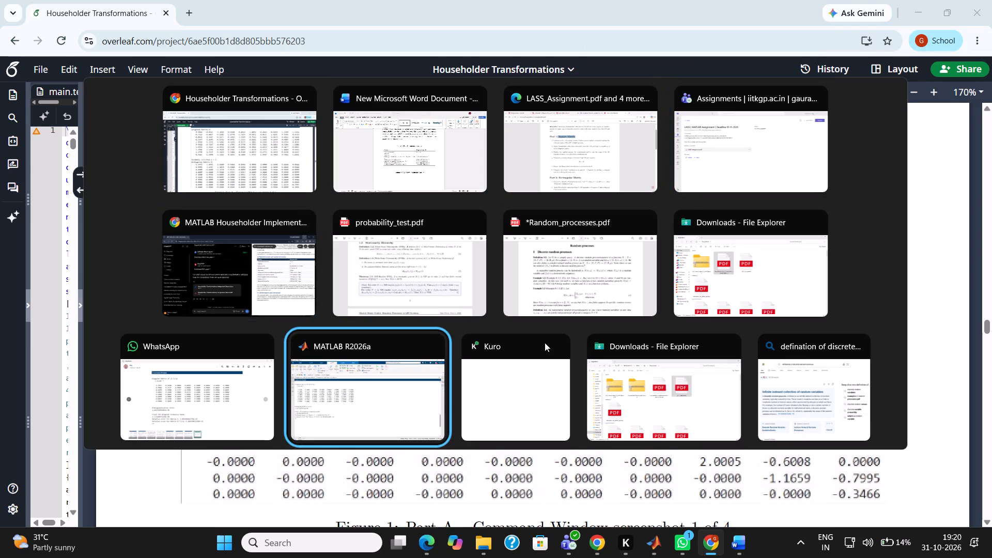
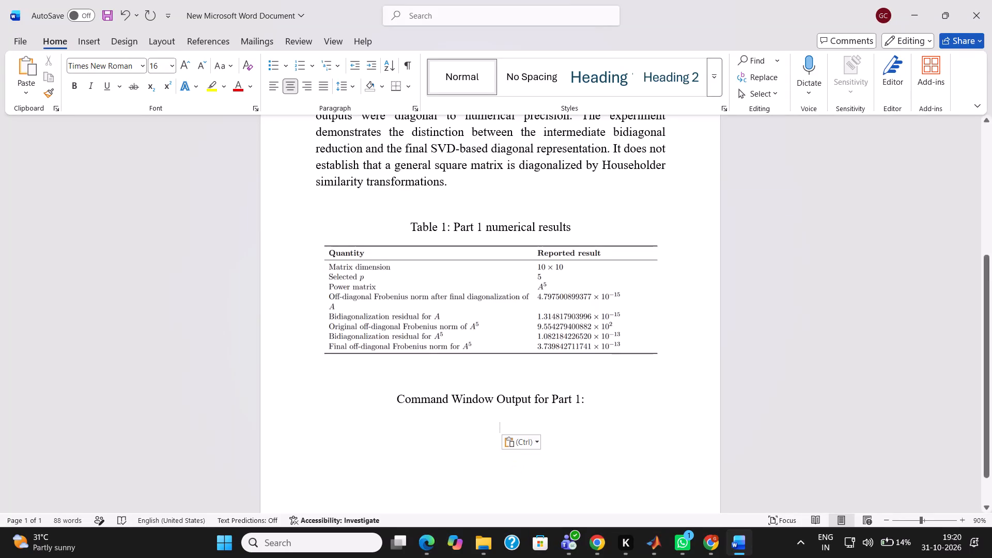
Paste the copied content on the centred empty line below the "Command Window Output for Part 1:" heading.
scroll(523, 416, down, 4)
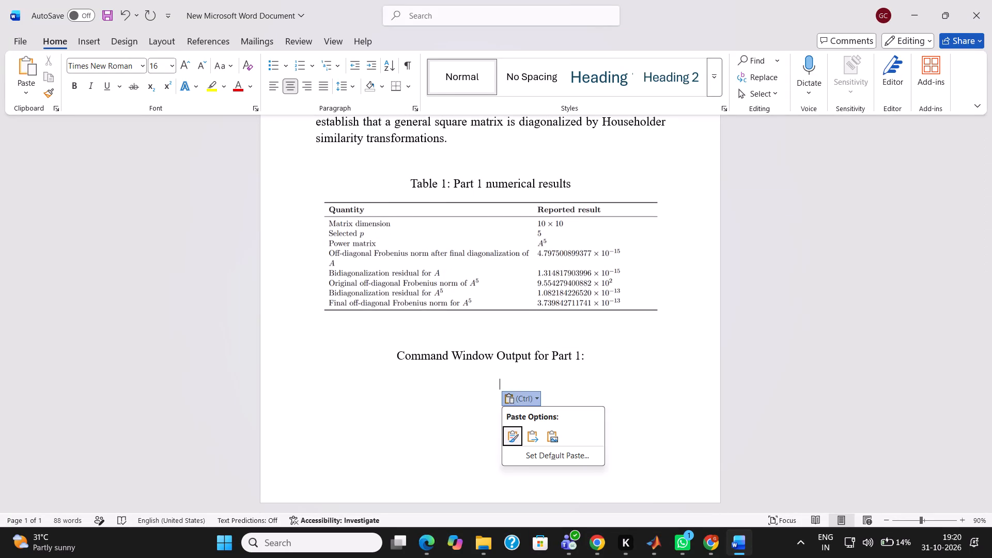
scroll(494, 389, down, 2)
scroll(422, 412, down, 4)
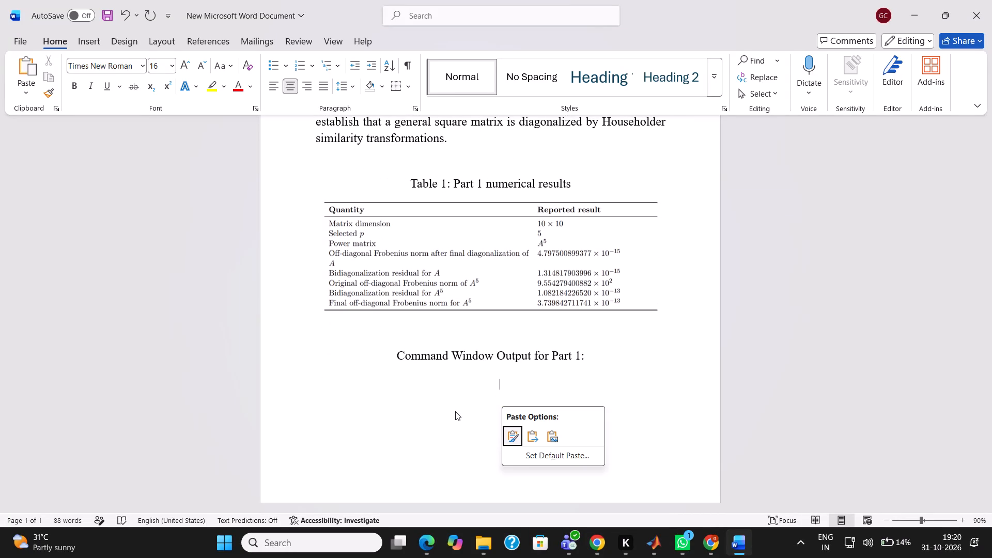
key(ctrl+v)
Switch to the WhatsApp window showing the matrix output image.
key(alt+Tab)
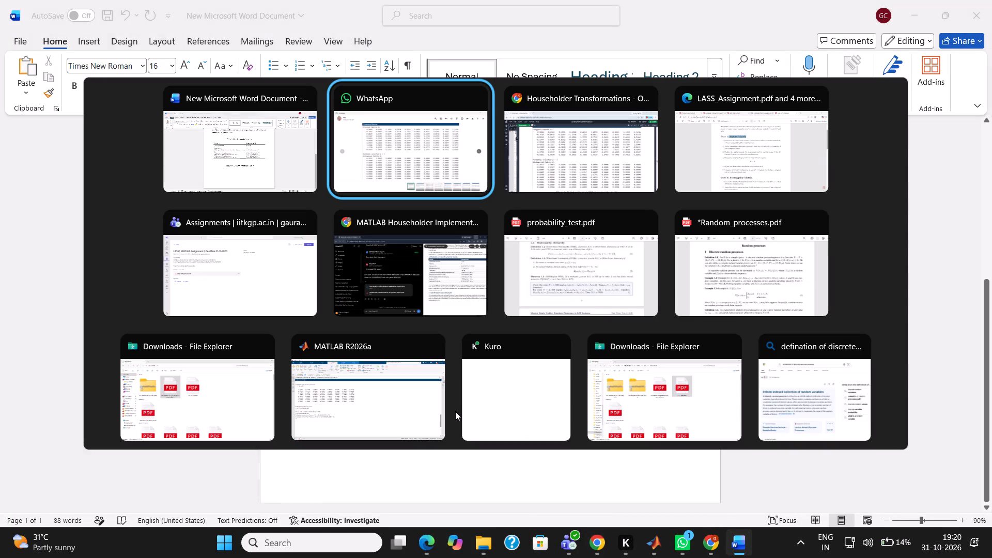
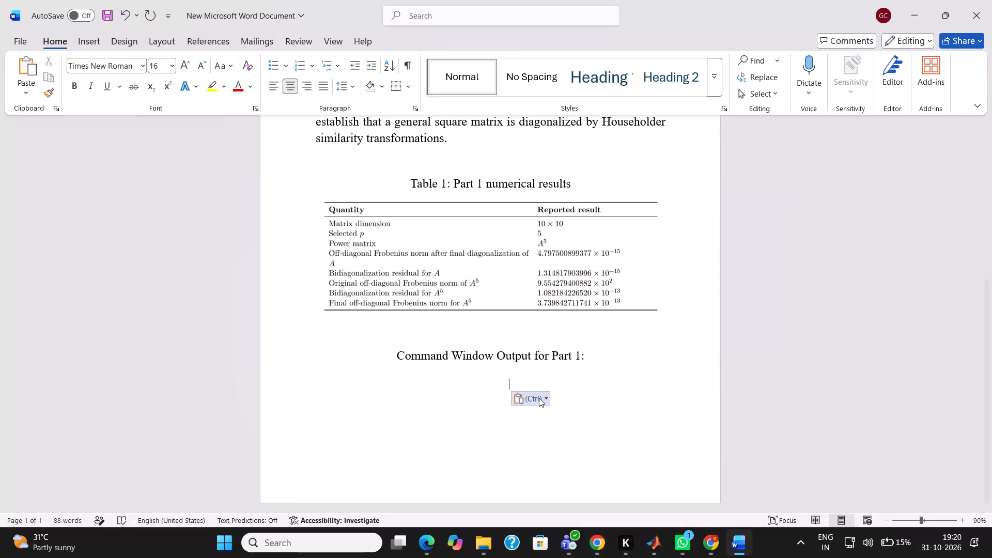
Convert the pasted command window output to a picture using the Picture paste option.
click(539, 398)
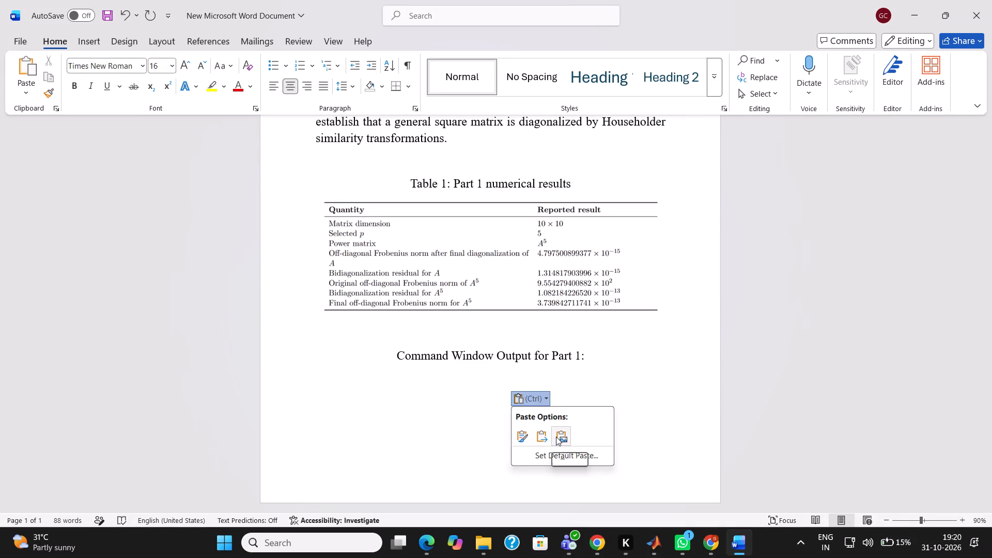
click(556, 437)
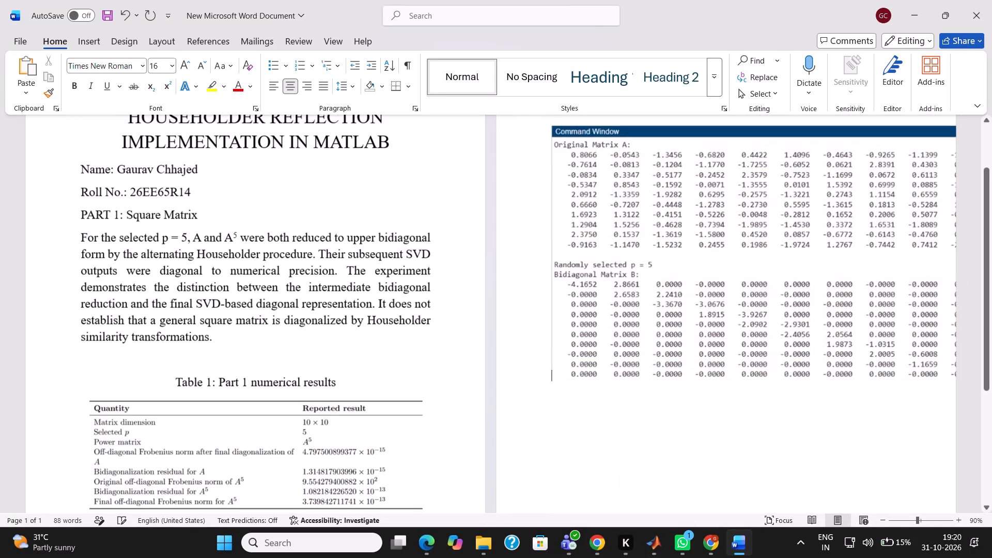
Scale down the command window picture proportionally so its full width, including the last matrix column, fits on the second page.
ctrl+scroll(595, 380, down, 3)
click(640, 242)
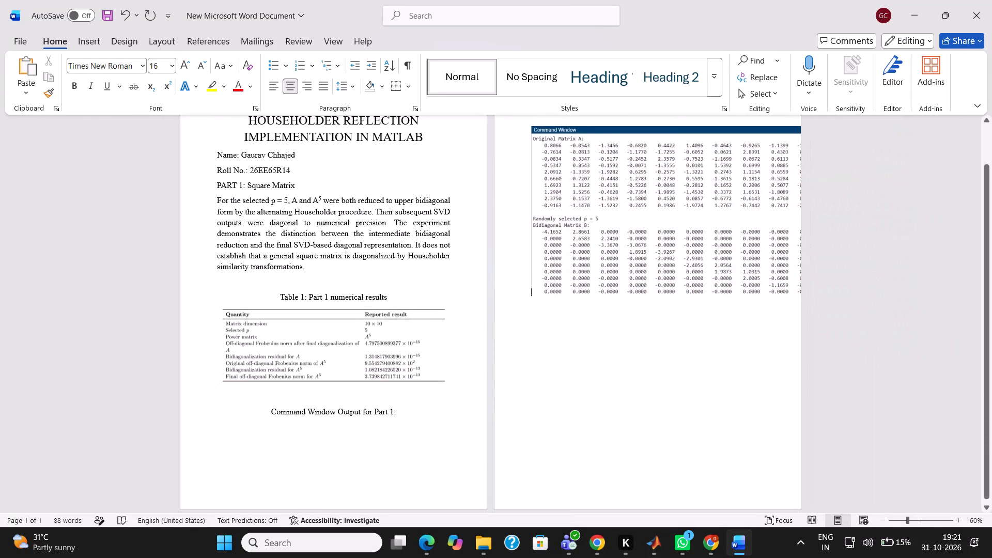
drag(654, 243, 623, 243)
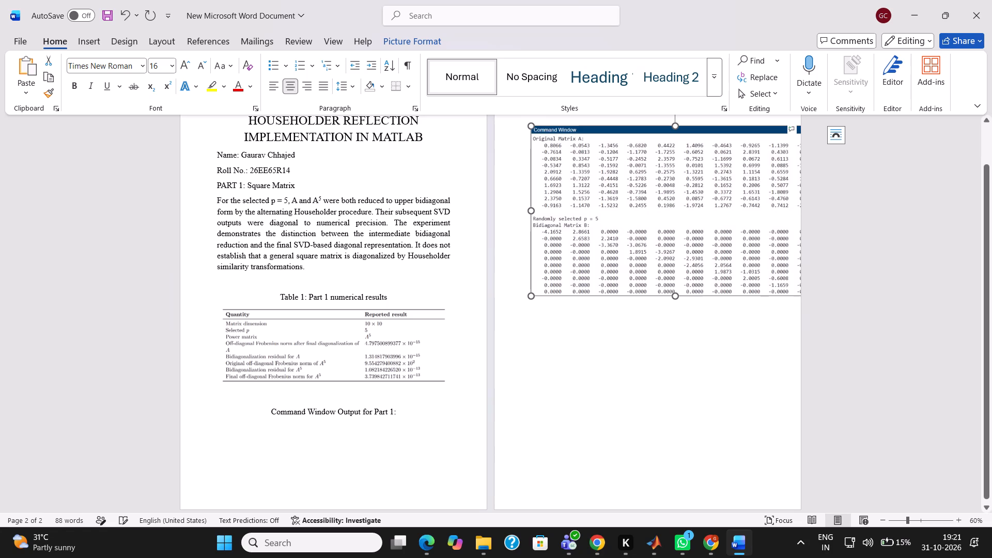
drag(531, 296, 576, 216)
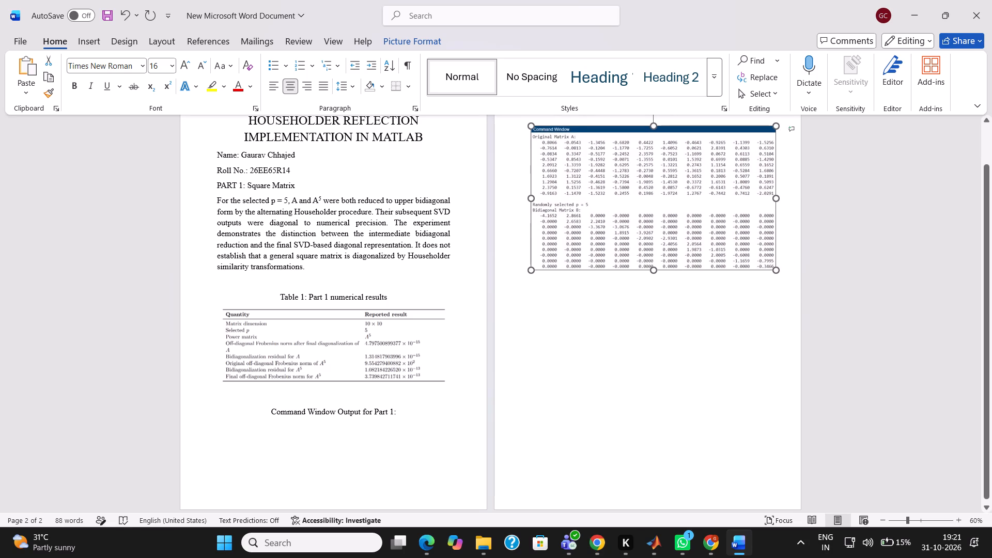
drag(576, 216, 576, 221)
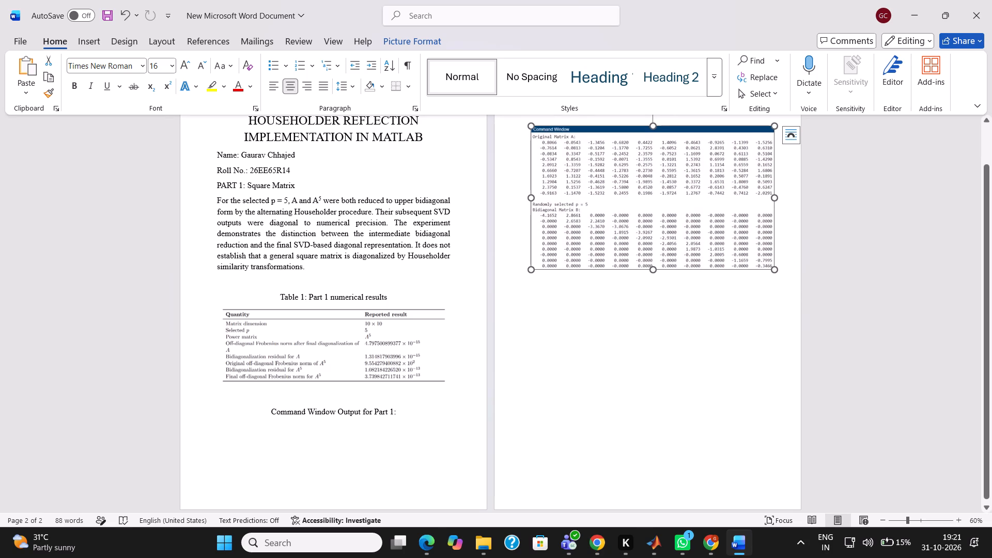
click(270, 413)
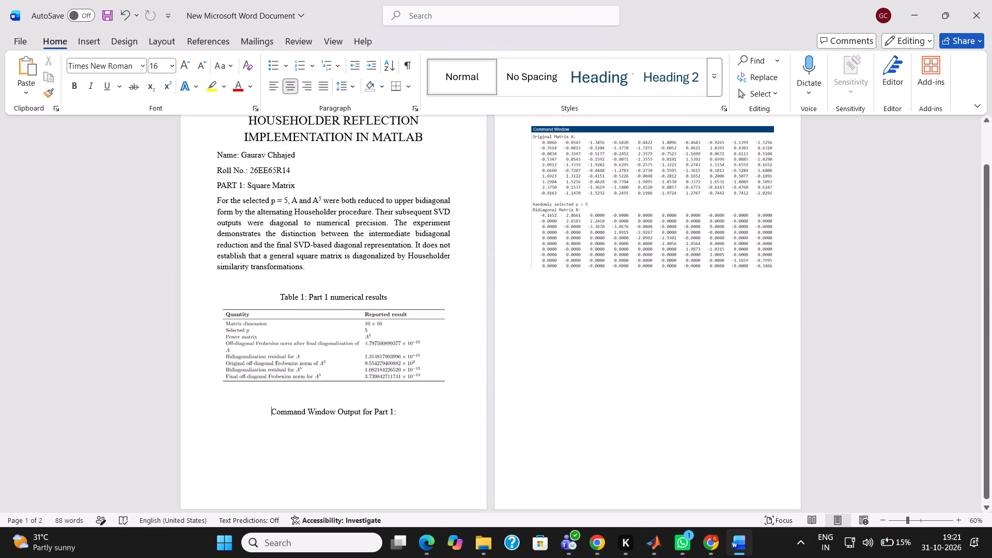
Set the command window picture's text wrapping to Tight and position it at the top of the second page, within the margins.
click(599, 165)
click(792, 138)
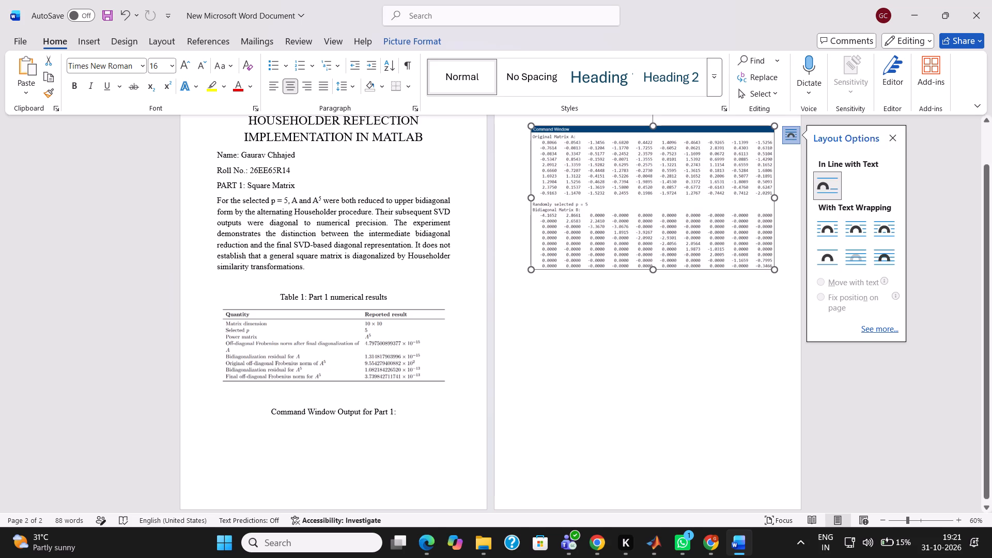
click(853, 234)
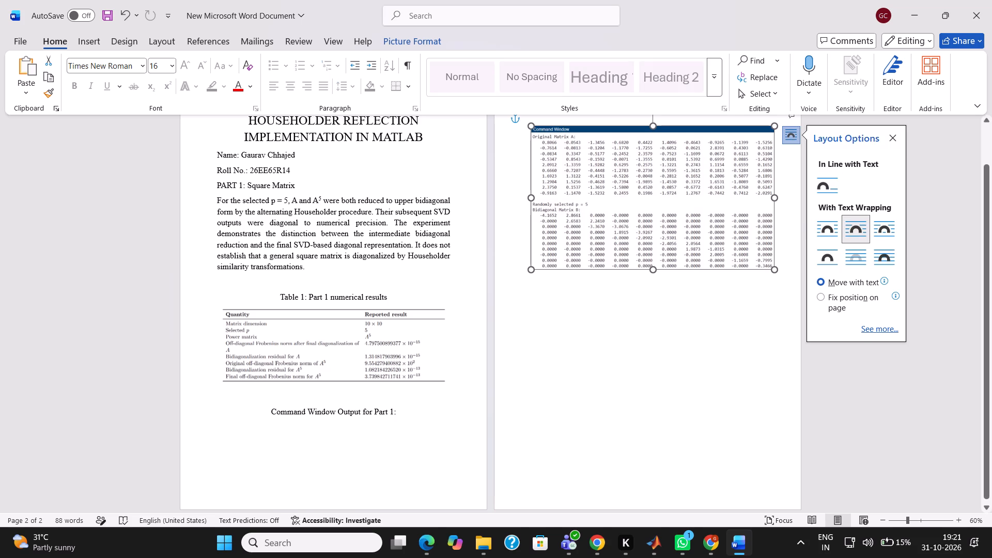
drag(579, 185, 579, 176)
scroll(585, 302, up, 1)
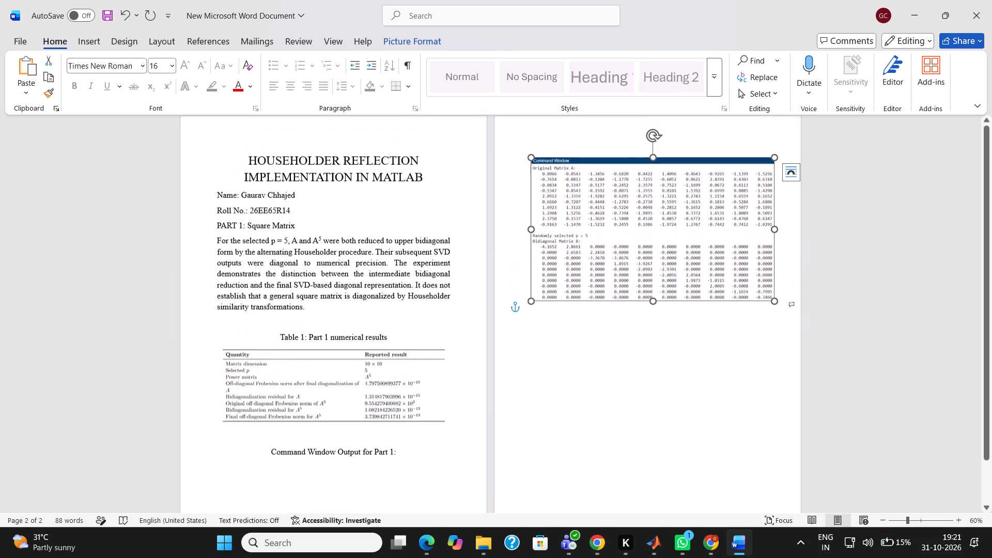
scroll(585, 302, up, 1)
drag(596, 246, 592, 231)
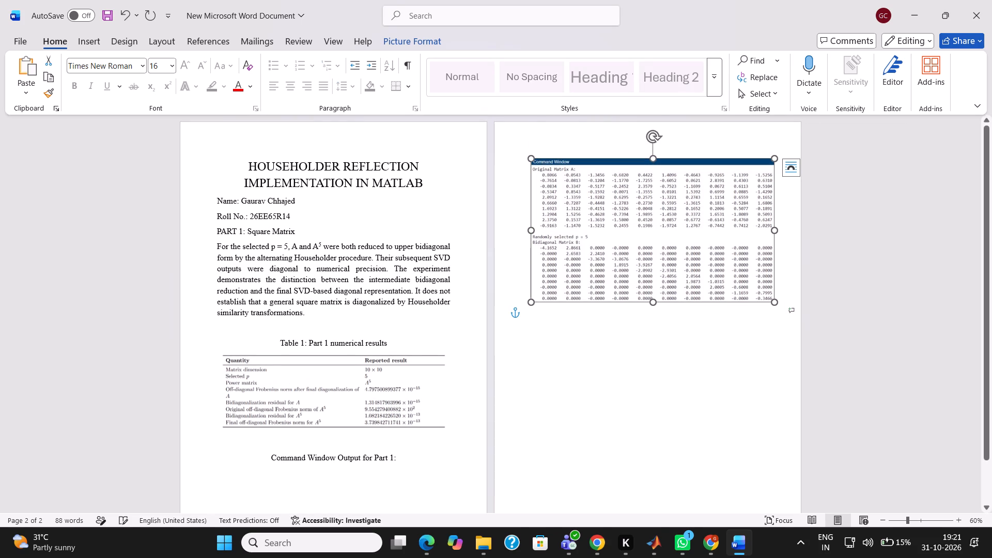
click(592, 231)
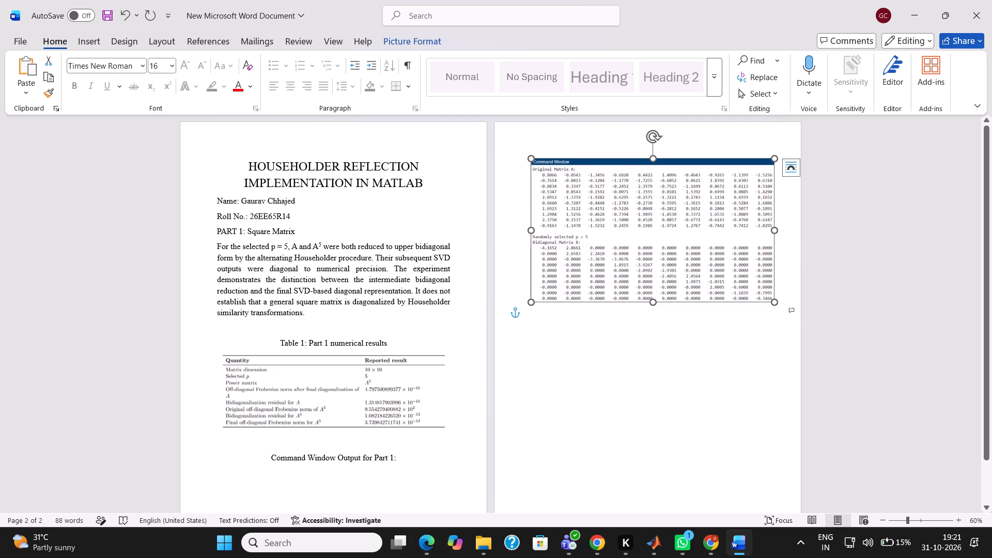
click(562, 339)
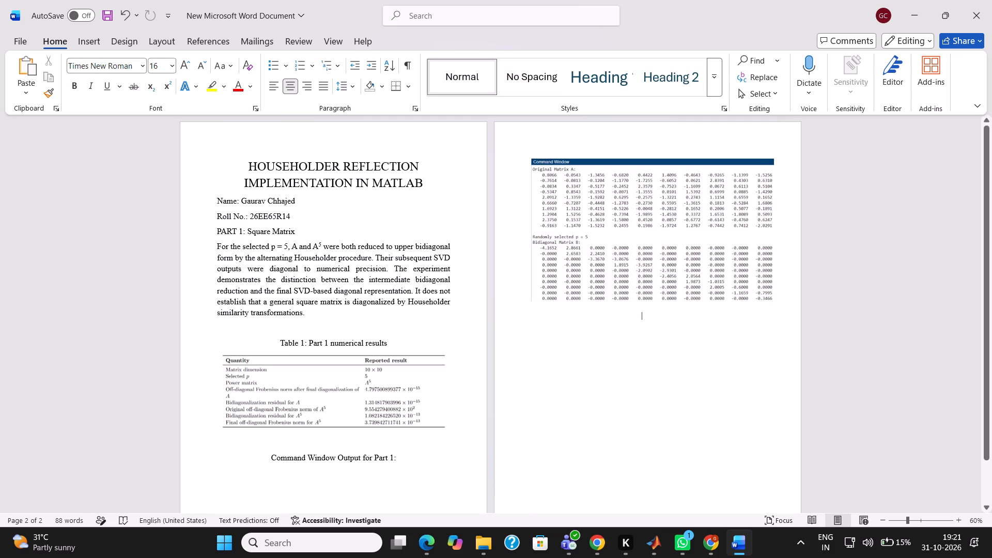
Insert four blank lines before the "Command Window Output for Part 1:" heading to move it above the picture on the second page.
click(266, 457)
key(Return)
key(Return)
key(Return)
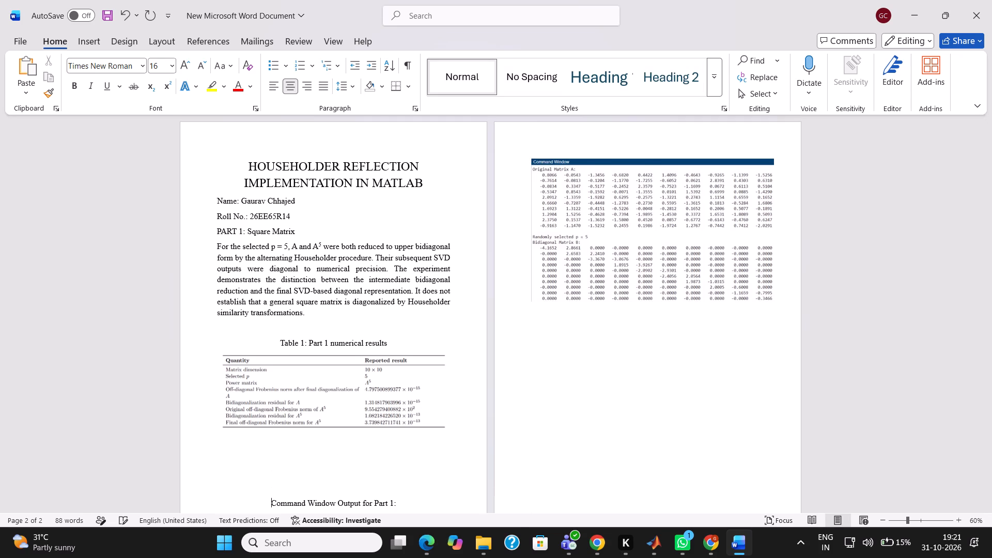
key(Return)
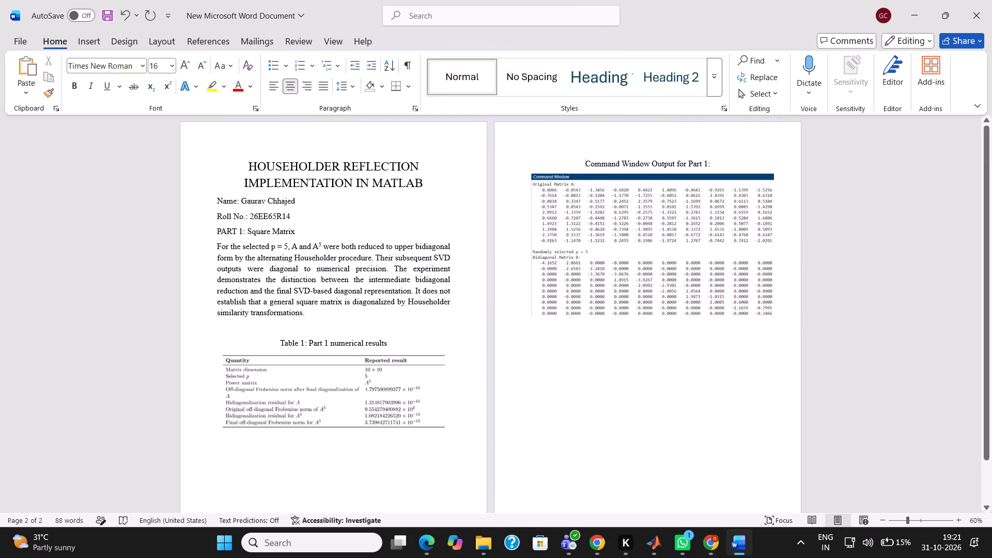
Add "(randomly selected)" after "p = 5" in the Part 1 observations paragraph, with a space before the opening parenthesis.
scroll(529, 413, down, 3)
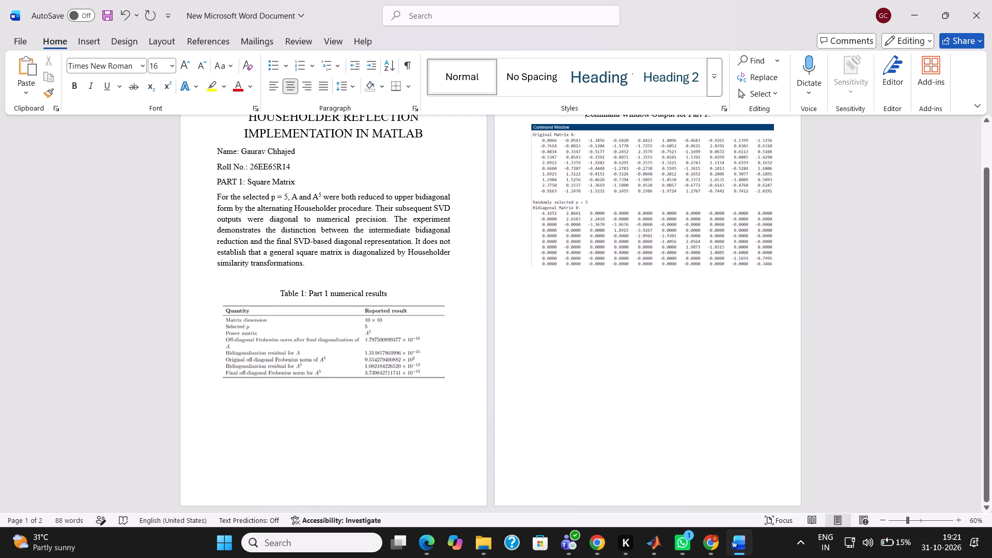
click(288, 195)
key(shift+parenleft)
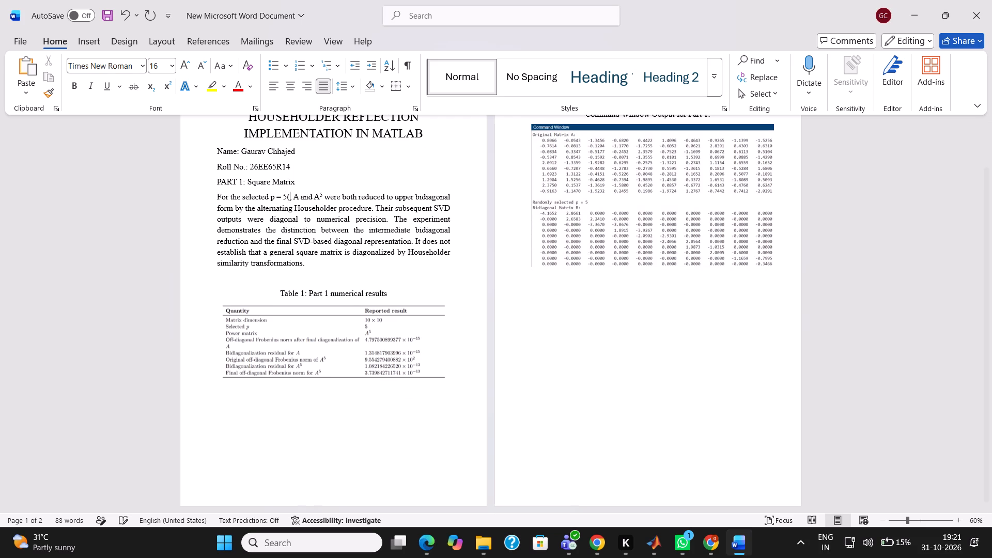
text(rand)
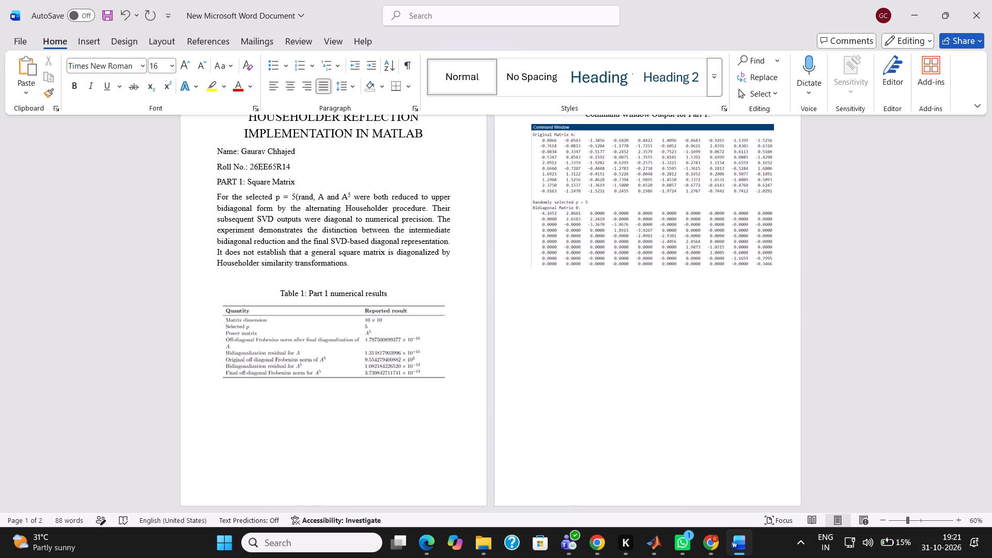
text(omly)
key(space)
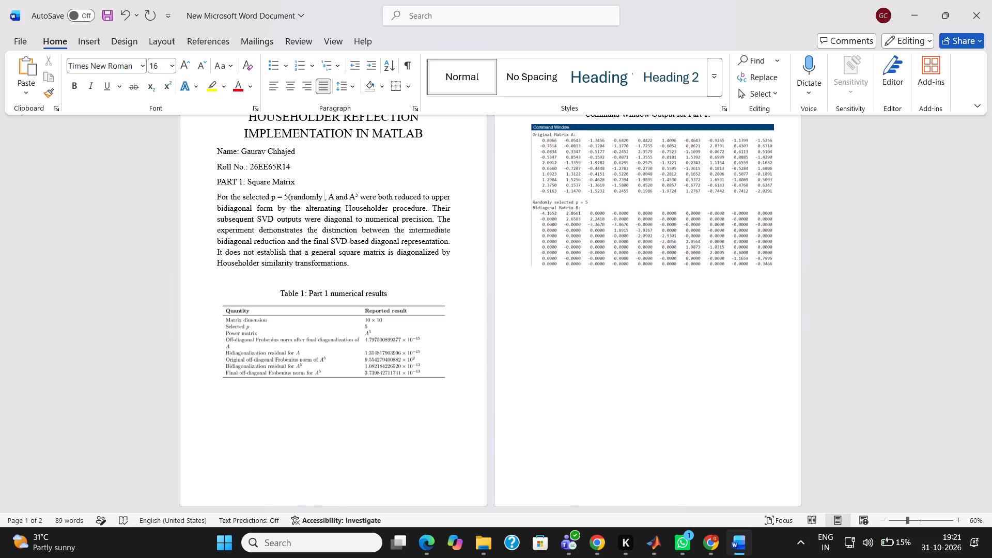
text(sele)
text(cted)
key(shift+parenright)
key(Left)
key(Left)
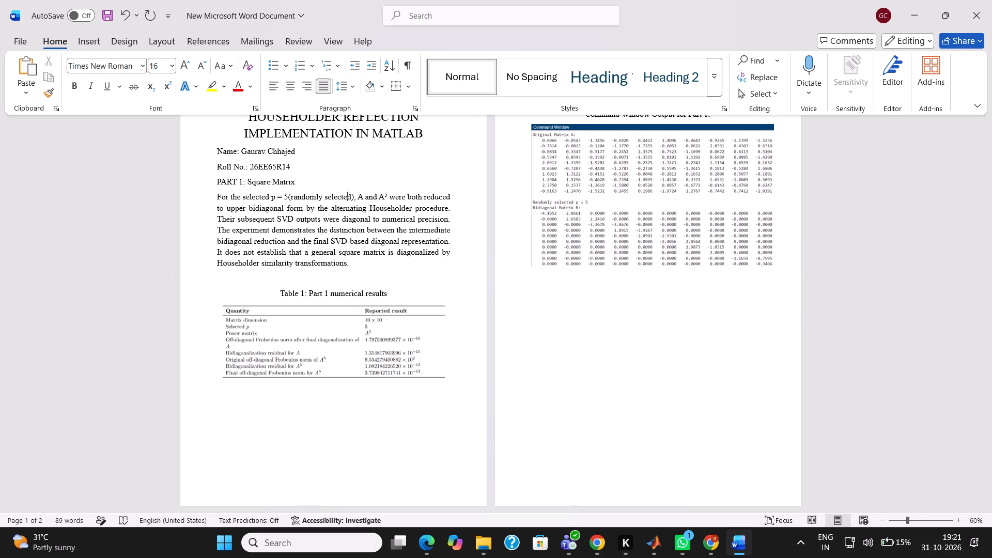
key(Left)
key(Left)
key(Left)
key(Left)
key(Left)
key(Left)
key(Left)
key(Left)
key(Left)
key(Left)
key(Left)
key(Left)
key(Left)
key(Left)
key(Left)
key(Left)
key(Left)
key(space)
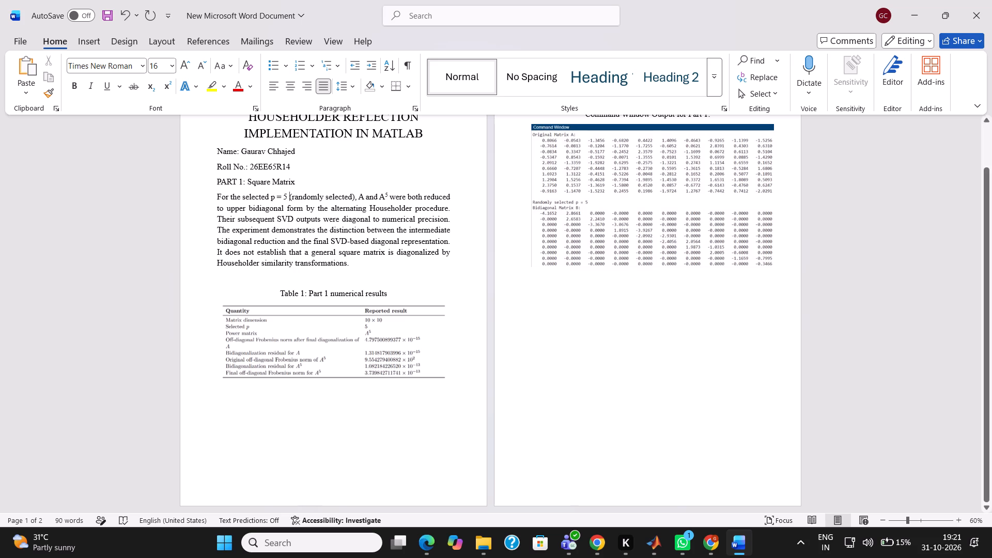
Append "(Randomly Generated)" to the "PART 1: Square Matrix" heading.
click(312, 184)
key(space)
text(())
key(Left)
text(Randomly)
key(space)
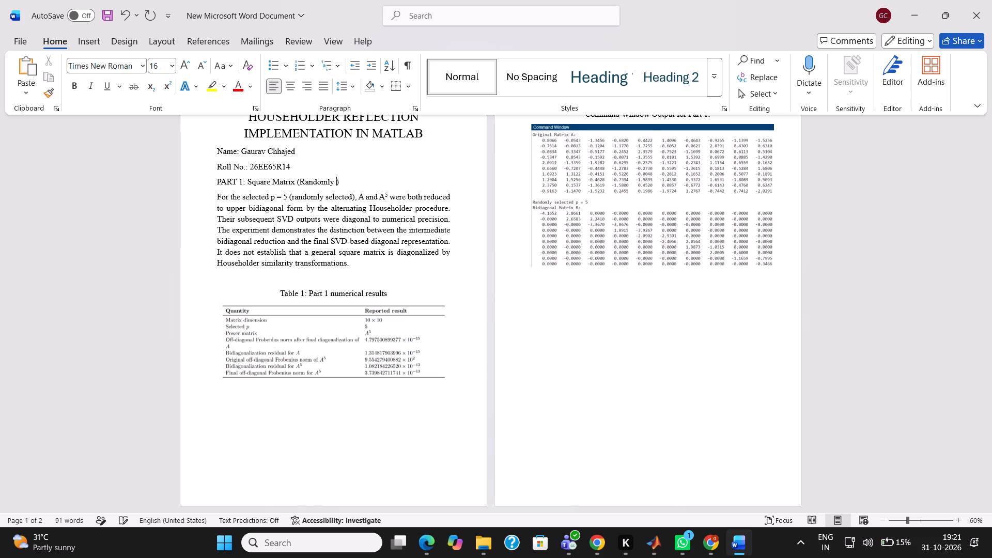
text(Gene)
text(rated)
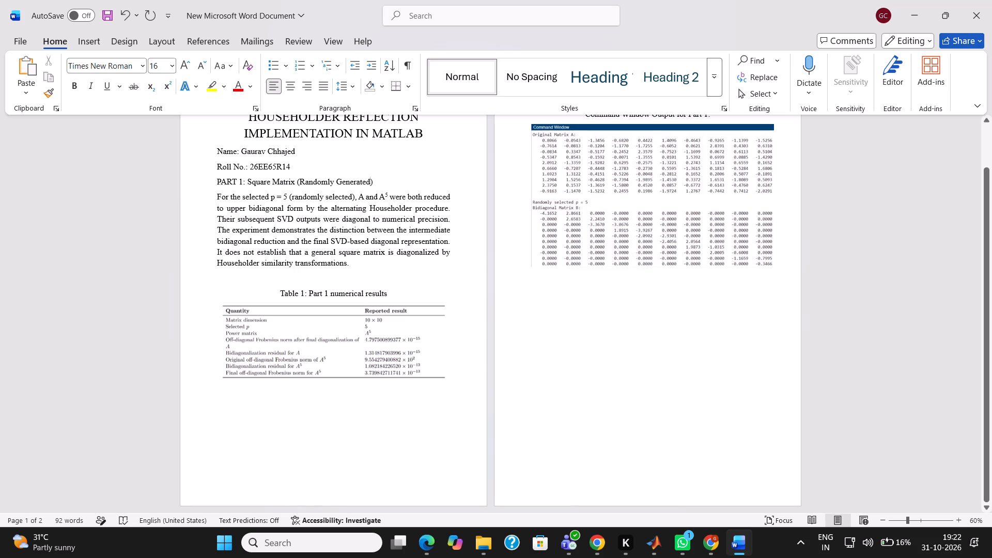
Place the text cursor on the empty centred line below the command window picture on the second page.
click(571, 327)
scroll(571, 327, up, 1)
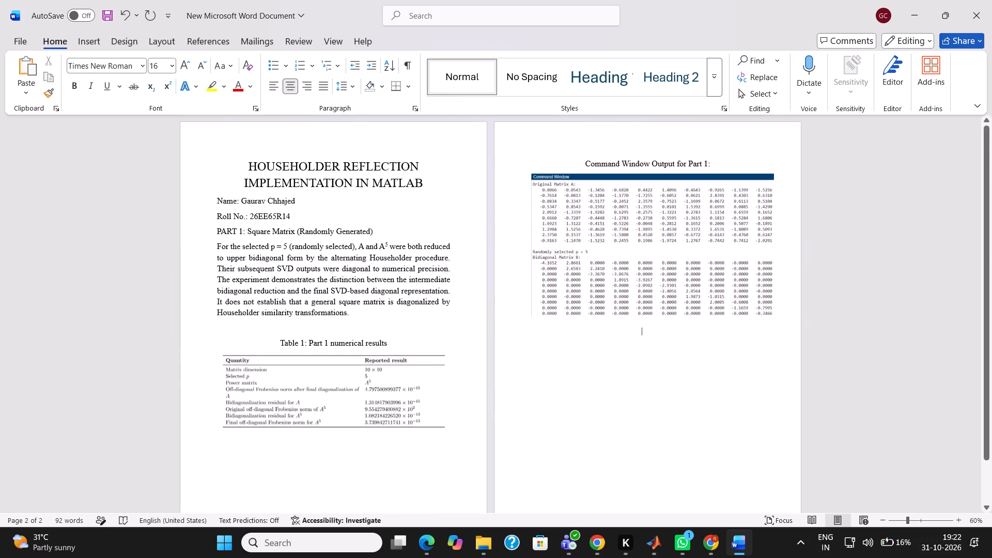
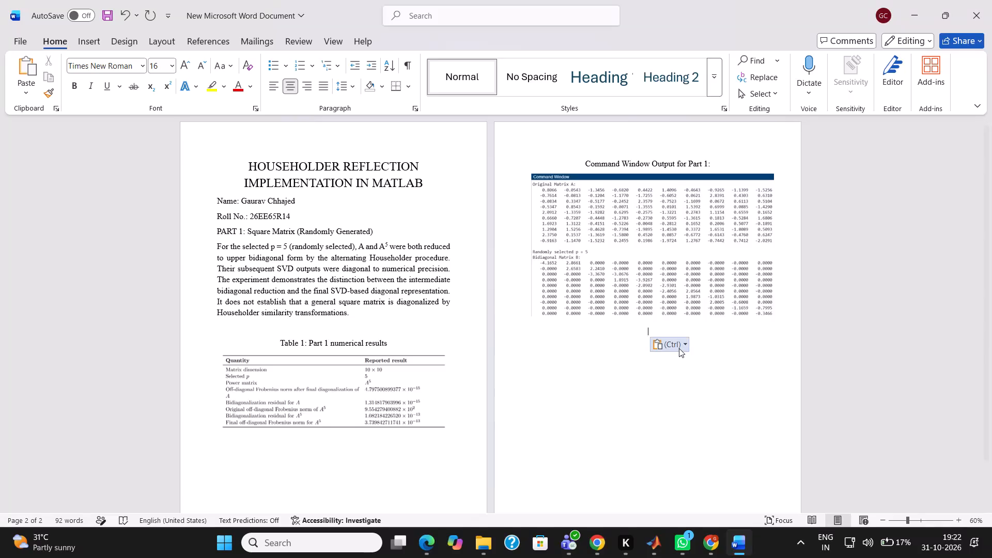
Paste the copied command window output with Diagonal Matrix D as a picture on the empty line below the first picture.
click(679, 348)
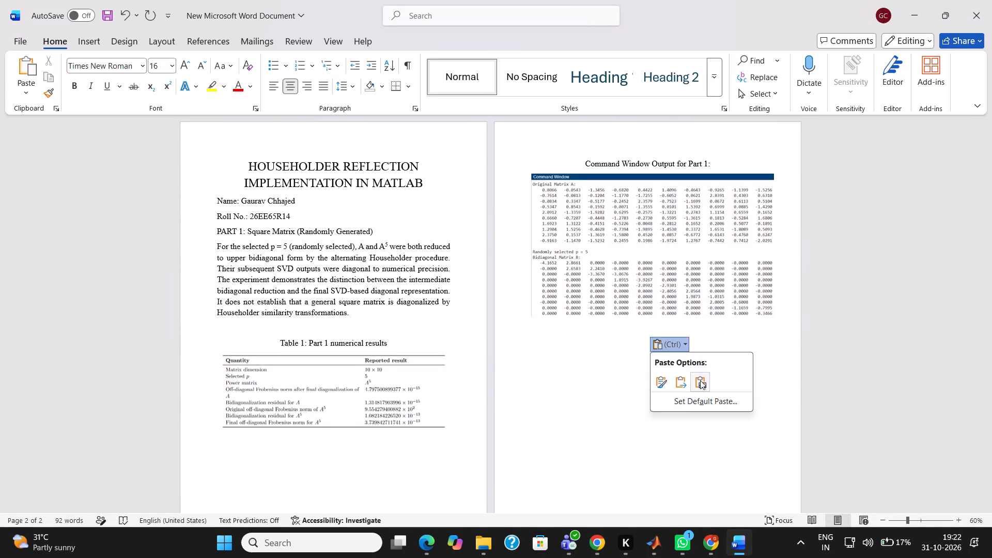
click(700, 380)
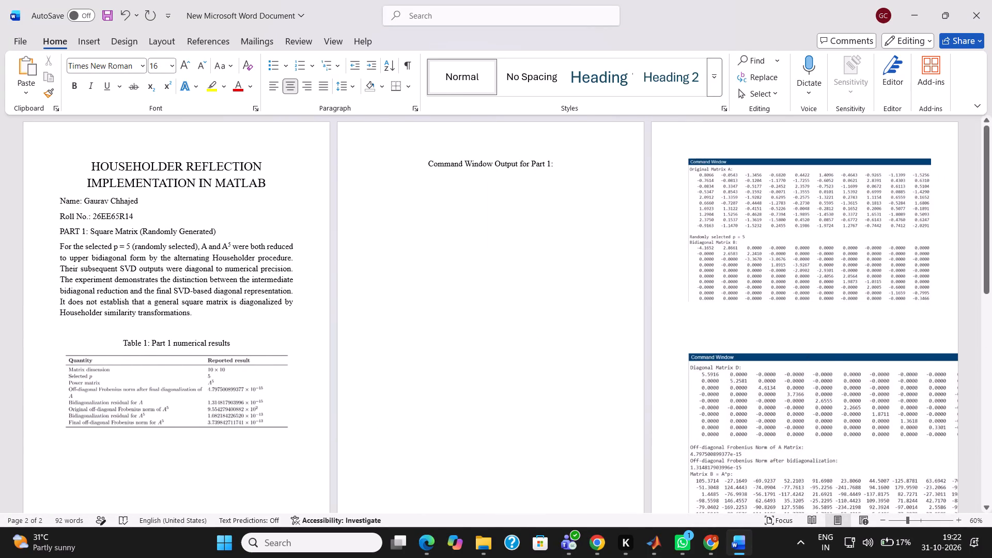
Change the Diagonal Matrix D picture from in-line to a floating text-wrapping layout.
click(764, 375)
click(677, 358)
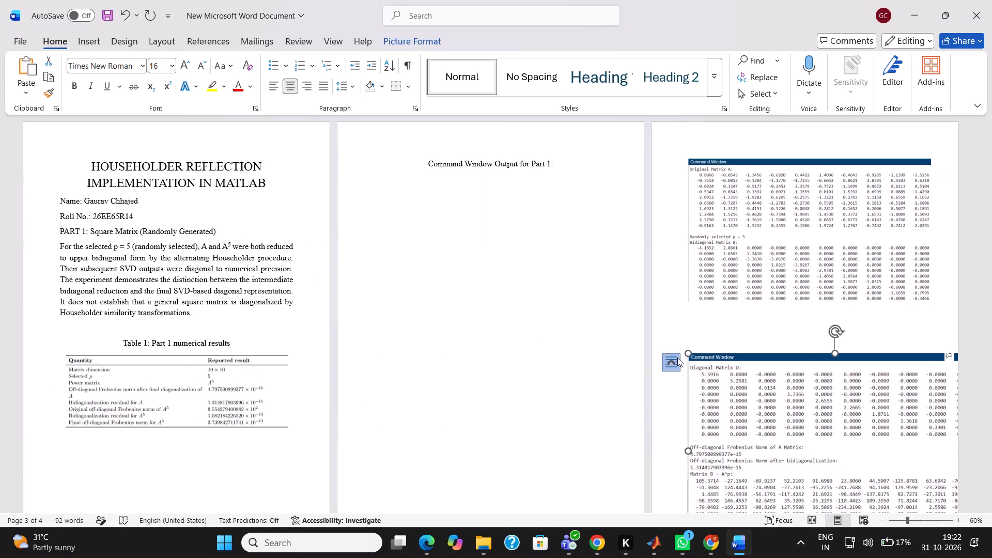
click(616, 413)
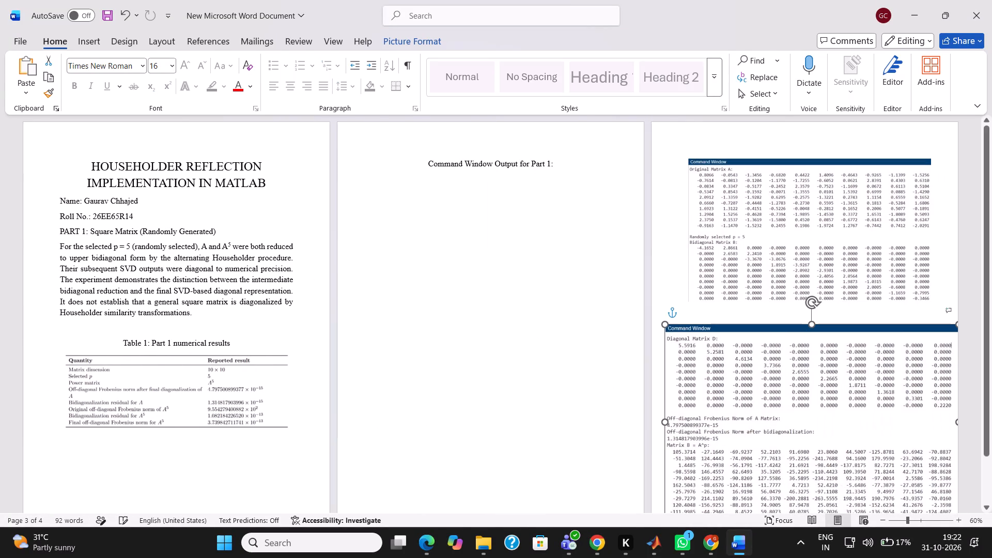
Move the Original Matrix A picture back to the second page, beneath the "Command Window Output for Part 1:" heading.
drag(774, 273, 560, 307)
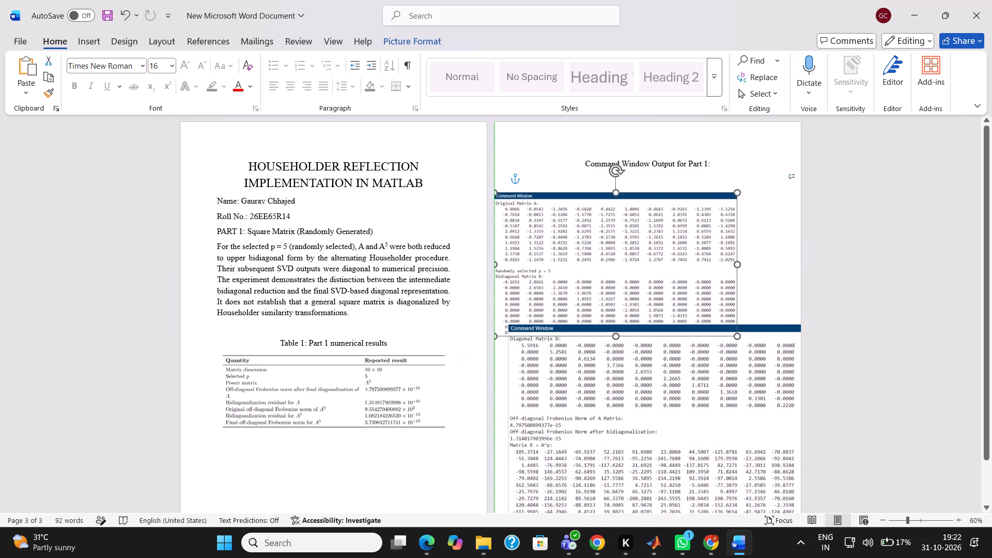
drag(560, 307, 594, 292)
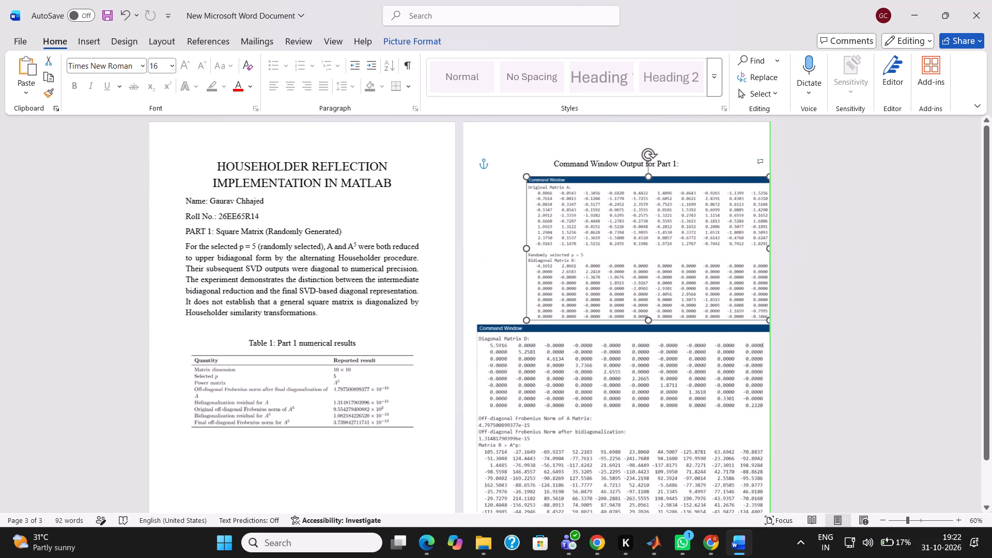
drag(594, 292, 591, 292)
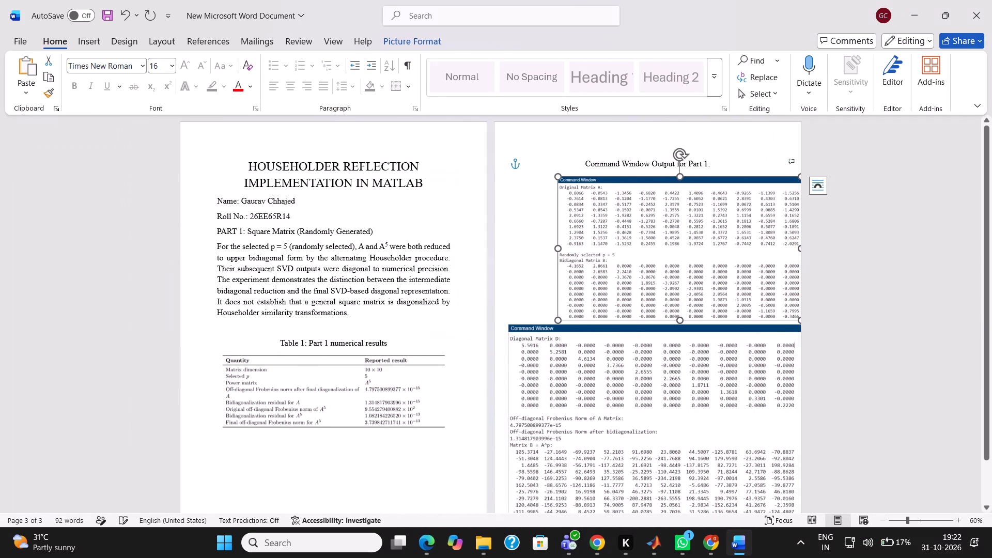
Shrink the Diagonal Matrix D picture proportionally from its top-left corner so it clears the picture above.
click(563, 383)
drag(509, 327, 580, 391)
Reposition the Original Matrix A picture horizontally between the page margins, directly beneath the "Command Window Output for Part 1:" heading.
drag(653, 283, 647, 283)
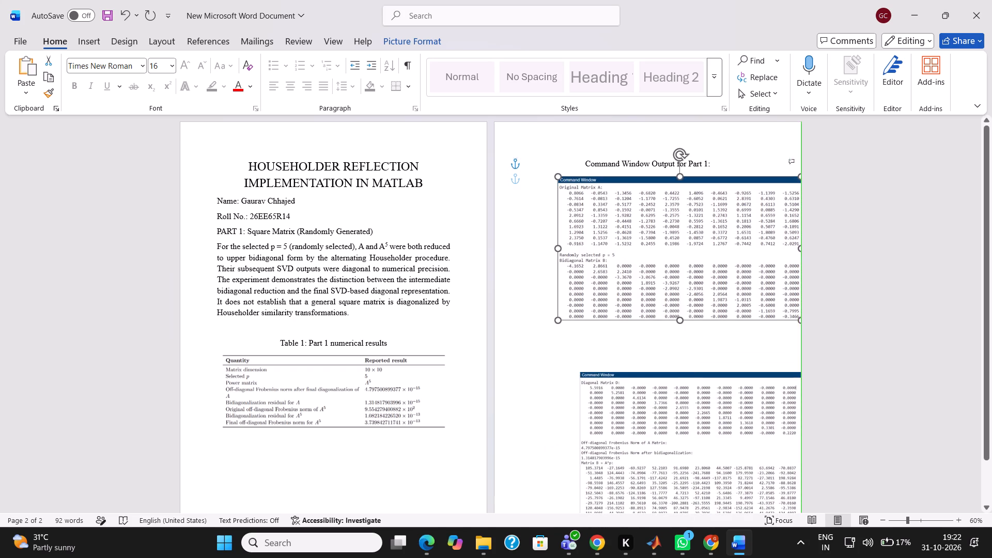
drag(647, 283, 629, 280)
key(Up)
key(Up)
key(Left)
key(Left)
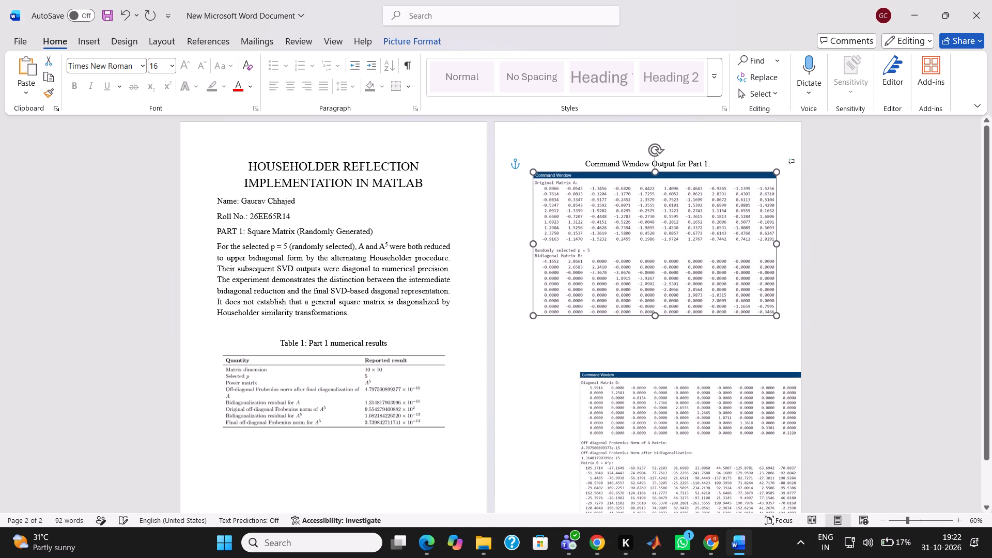
key(Up)
key(Up)
key(Up)
key(Up)
key(Up)
key(Up)
key(Up)
key(Up)
key(Up)
key(Up)
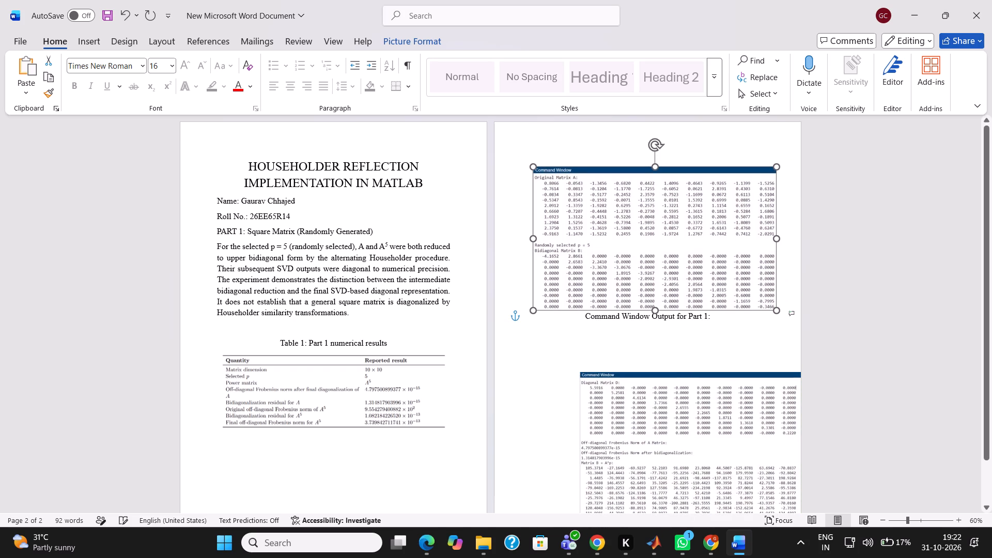
key(Down)
key(Down)
key(Down)
key(Down)
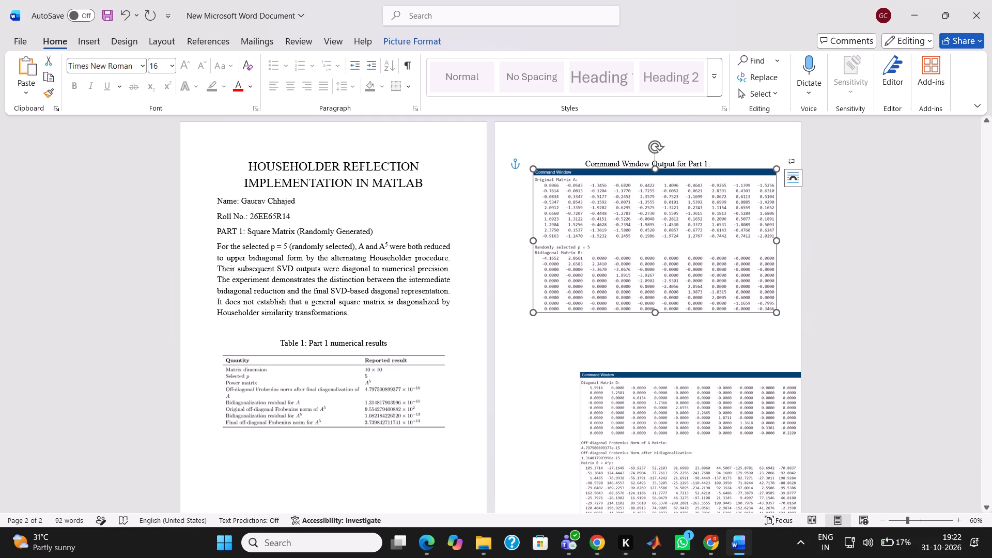
Move the Diagonal Matrix D picture up to just below the Original Matrix A picture and align their left edges.
click(681, 461)
key(Left)
key(Left)
key(Left)
key(Left)
key(Left)
key(Left)
key(Left)
key(Left)
key(Left)
key(Left)
key(Left)
key(Up)
key(Up)
key(Up)
key(Up)
key(Up)
key(Up)
key(Up)
key(Up)
key(Up)
key(Up)
key(Up)
key(Up)
key(Up)
key(Up)
key(Up)
key(Up)
key(Up)
key(Up)
key(Up)
key(Up)
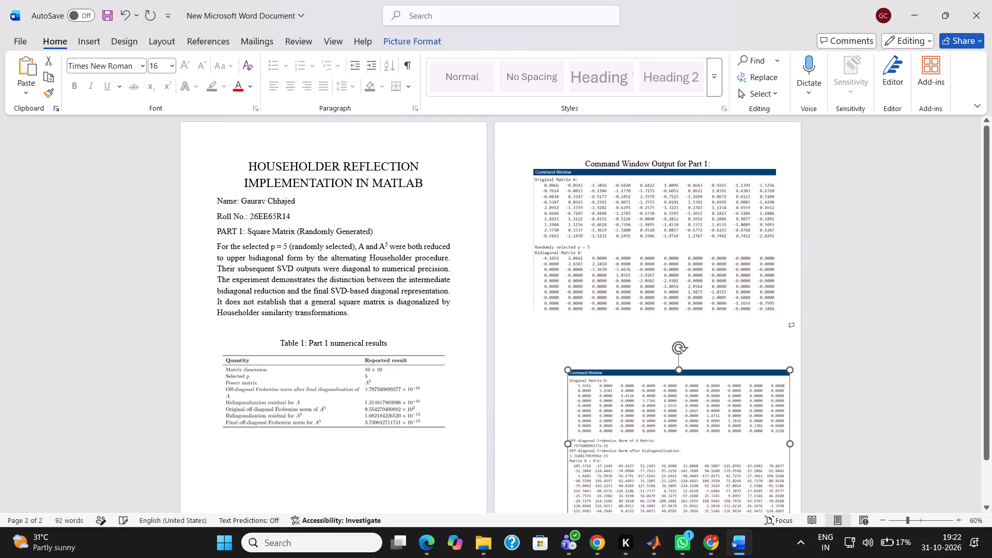
key(Left)
key(Left)
key(Left)
key(Left)
key(Left)
key(Left)
key(Left)
key(Left)
key(Left)
key(Left)
key(Left)
key(Left)
key(Left)
key(Left)
key(Left)
key(Left)
key(Left)
key(Left)
key(Left)
key(Left)
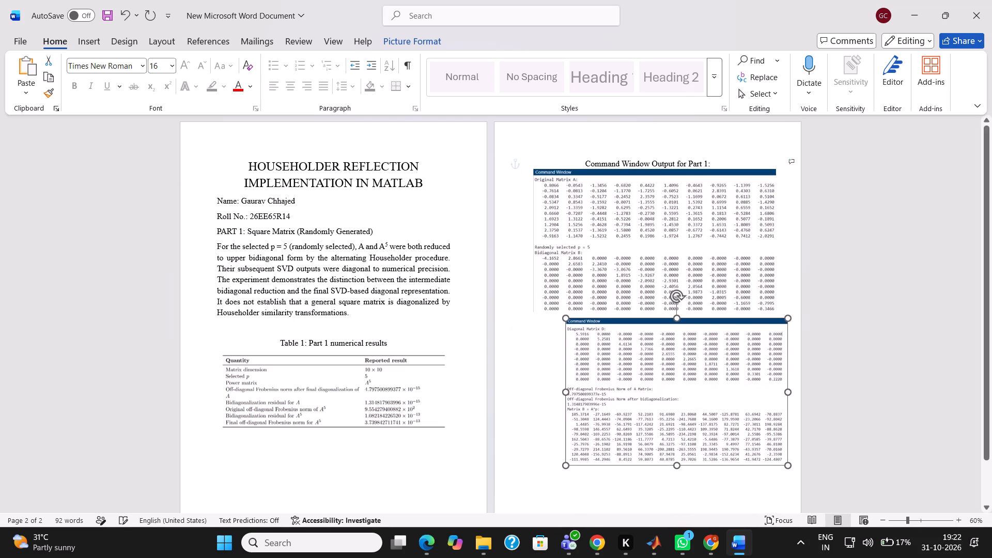
key(Right)
key(Right)
key(Right)
key(Right)
key(Right)
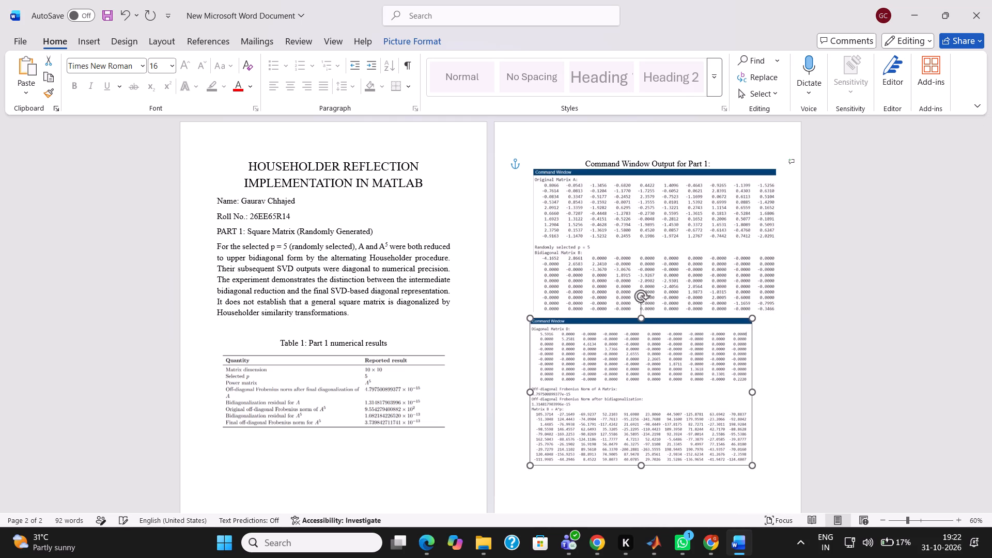
key(Right)
key(Right)
ctrl+scroll(681, 461, up, 3)
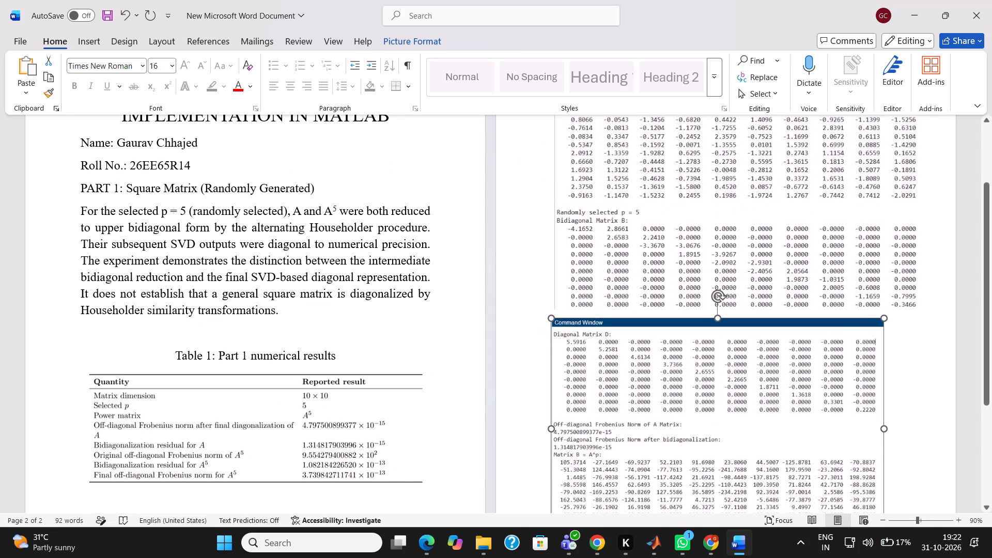
key(Right)
key(Right)
key(Right)
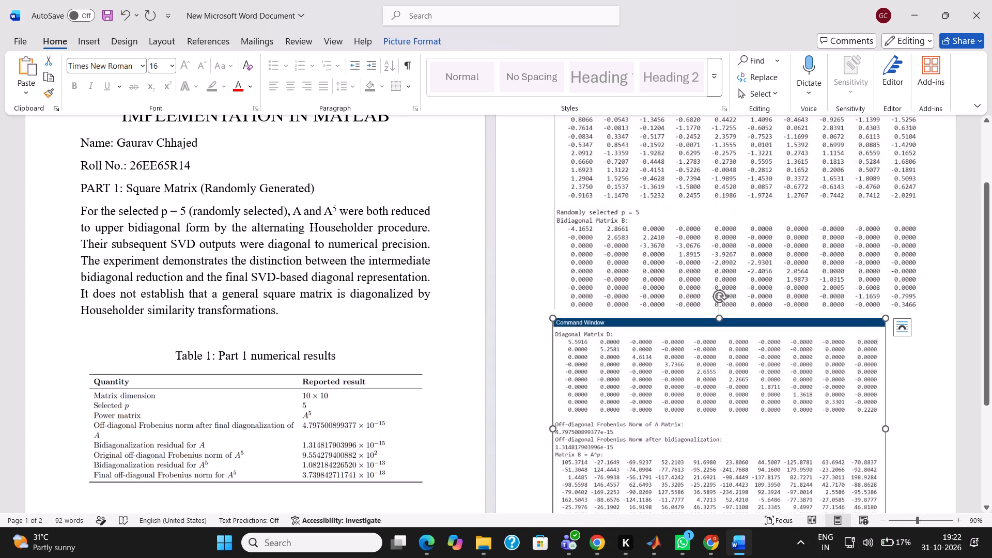
key(Right)
key(Right)
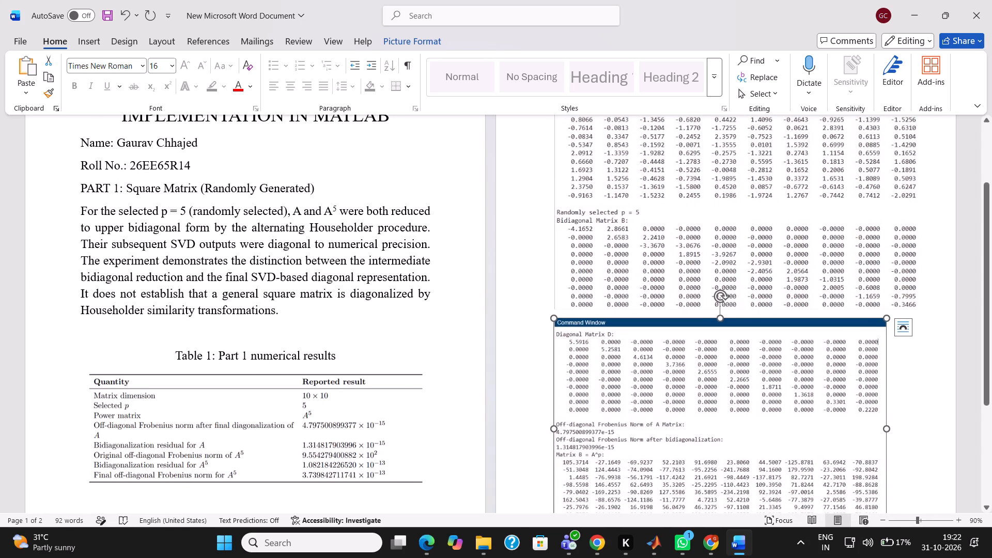
Enlarge the Diagonal Matrix D picture proportionally from its bottom-right corner to match the width of the picture above.
scroll(964, 394, down, 2)
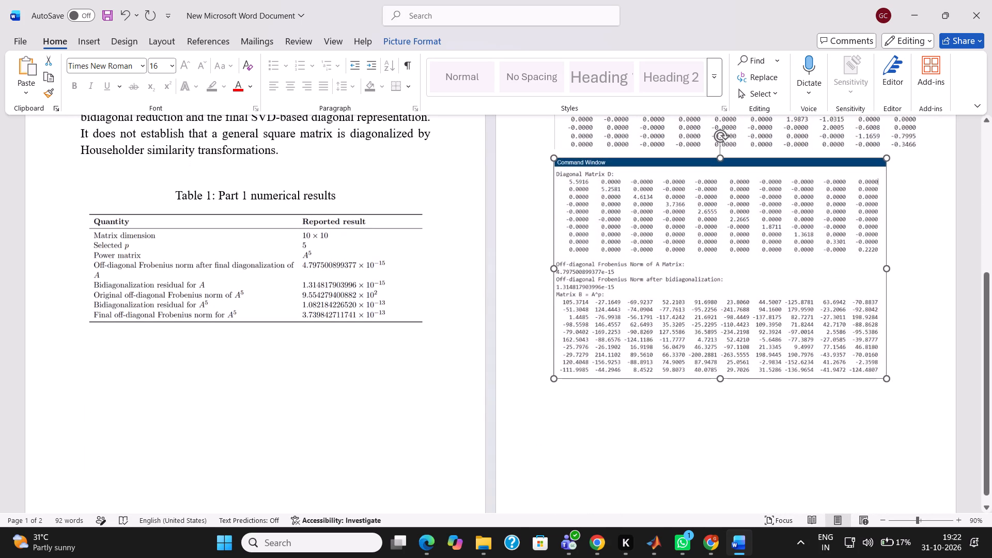
drag(886, 377, 915, 392)
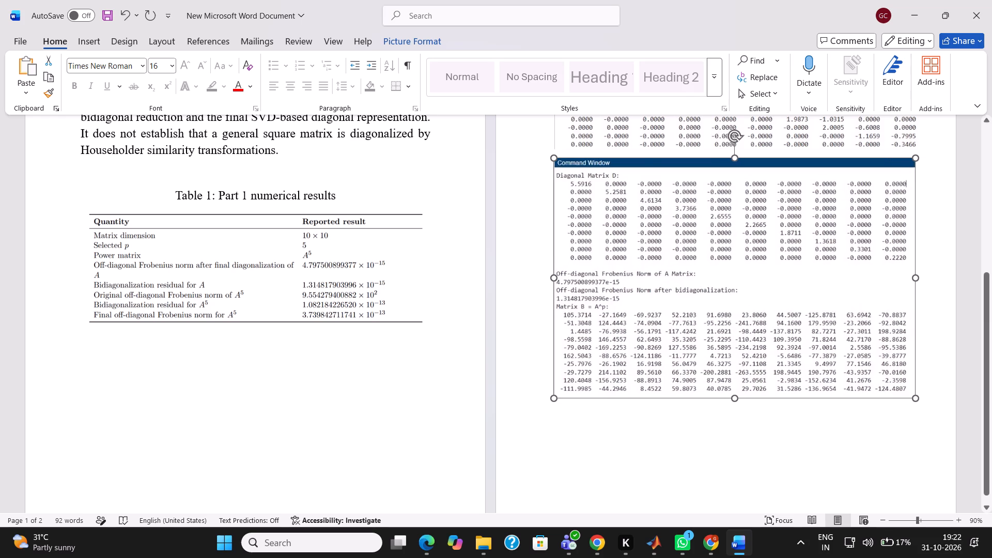
drag(915, 392, 917, 393)
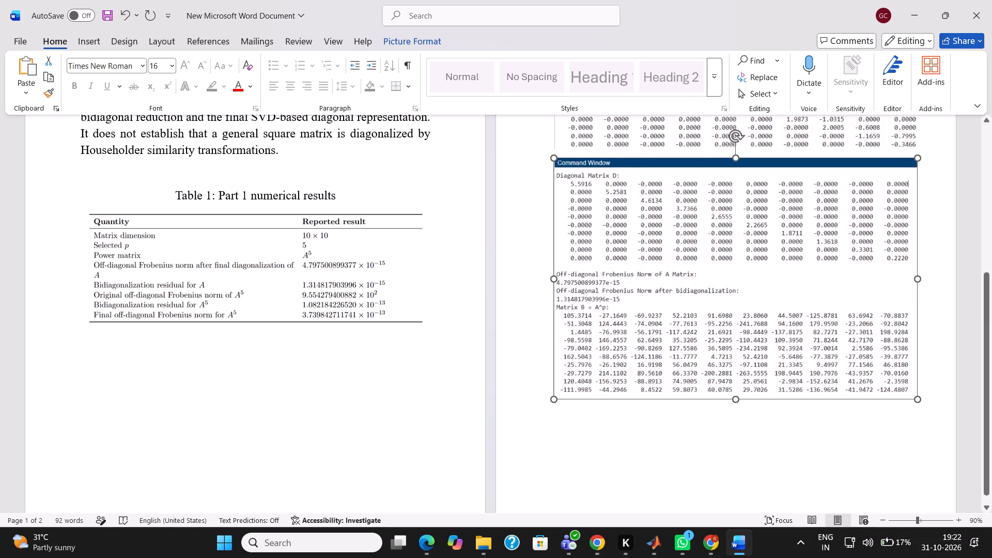
drag(917, 393, 918, 393)
click(965, 403)
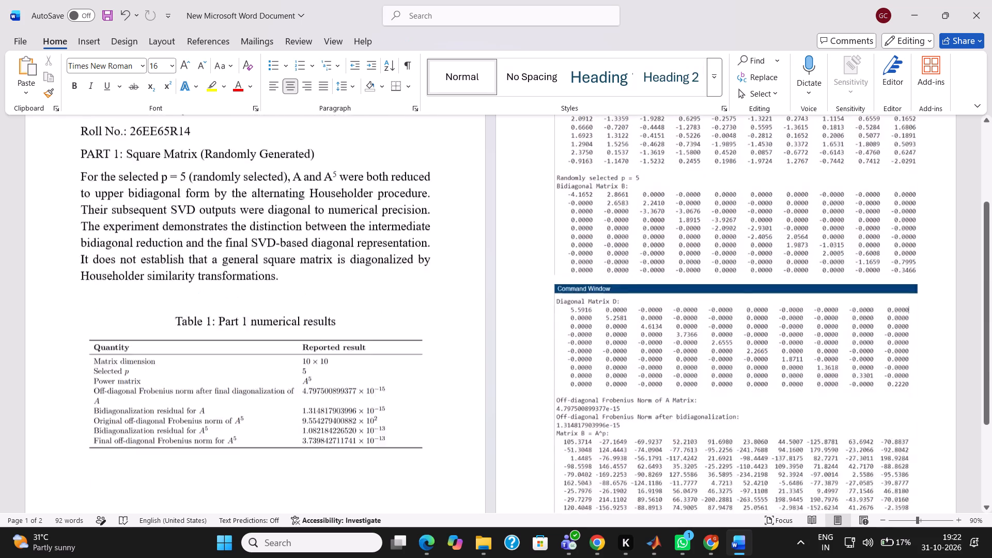
Place the text cursor on the empty centred line below the Diagonal Matrix D picture.
scroll(895, 355, down, 2)
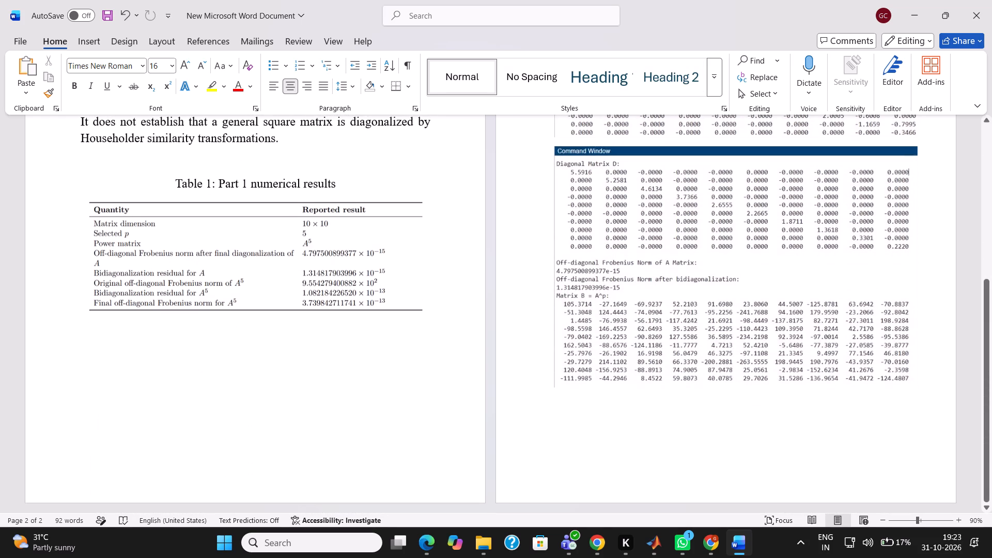
click(844, 432)
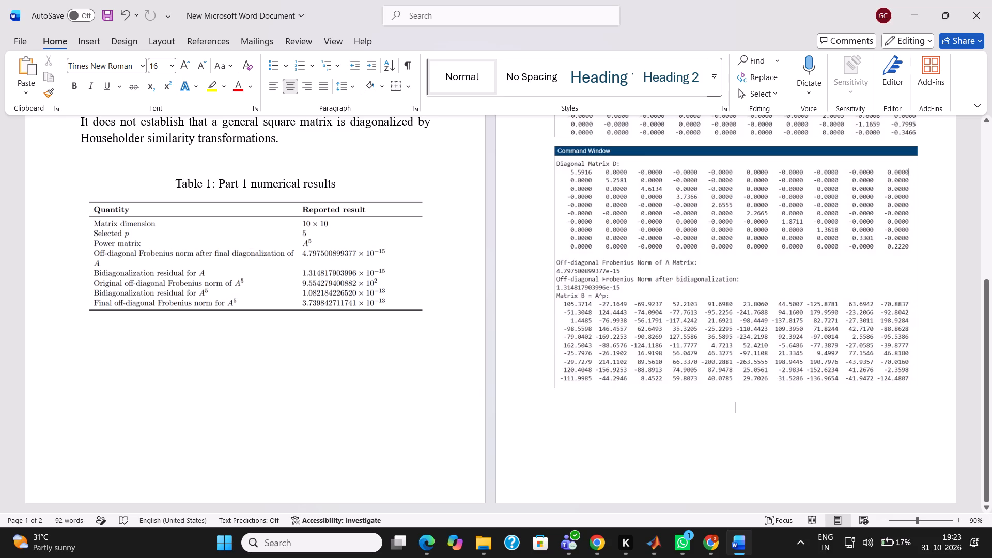
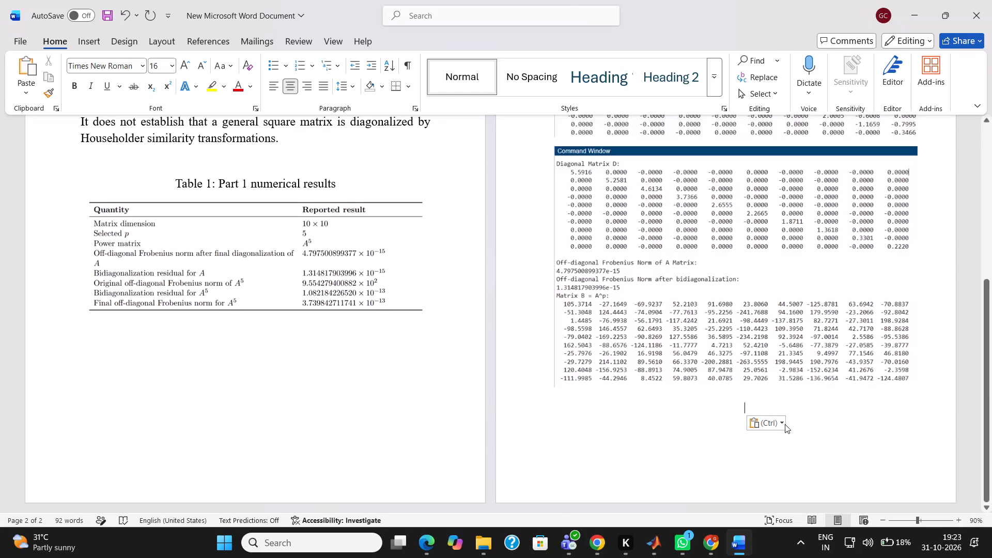
Insert the picture of the Bidiagonal and Diagonal Matrix of A^p output after the Diagonal Matrix D picture.
click(778, 427)
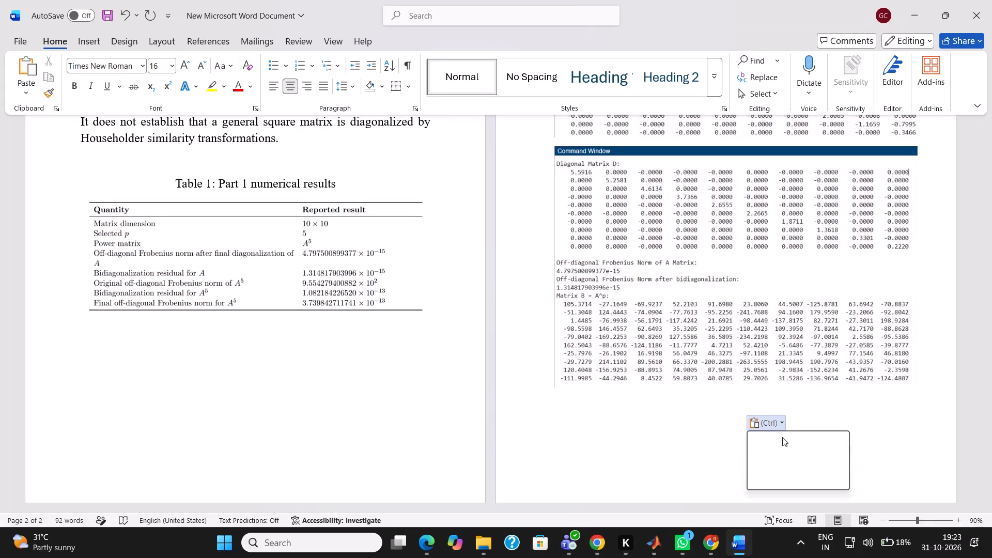
click(798, 457)
click(587, 376)
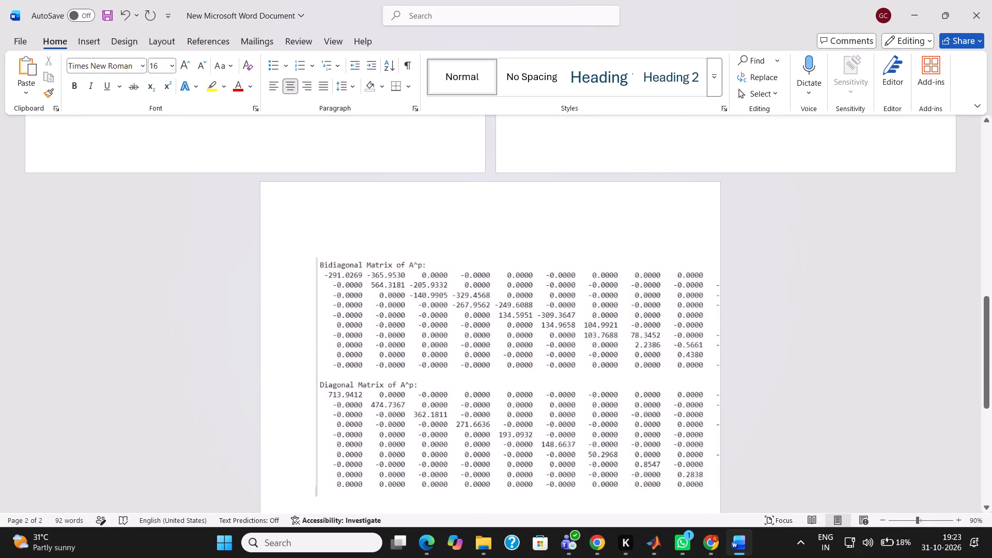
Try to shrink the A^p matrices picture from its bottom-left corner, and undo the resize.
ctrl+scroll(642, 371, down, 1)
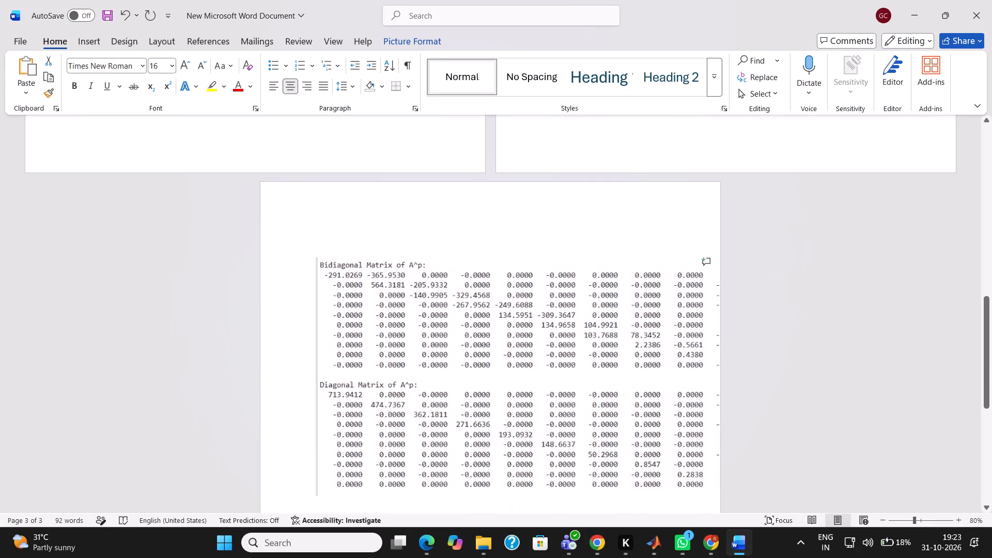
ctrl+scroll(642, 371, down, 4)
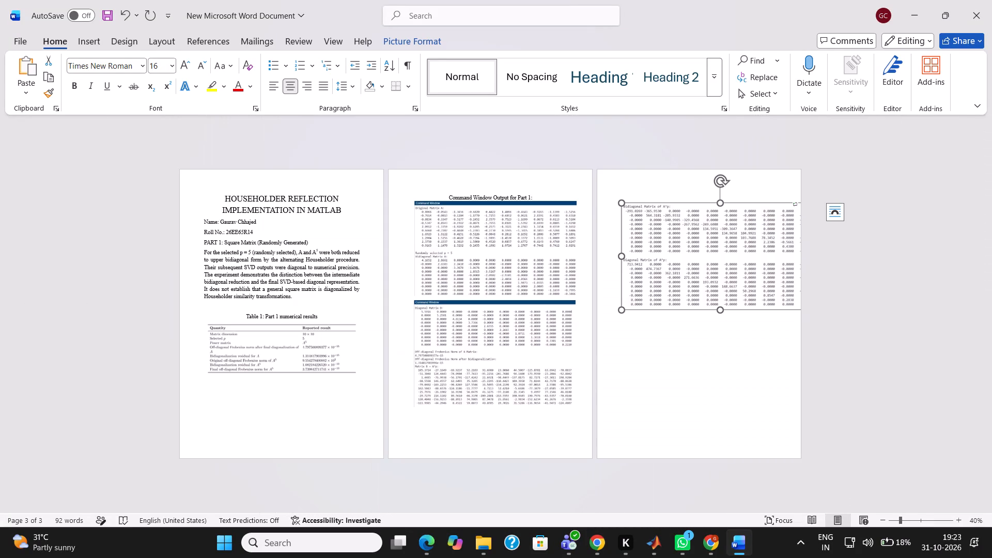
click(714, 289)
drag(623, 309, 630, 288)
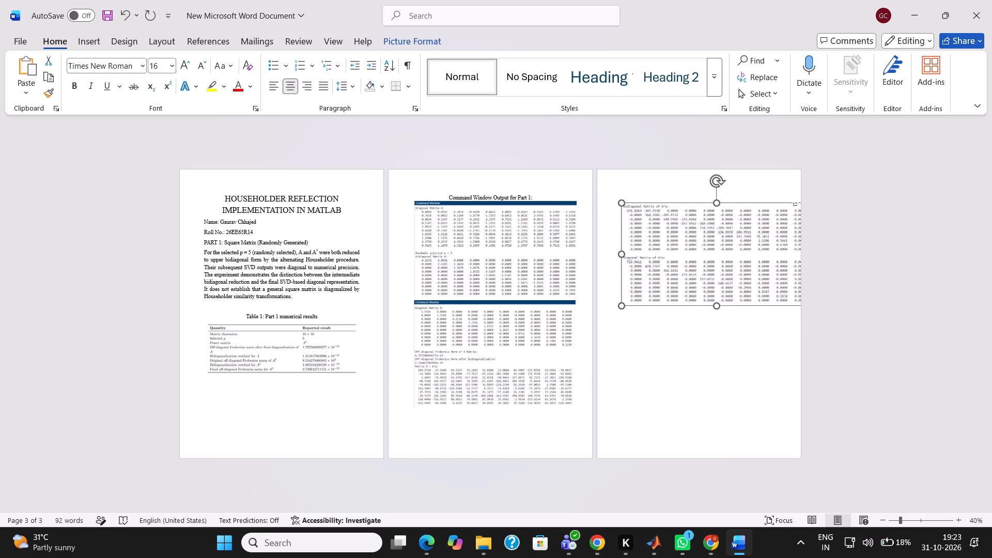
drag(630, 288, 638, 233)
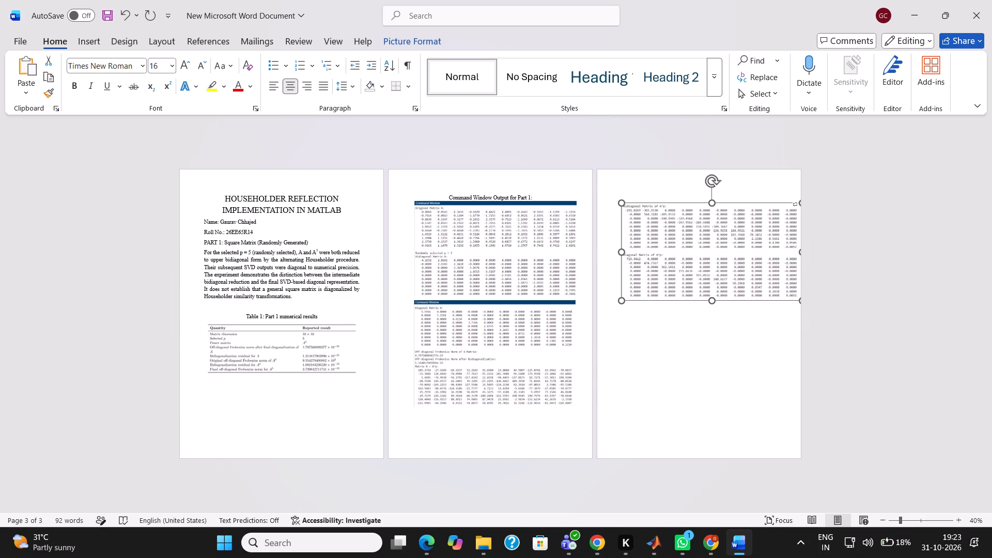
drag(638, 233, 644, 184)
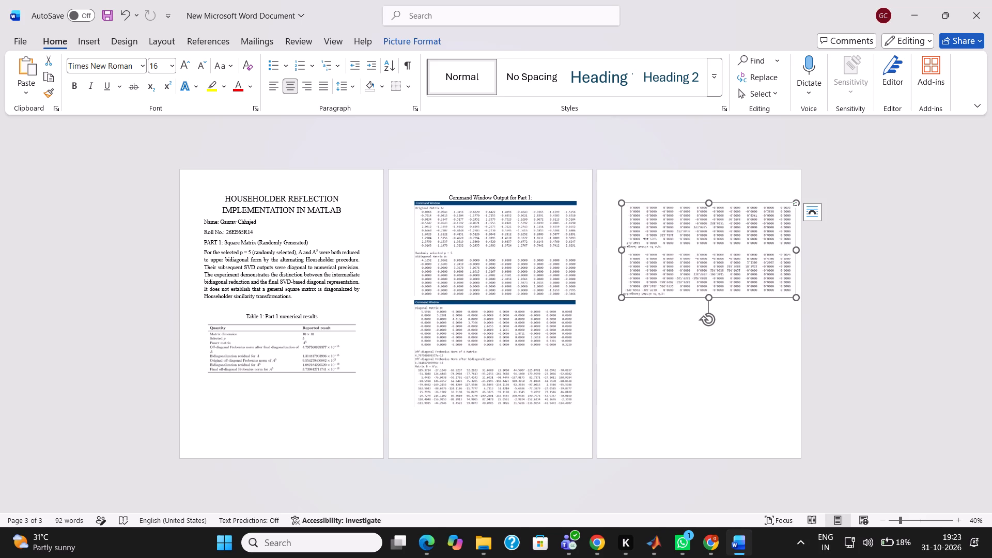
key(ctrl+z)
Shrink the A^p matrices picture proportionally from its bottom-left corner to fit within the third page's width.
drag(619, 308, 634, 288)
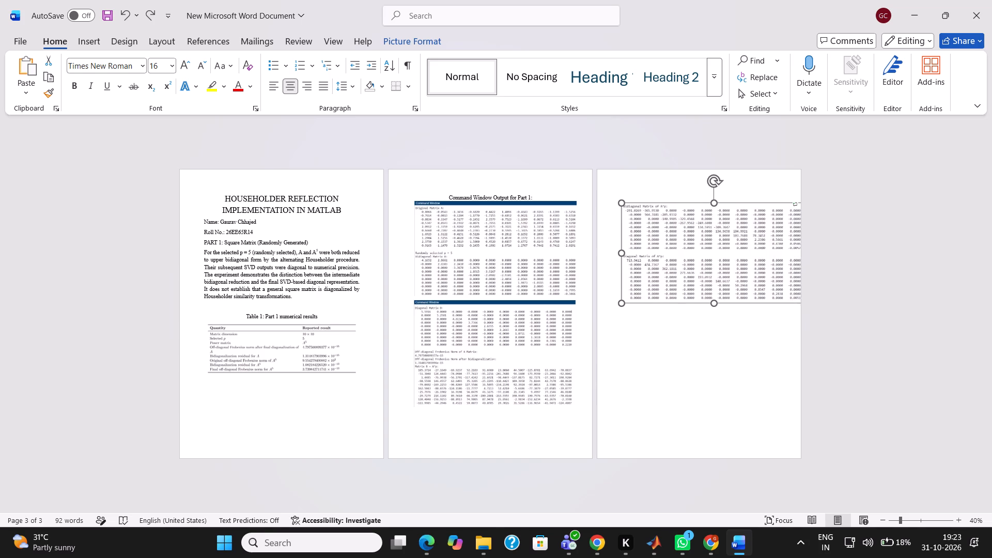
drag(634, 288, 648, 276)
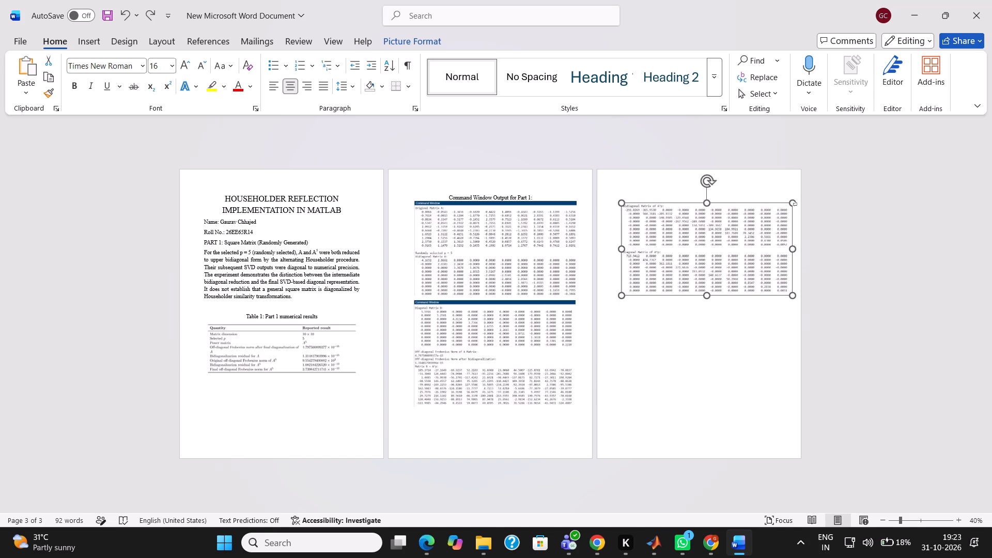
drag(648, 276, 658, 267)
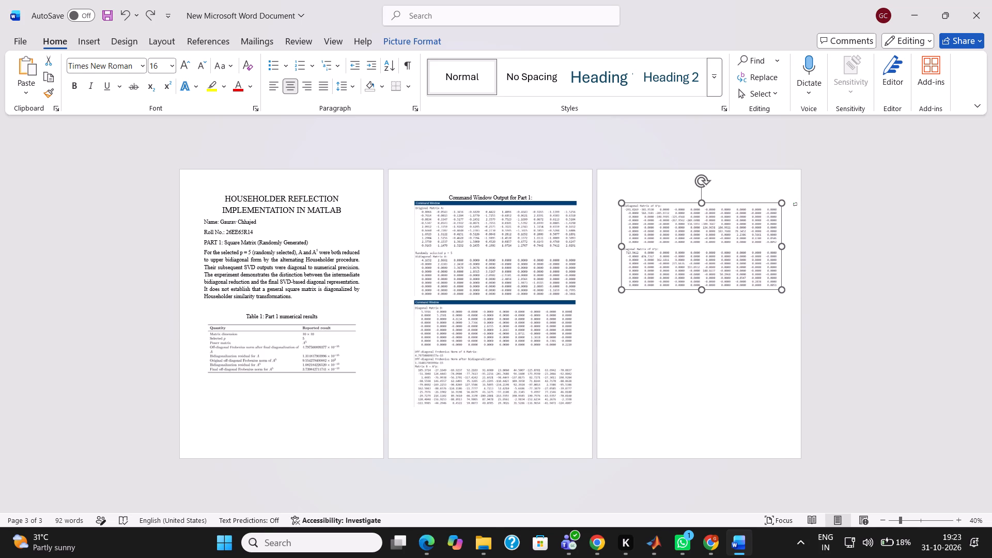
drag(658, 267, 653, 277)
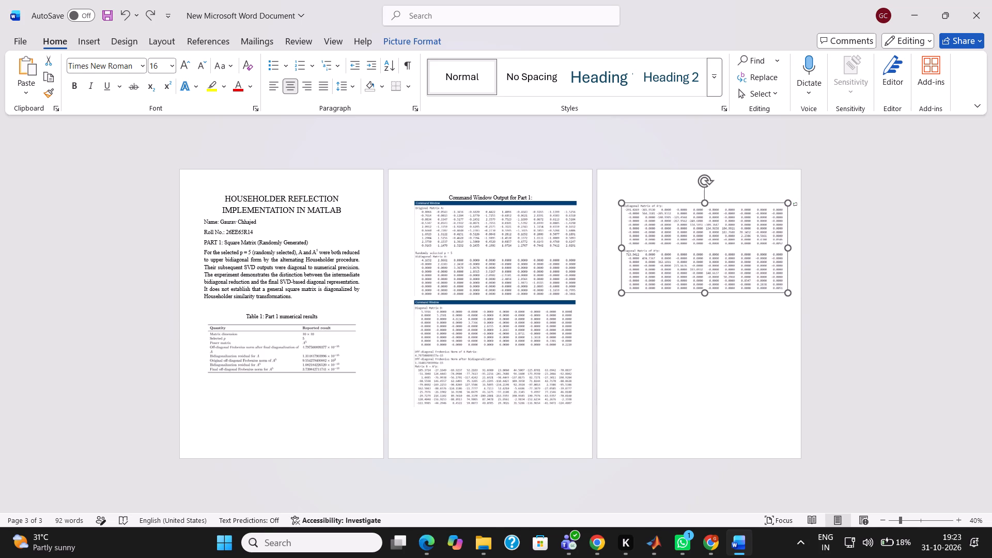
drag(653, 277, 652, 277)
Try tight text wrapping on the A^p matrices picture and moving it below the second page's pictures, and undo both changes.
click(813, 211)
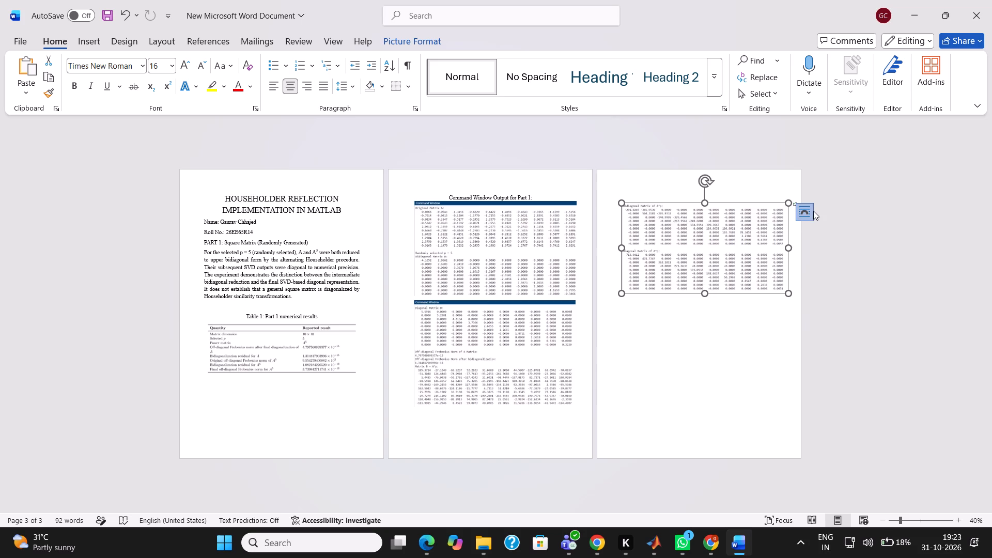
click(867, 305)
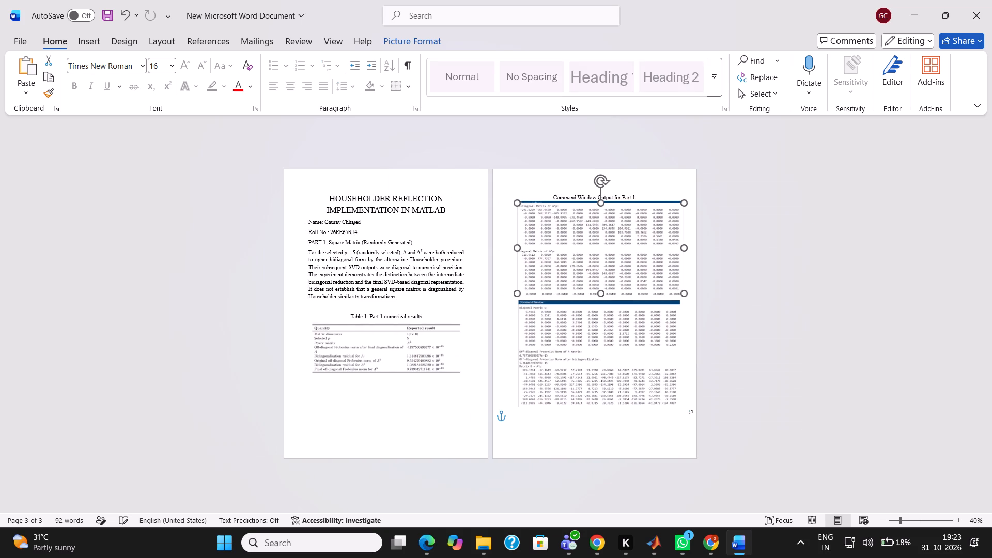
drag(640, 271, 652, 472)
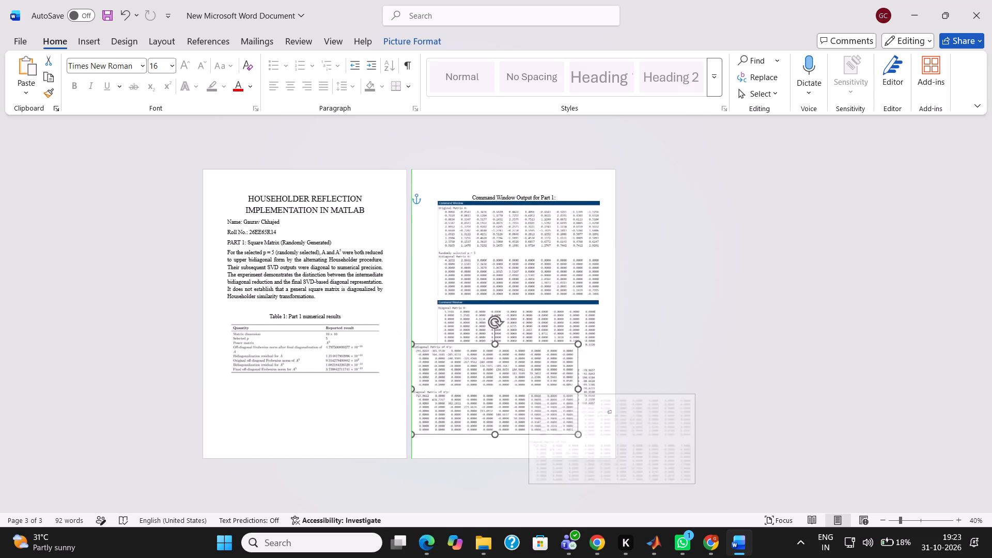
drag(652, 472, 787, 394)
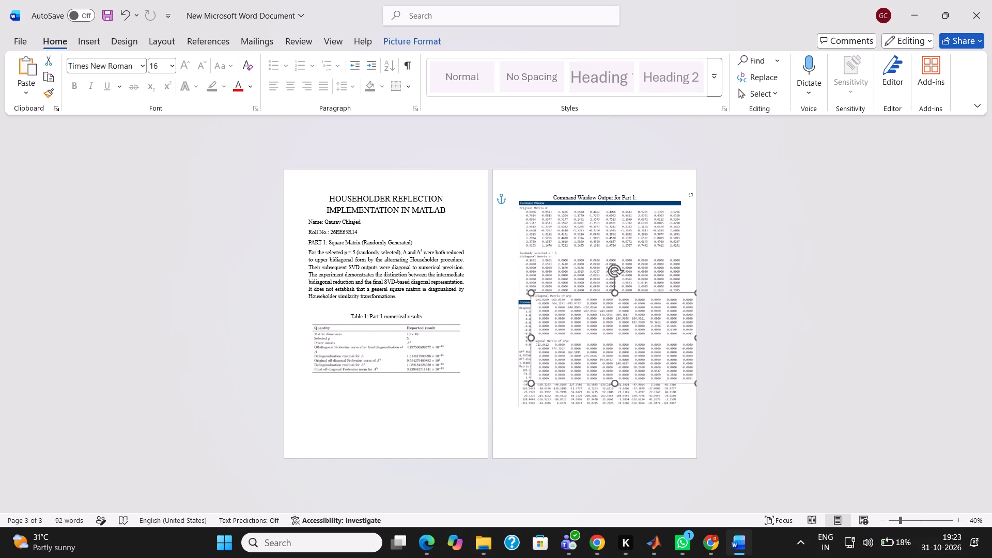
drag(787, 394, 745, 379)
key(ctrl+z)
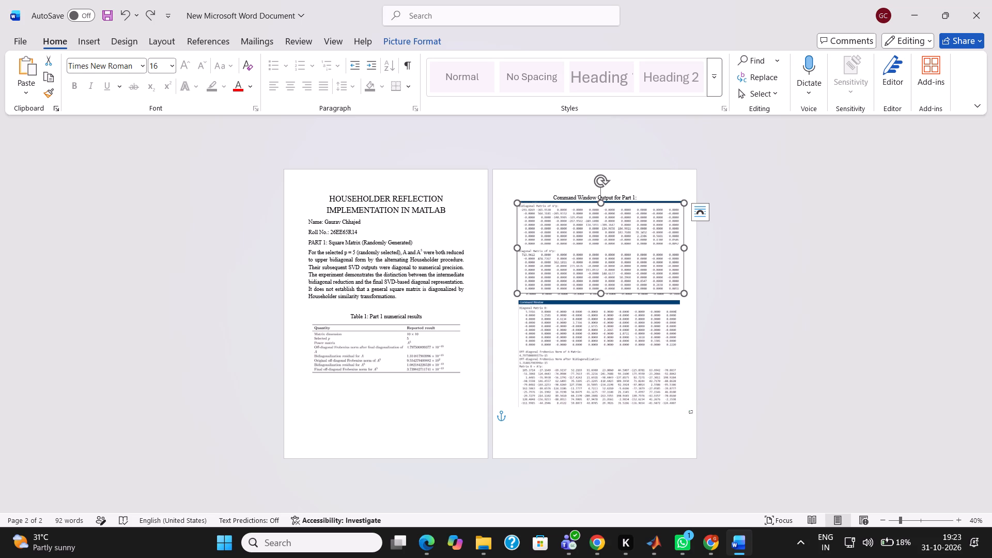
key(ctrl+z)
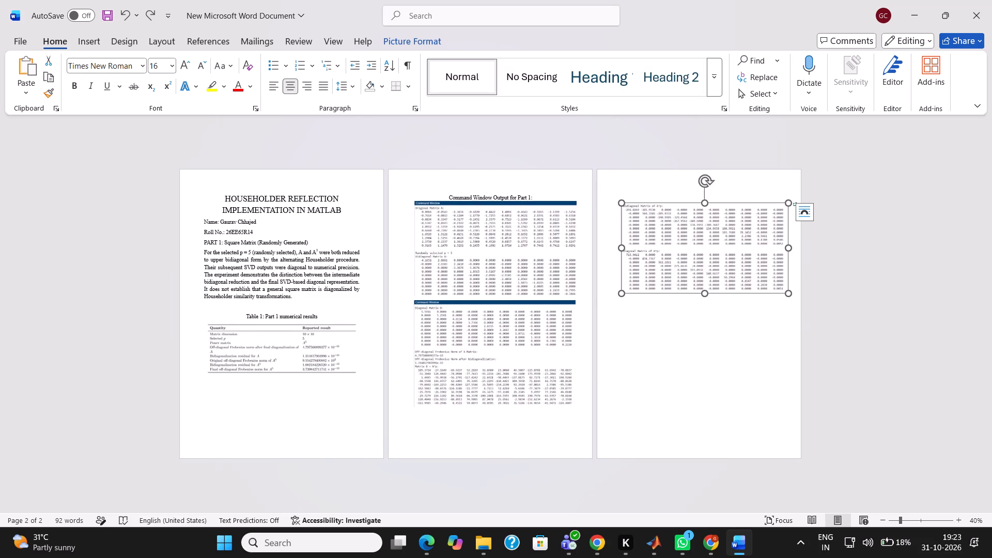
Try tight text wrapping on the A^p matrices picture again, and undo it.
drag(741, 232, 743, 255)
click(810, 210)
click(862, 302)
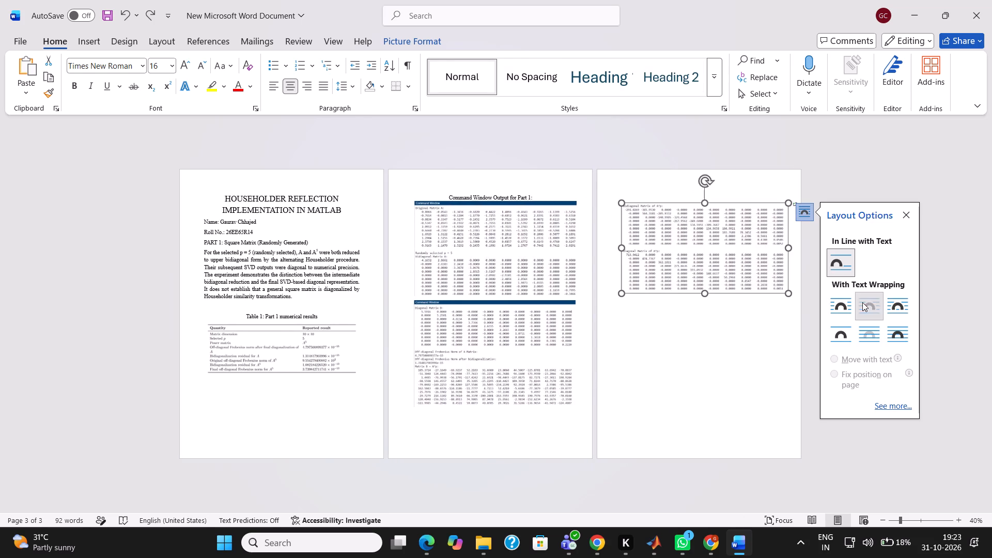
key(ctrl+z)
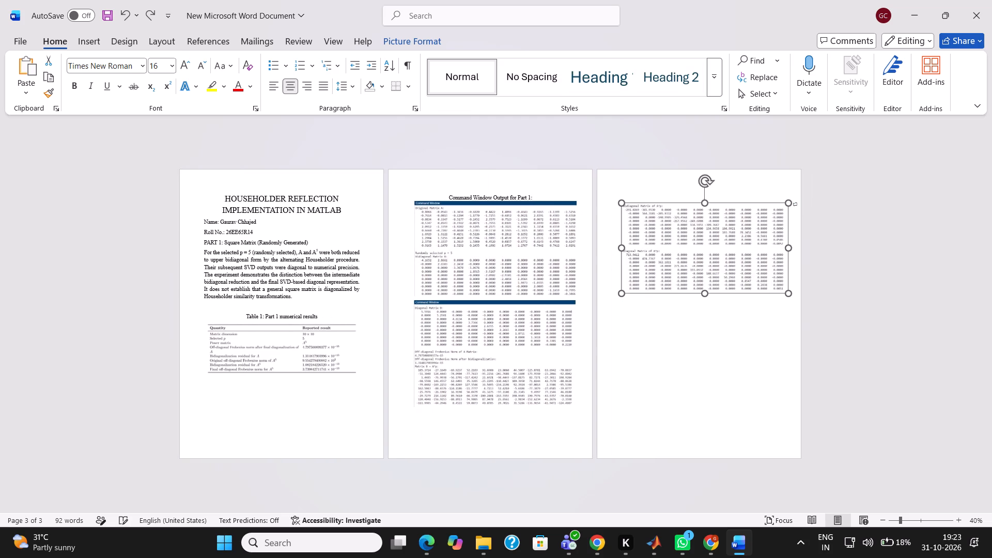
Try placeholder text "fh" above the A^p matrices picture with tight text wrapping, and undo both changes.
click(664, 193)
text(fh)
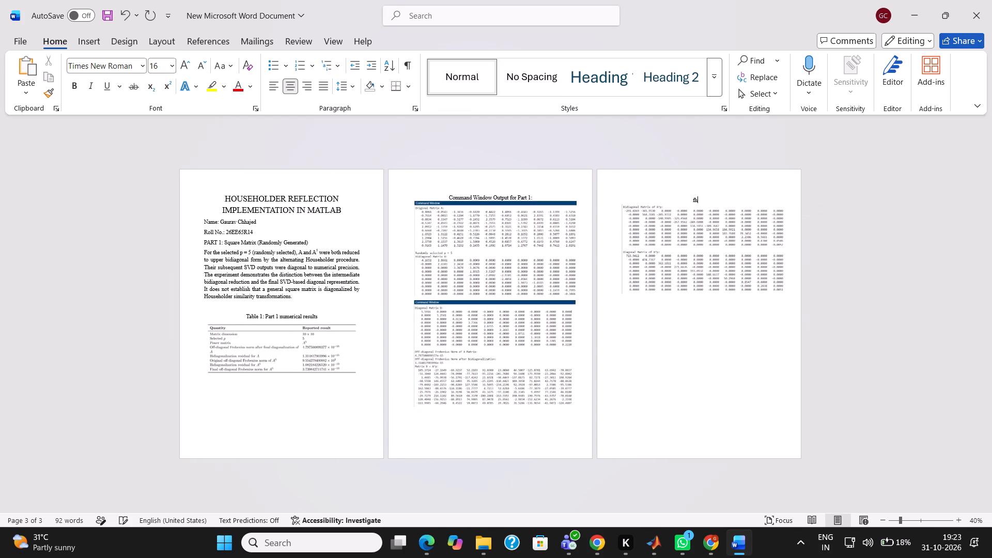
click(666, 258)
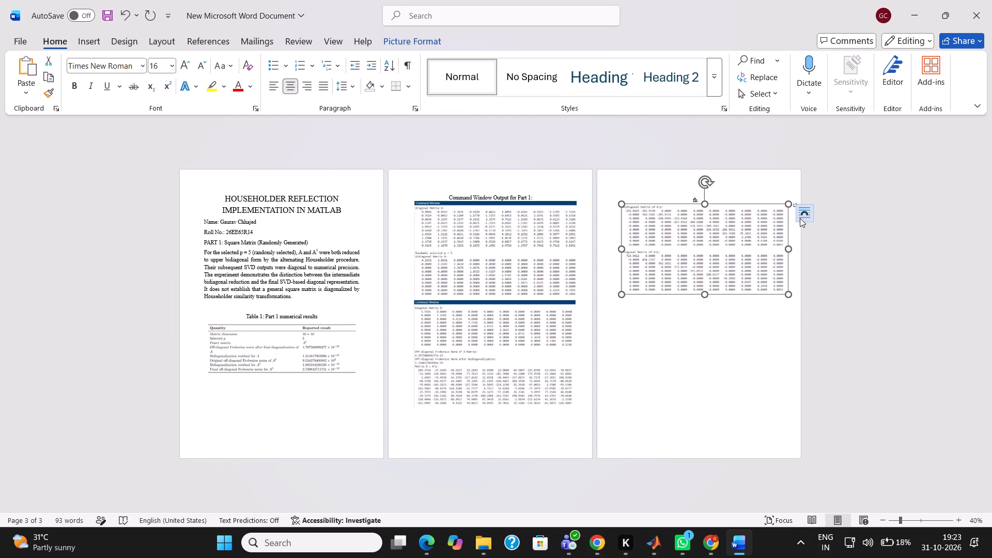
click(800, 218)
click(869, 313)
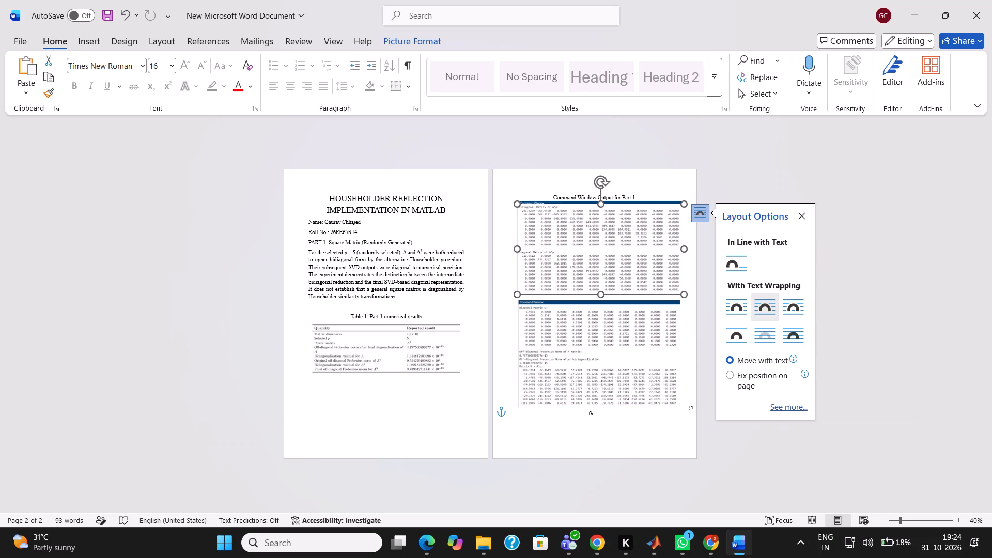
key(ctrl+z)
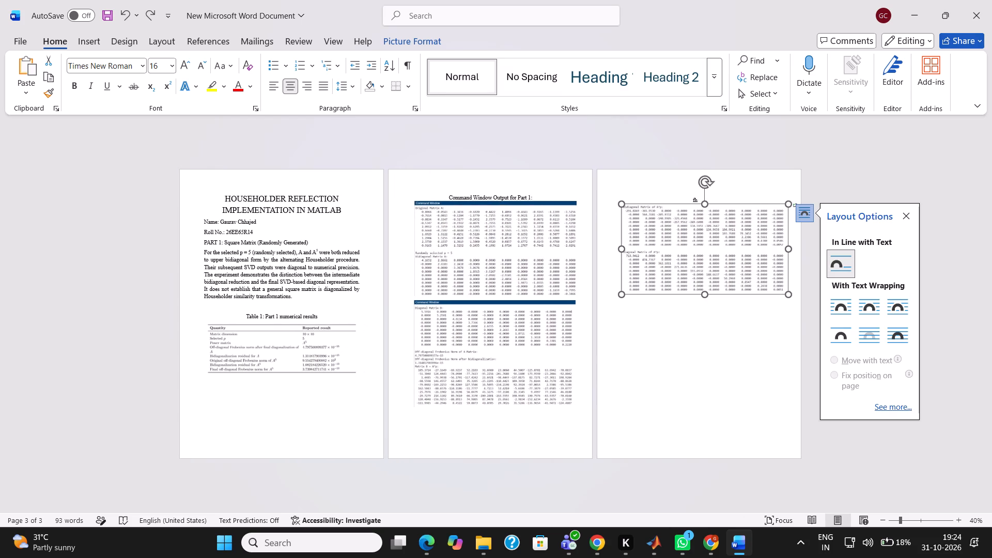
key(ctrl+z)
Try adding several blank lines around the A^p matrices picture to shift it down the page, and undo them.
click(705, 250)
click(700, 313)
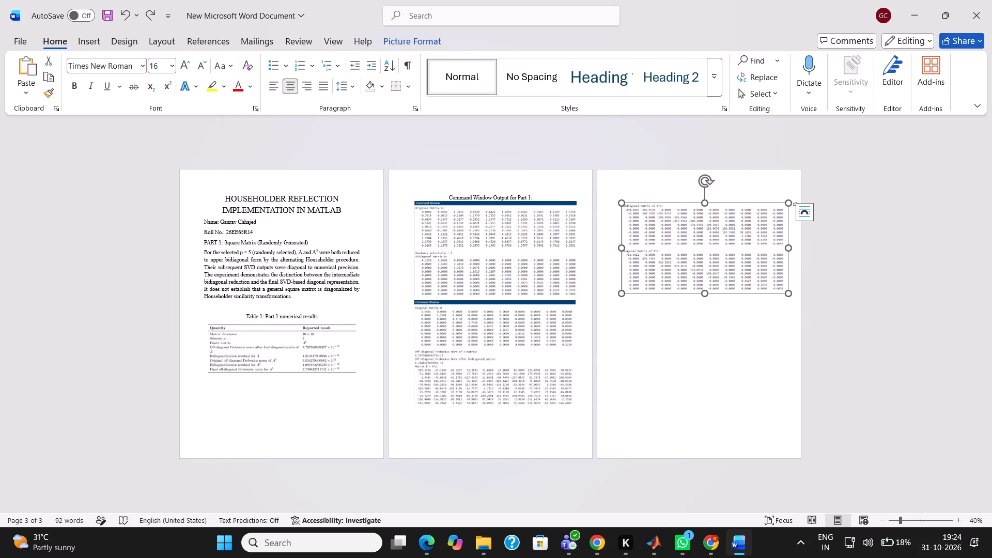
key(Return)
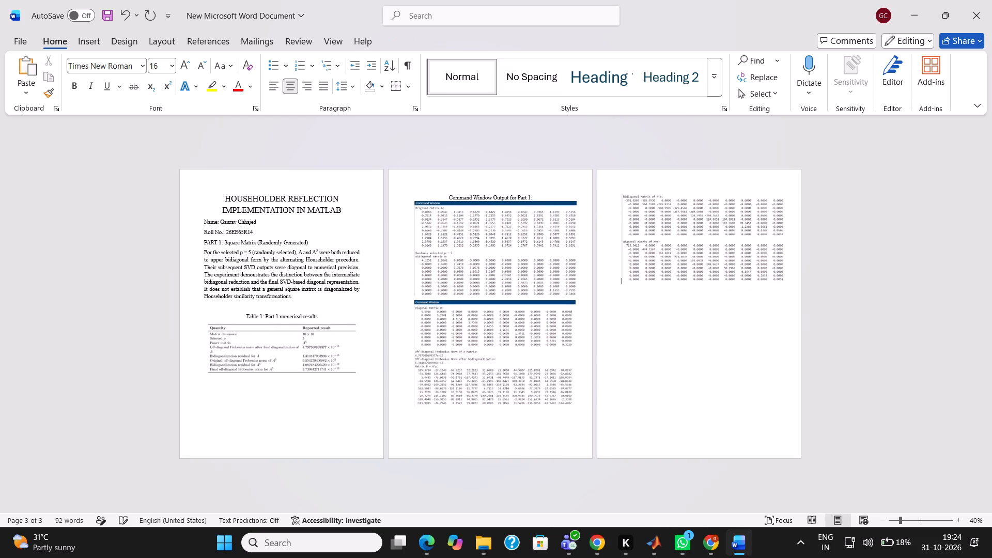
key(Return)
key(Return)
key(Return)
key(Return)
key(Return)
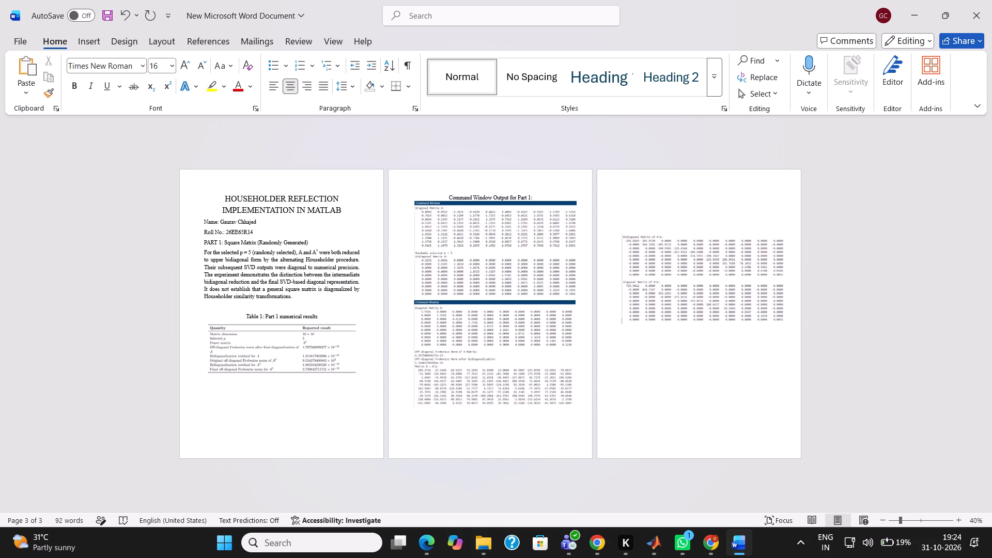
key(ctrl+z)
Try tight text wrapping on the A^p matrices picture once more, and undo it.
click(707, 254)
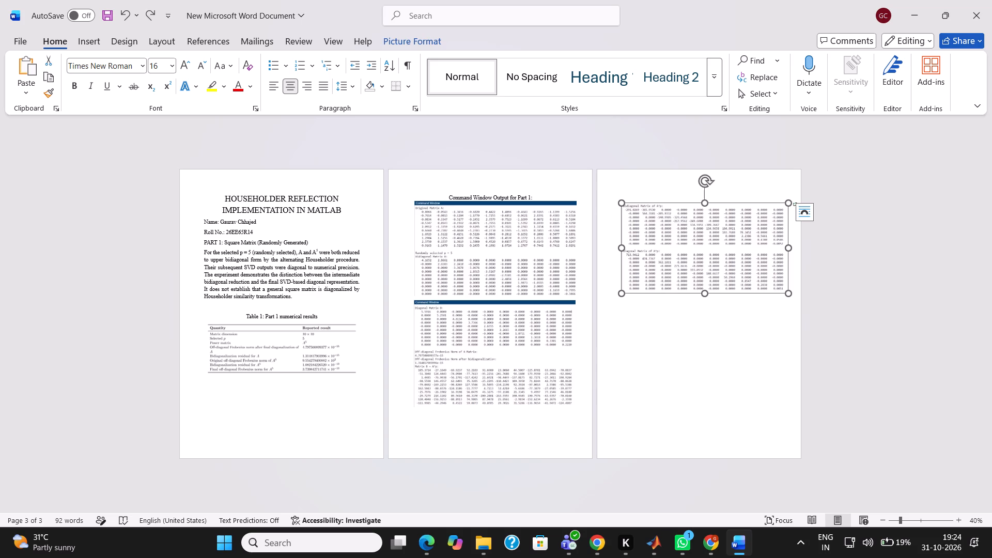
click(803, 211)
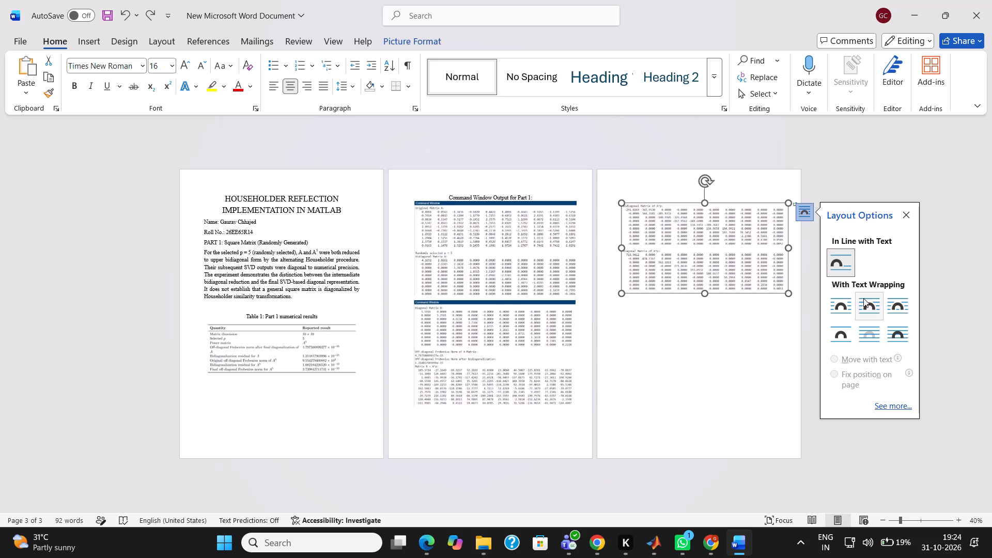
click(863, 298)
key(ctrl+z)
Add an empty line below the A^p matrices picture on the third page.
key(Return)
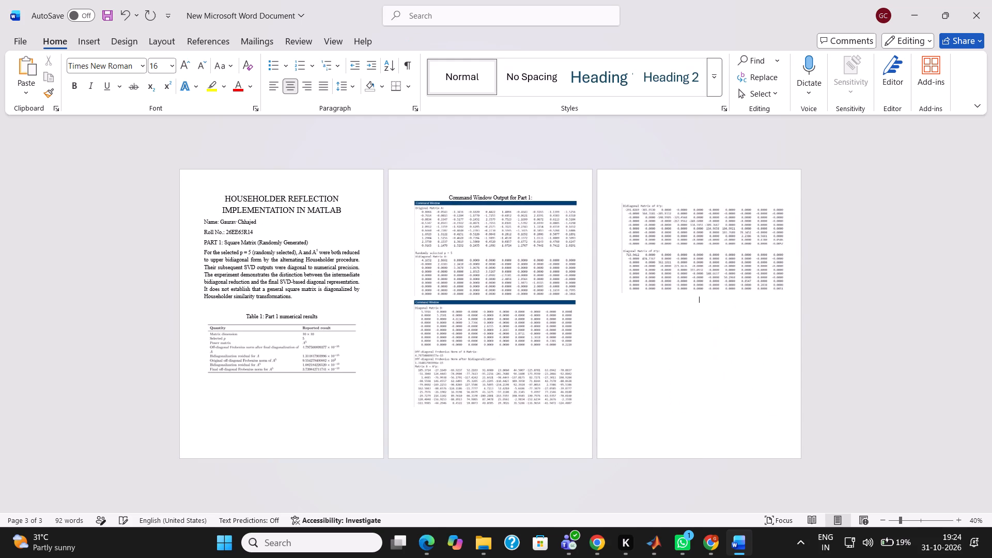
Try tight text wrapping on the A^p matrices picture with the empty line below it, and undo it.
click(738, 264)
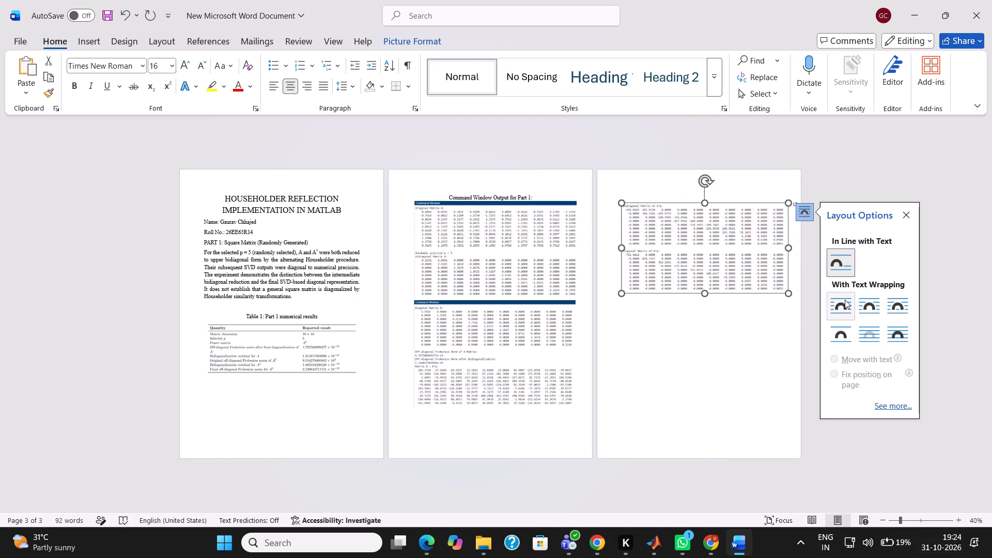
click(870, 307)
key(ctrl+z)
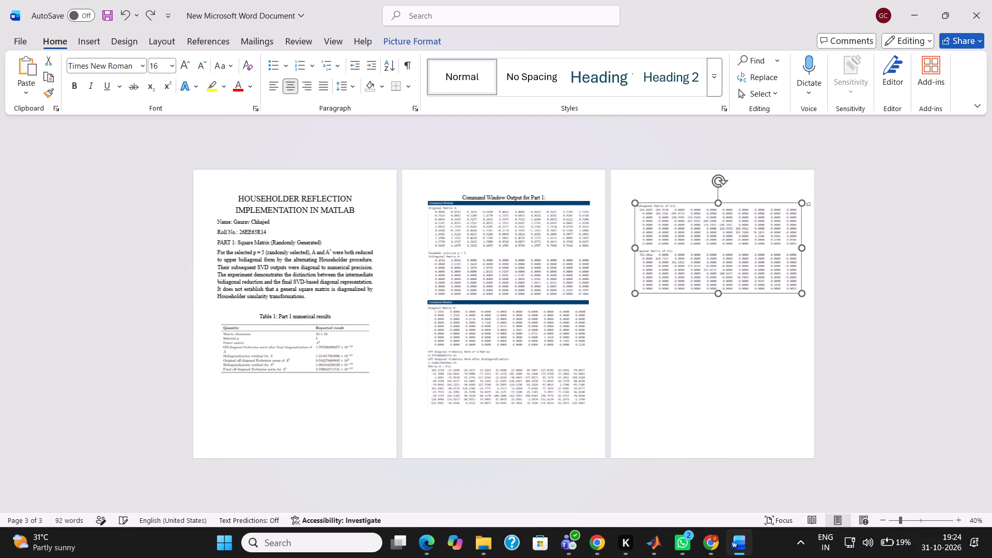
Place the text cursor on the empty centred line below the A^p matrices picture.
click(712, 309)
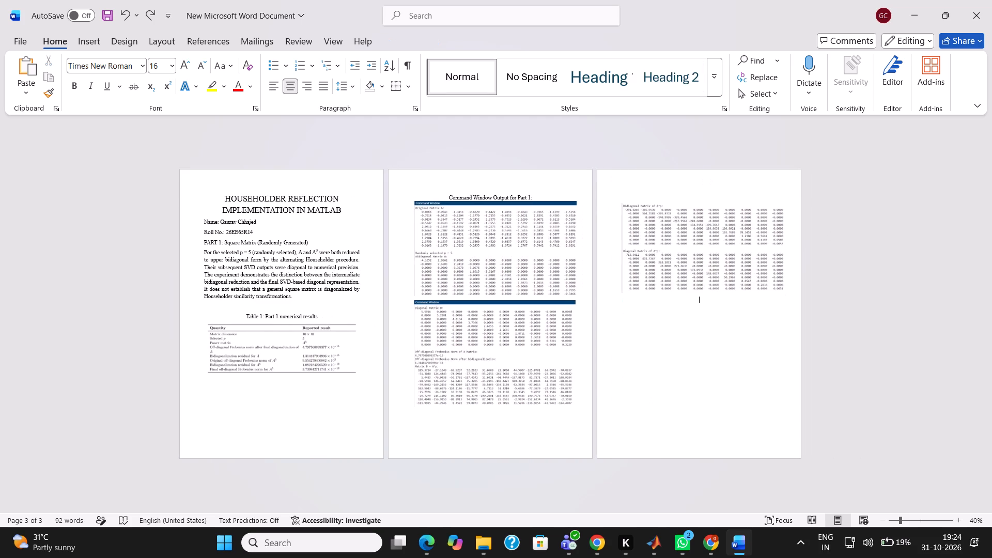
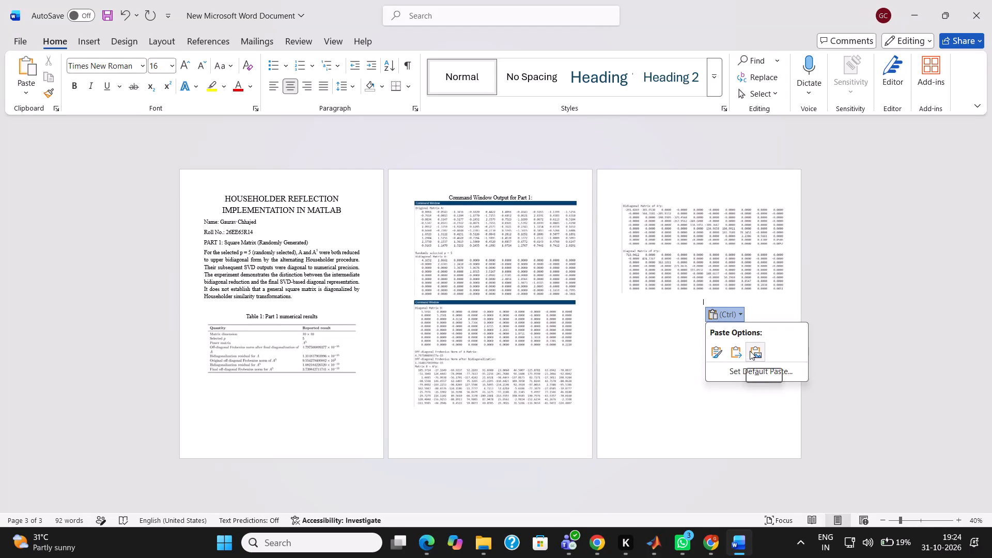
Paste the copied off-diagonal Frobenius norm output of A^p as a picture below the A^p matrices picture.
click(750, 351)
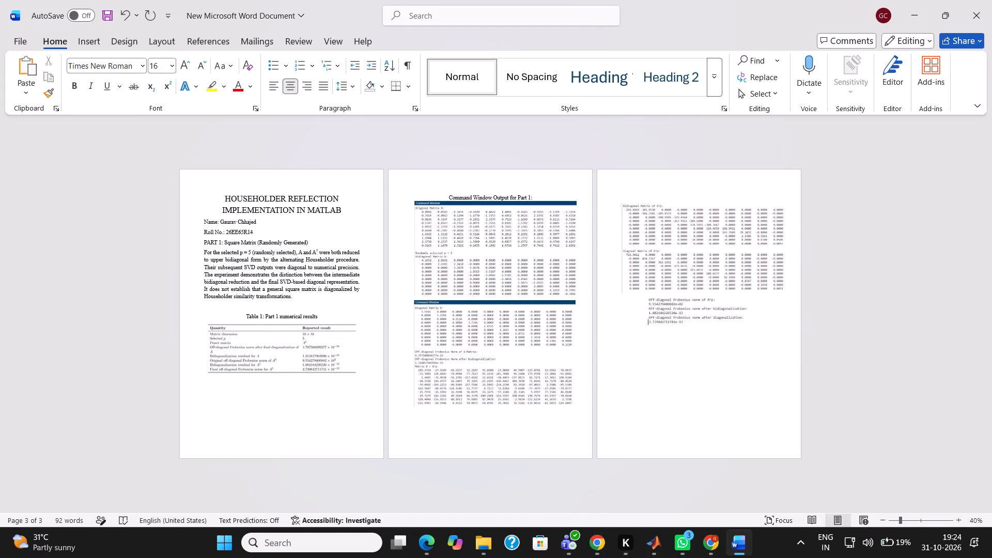
Insert an empty line between the roll number line and the PART 1 heading on the first page.
ctrl+scroll(693, 315, up, 4)
scroll(532, 353, up, 1)
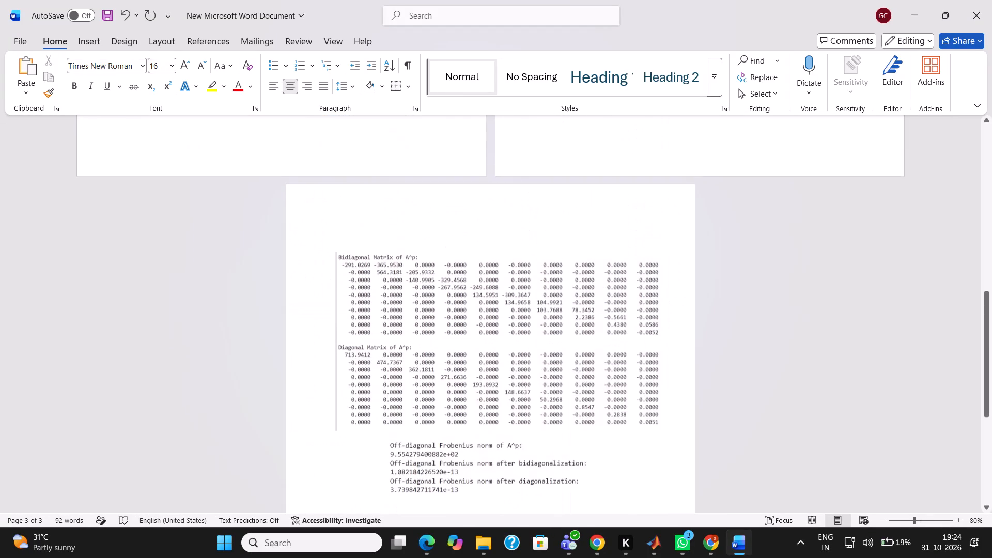
scroll(532, 353, up, 5)
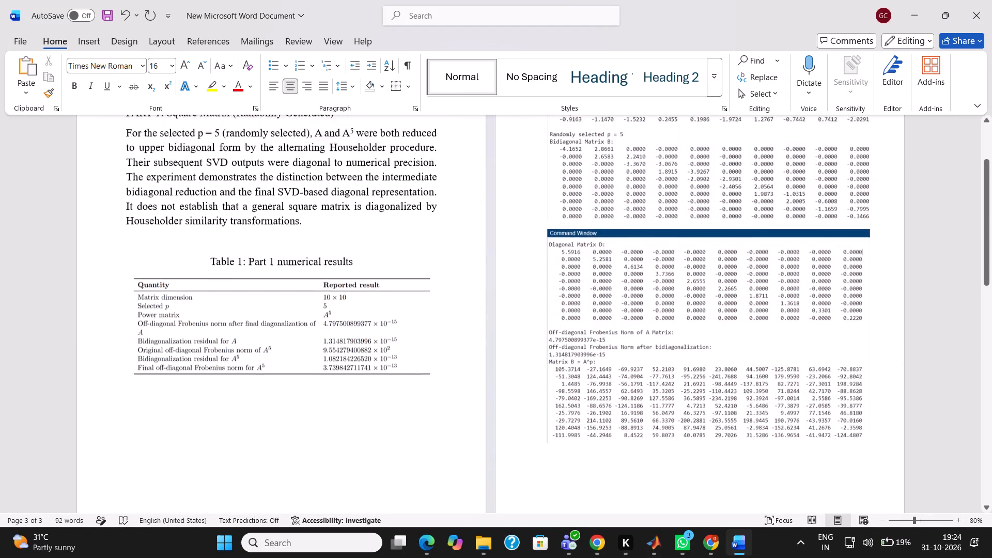
scroll(532, 353, up, 3)
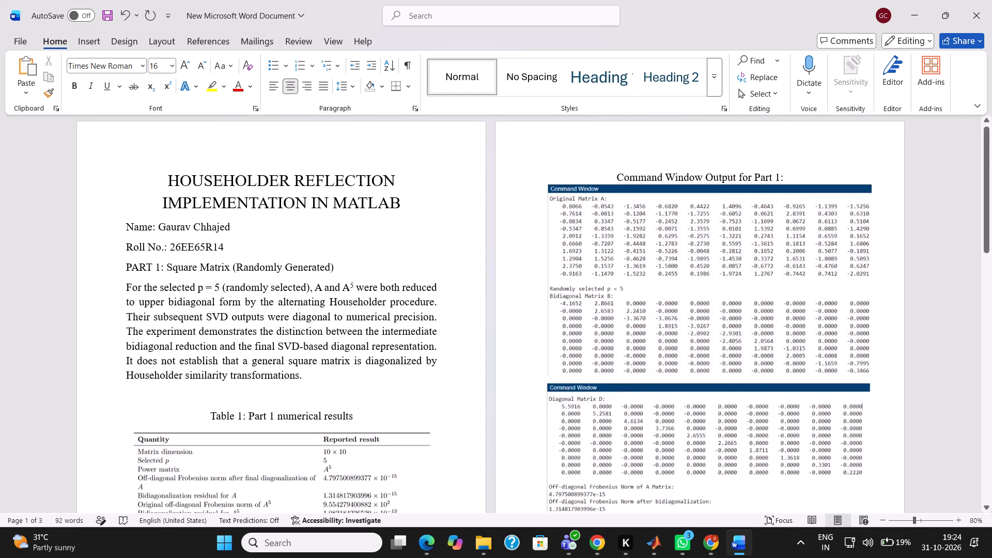
click(233, 243)
key(Return)
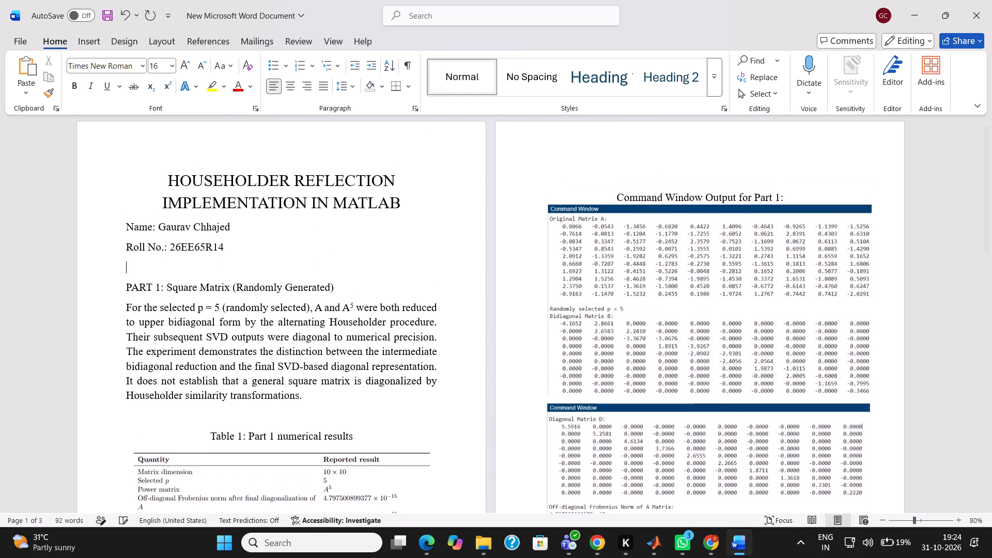
Remove the empty line above the "Command Window Output for Part 1:" title on the second page.
click(674, 158)
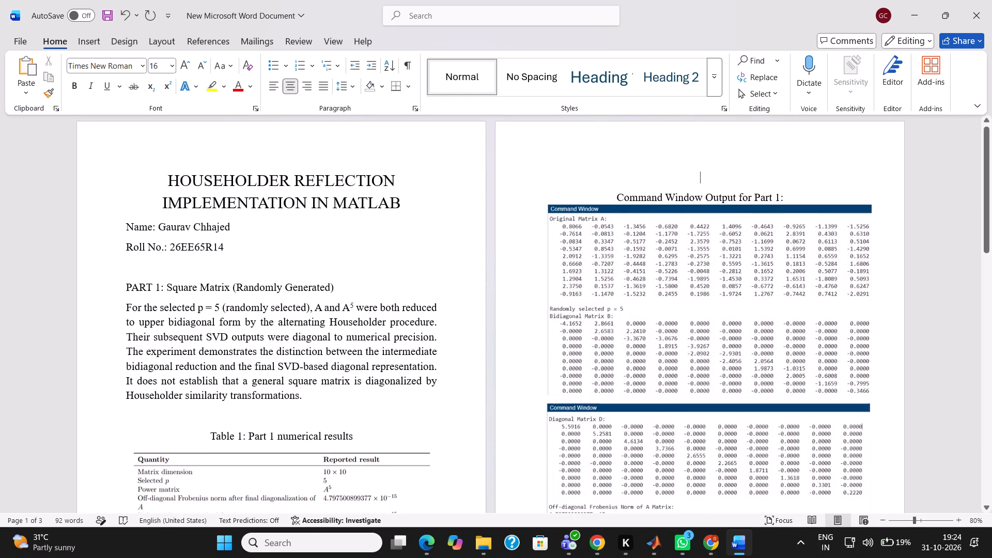
key(BackSpace)
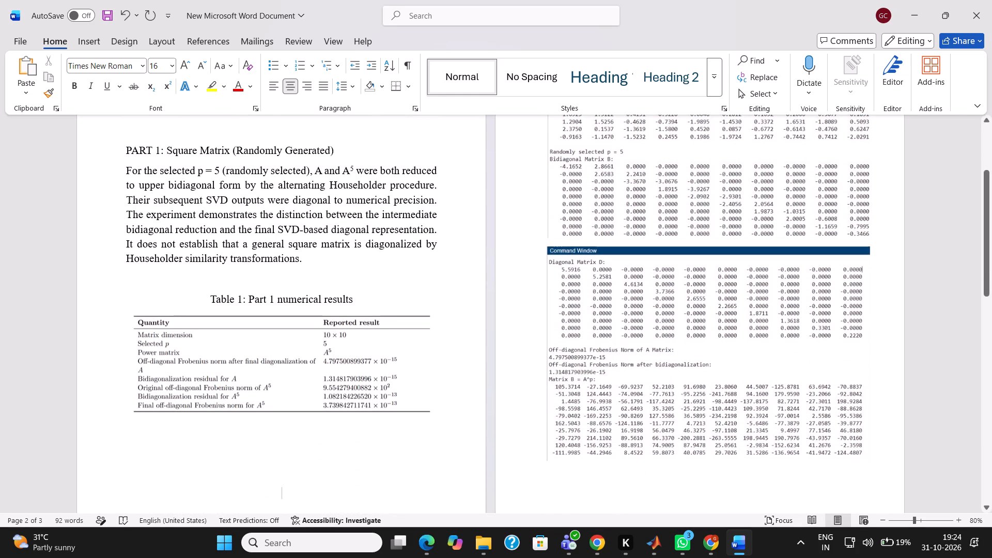
Add a left-aligned heading "PART 2:" below the Frobenius norm picture on the third page, leaving an empty line between them.
scroll(690, 336, down, 7)
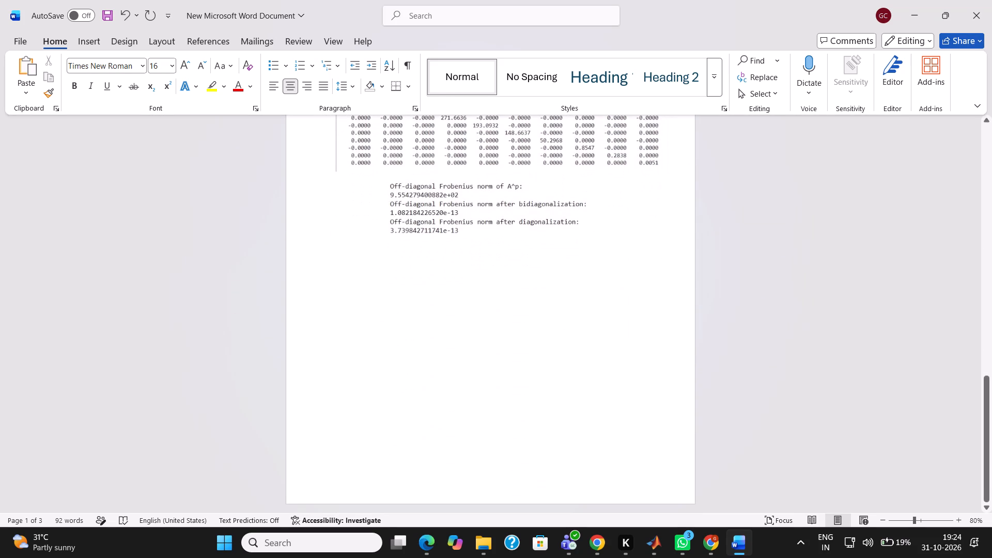
click(504, 280)
key(Return)
key(Return)
key(BackSpace)
key(BackSpace)
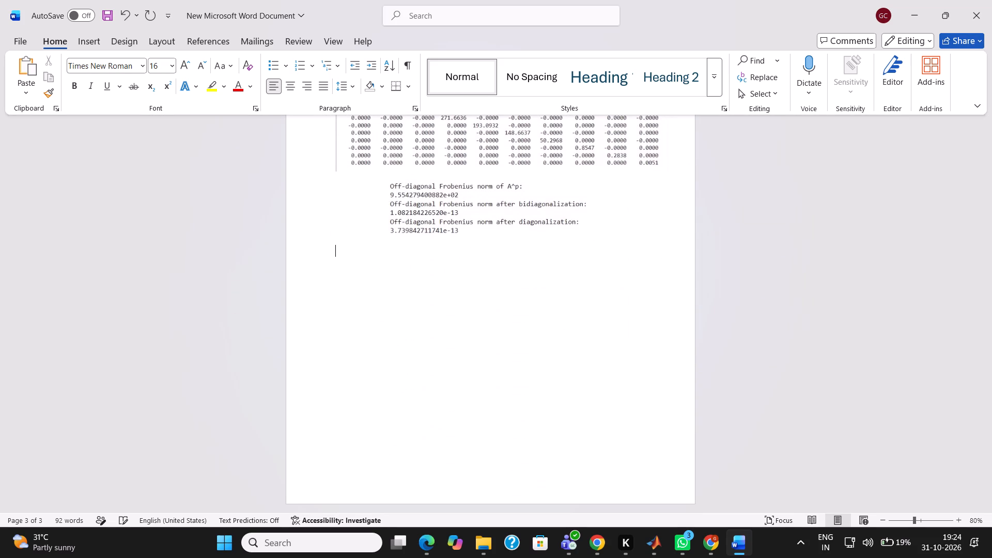
key(Return)
key(shift+p)
text(art)
key(space)
key(BackSpace)
key(BackSpace)
key(BackSpace)
key(BackSpace)
text(ART)
key(space)
text(2:)
scroll(283, 287, up, 6)
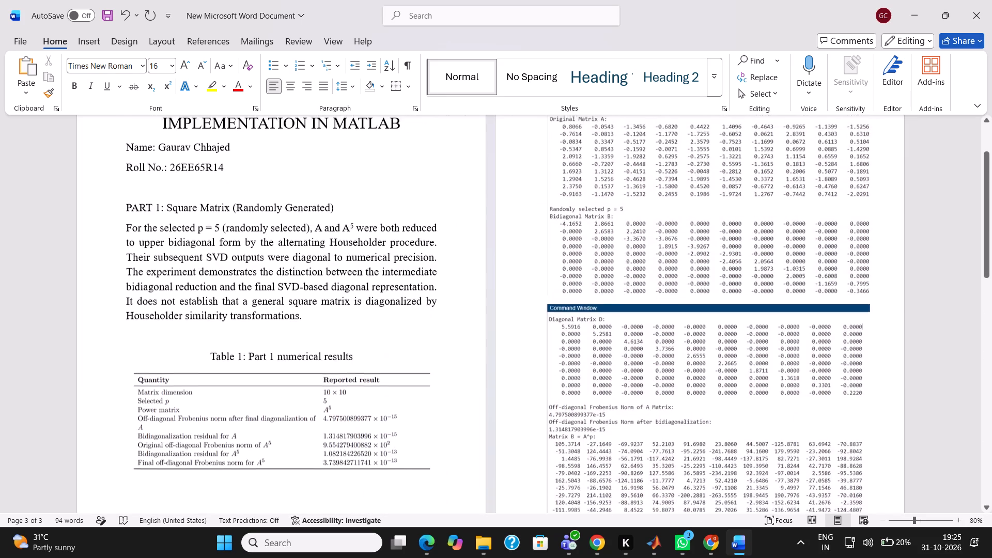
scroll(283, 287, up, 2)
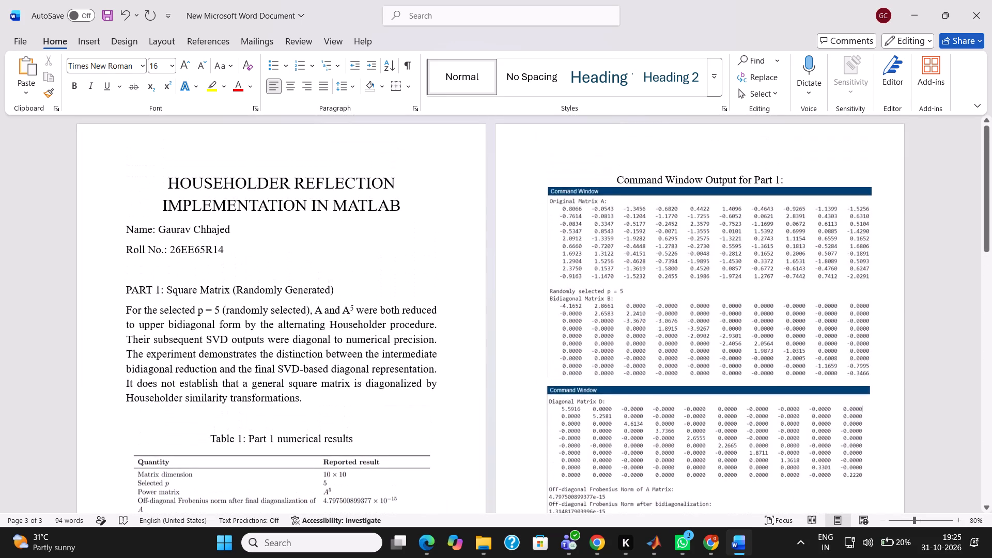
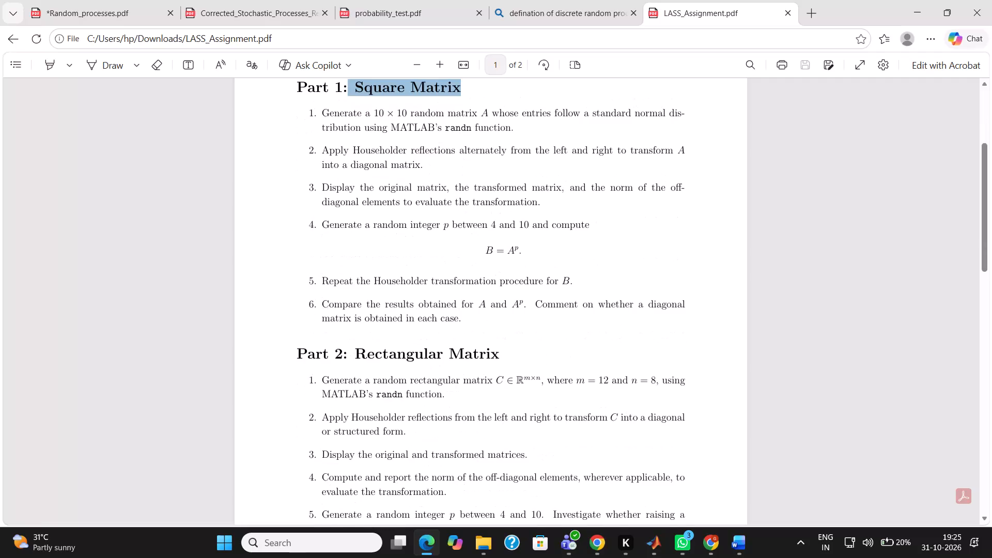
Select the title text "Rectangular Matrix" in the Part 2 heading of the assignment PDF.
drag(359, 355, 545, 358)
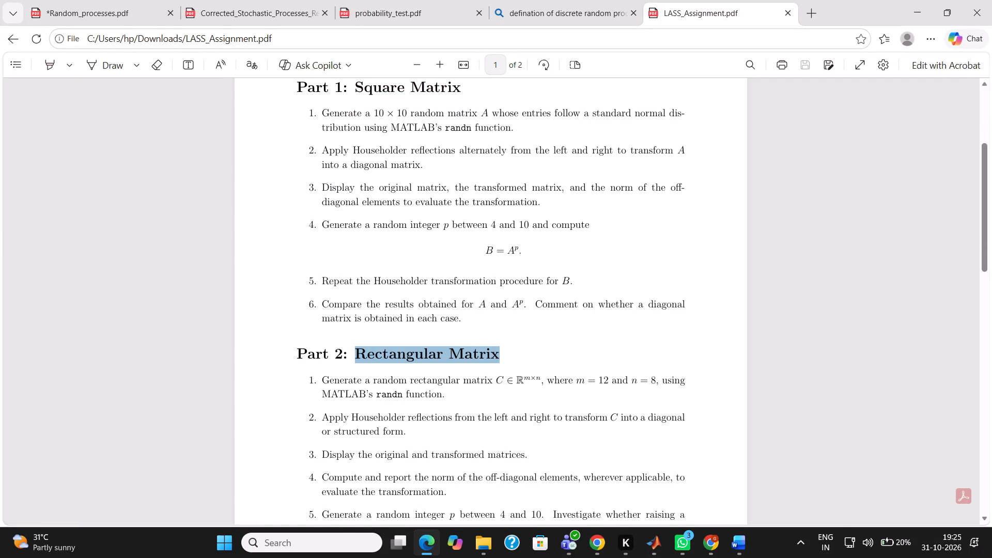
drag(545, 358, 505, 355)
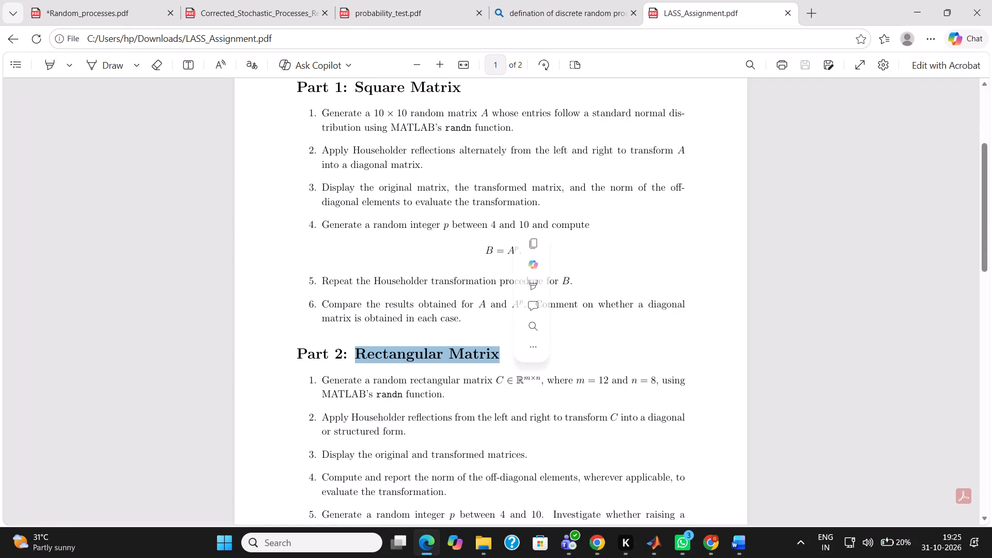
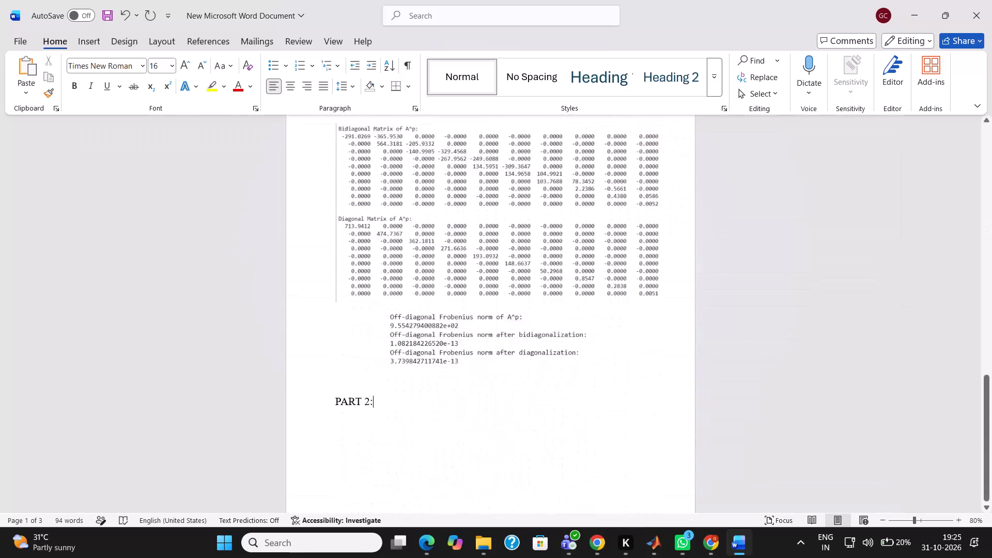
Paste "Rectangular Matrix" after "PART 2:" in the Word report and insert a space before the pasted title.
key(ctrl+v)
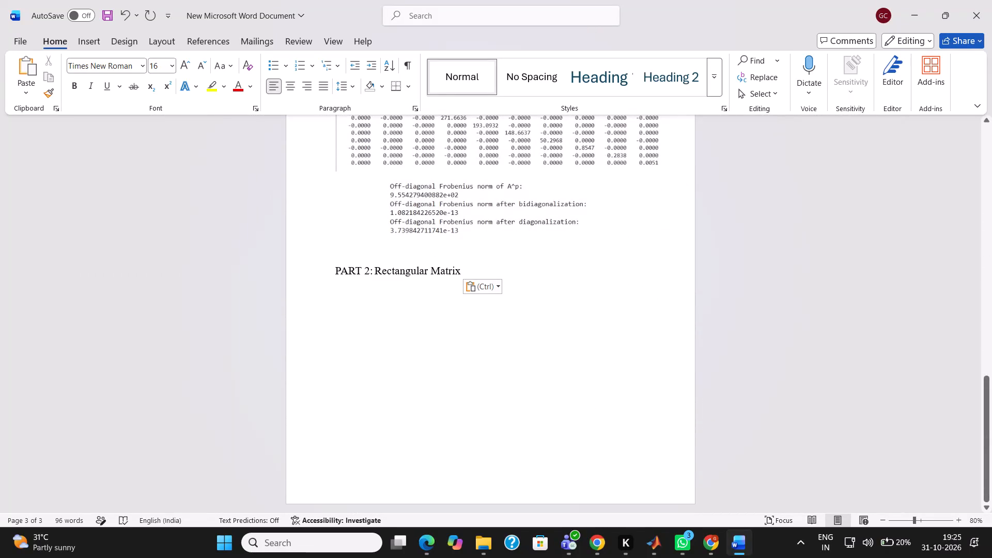
key(Left)
key(Left)
key(Left)
key(Left)
key(Left)
key(Left)
key(Left)
key(Left)
key(Left)
key(Left)
key(Left)
key(Left)
key(Left)
key(Left)
key(Left)
key(Left)
key(Left)
key(Left)
key(Left)
key(Right)
key(space)
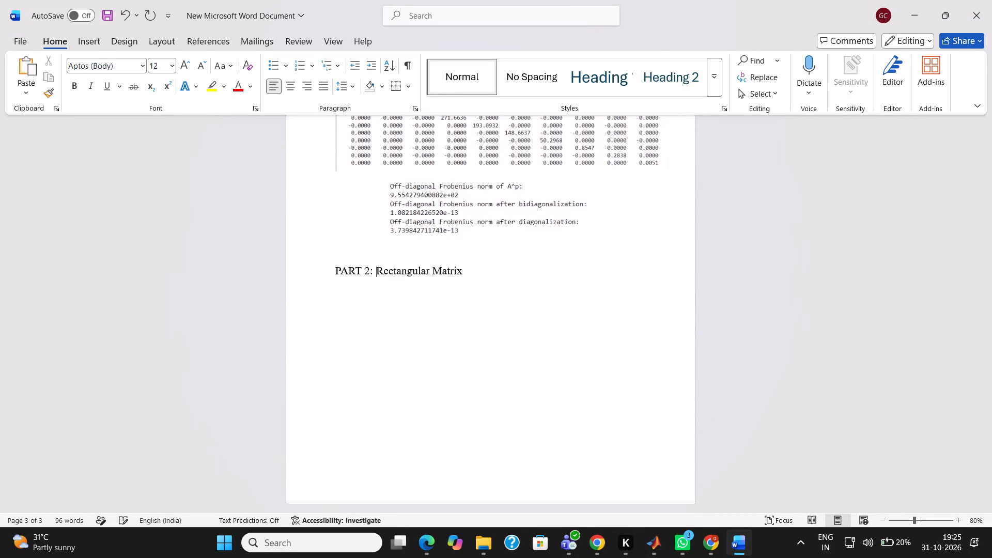
Copy "(Randomly Generated)" from the PART 1 heading and append it to the PART 2 heading.
scroll(505, 355, up, 8)
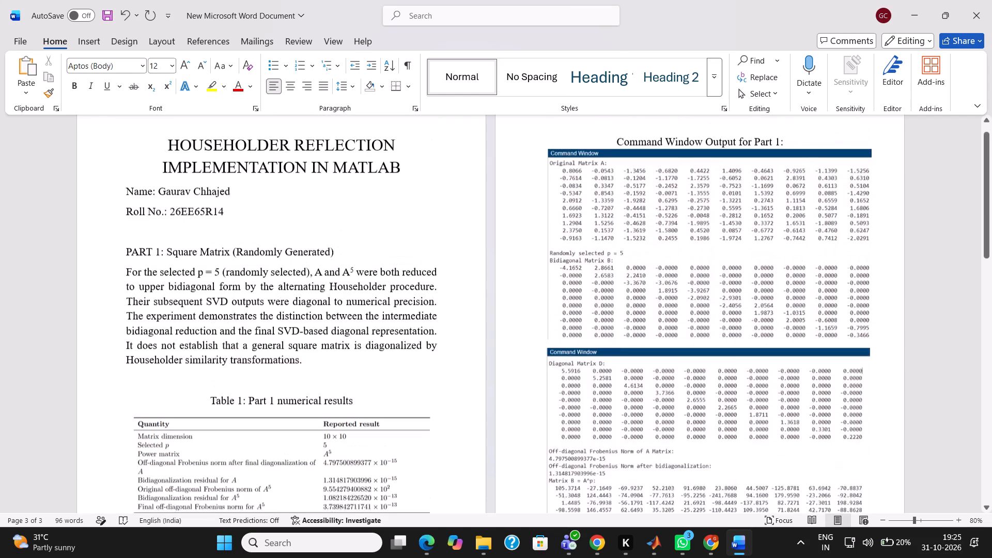
drag(233, 268, 242, 270)
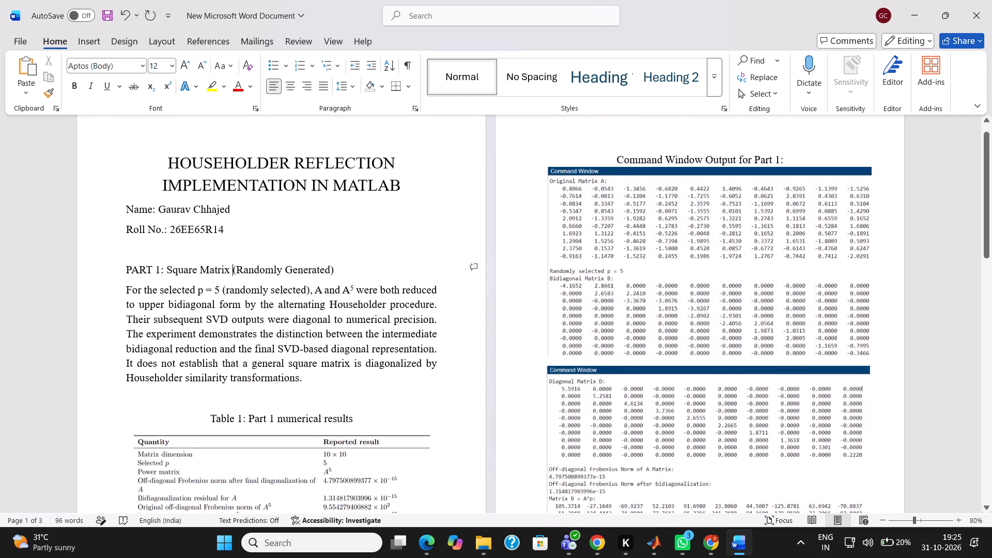
drag(242, 270, 349, 271)
key(ctrl+c)
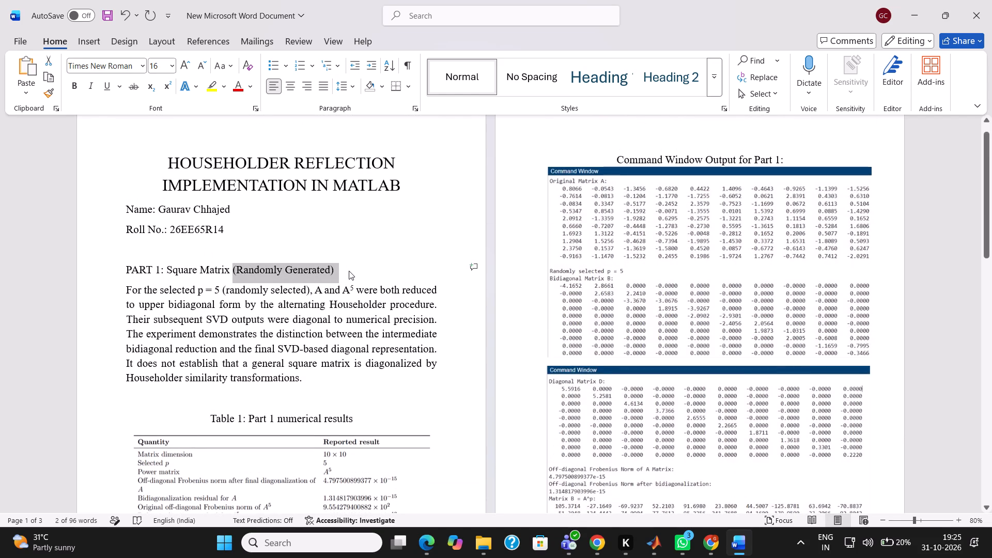
scroll(349, 271, down, 5)
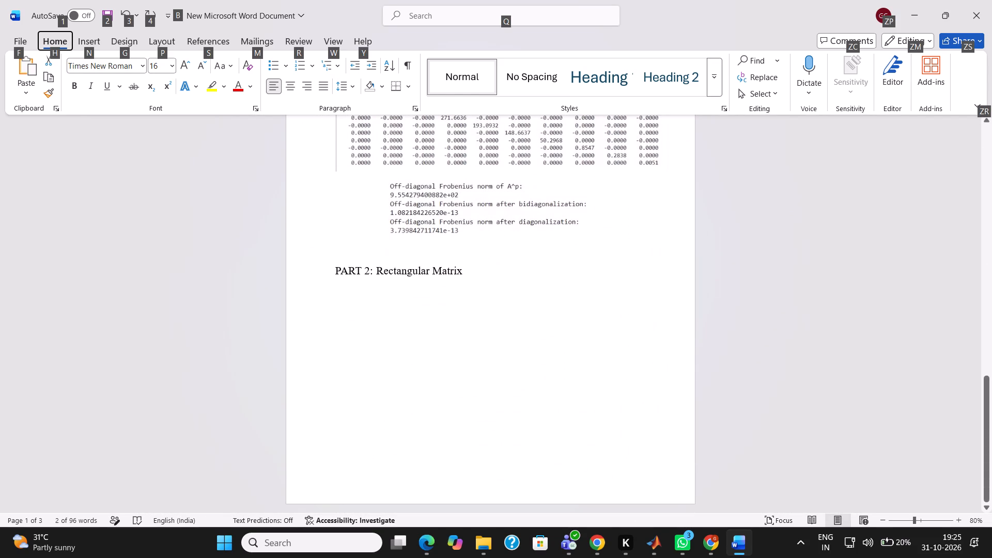
click(466, 270)
key(ctrl+v)
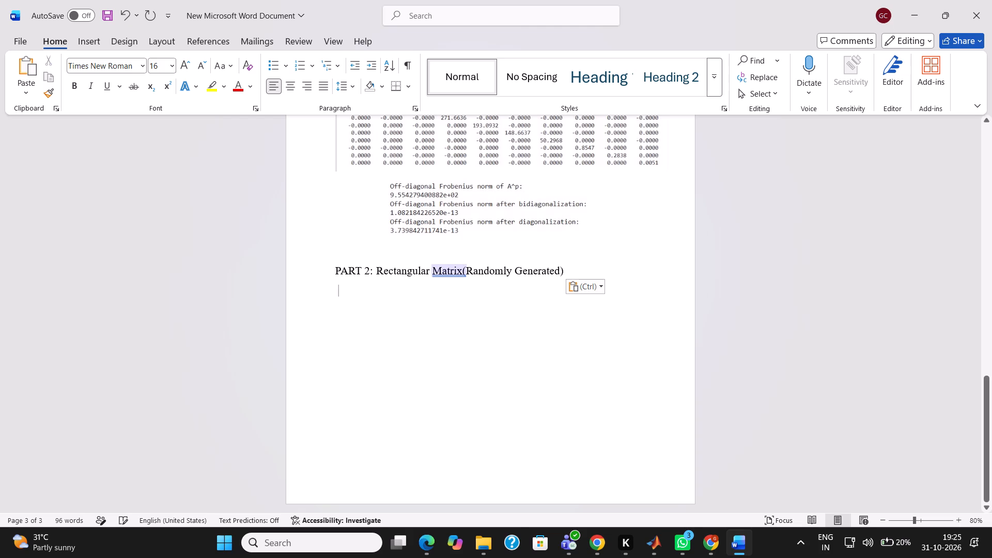
Apply the grammar suggestion "Matrix (" to add the missing space before the parenthesis in the PART 2 heading.
right_click(445, 275)
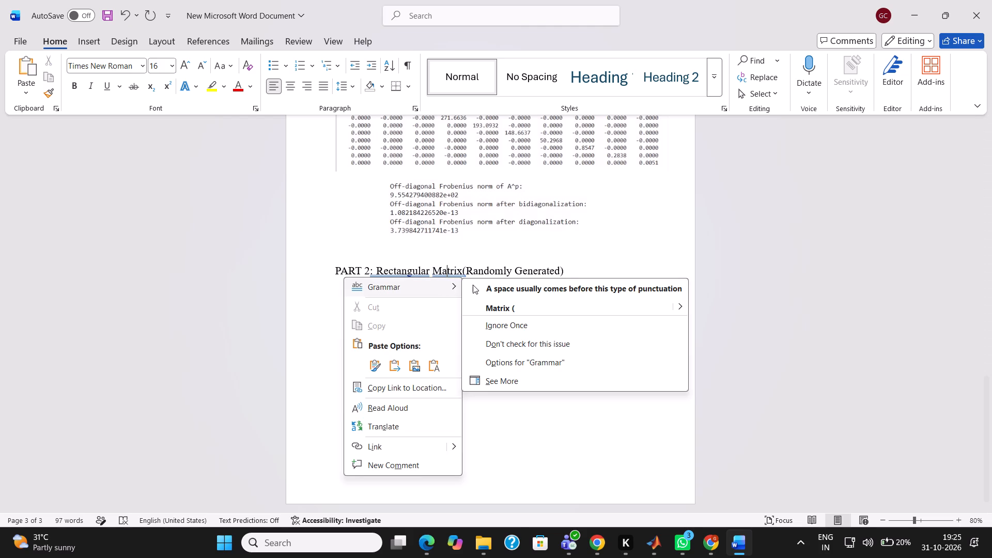
click(499, 309)
click(570, 277)
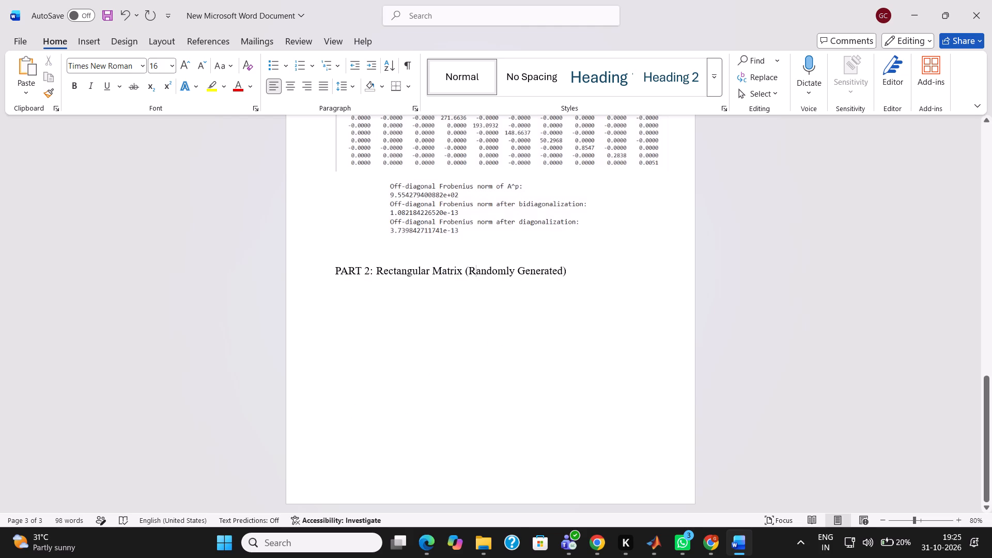
Start a new empty line below the PART 2 heading in the Word report.
key(Return)
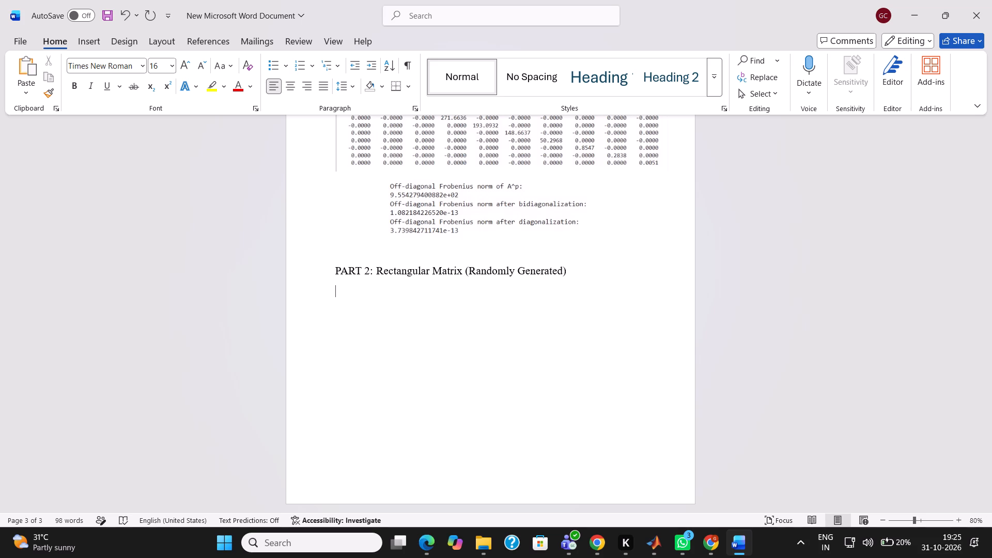
Switch to the Householder Transformations project in Overleaf and review its compiled report's rectangular matrix observations, structural reductions comparison and overall conclusion.
scroll(570, 277, up, 6)
key(alt+Tab)
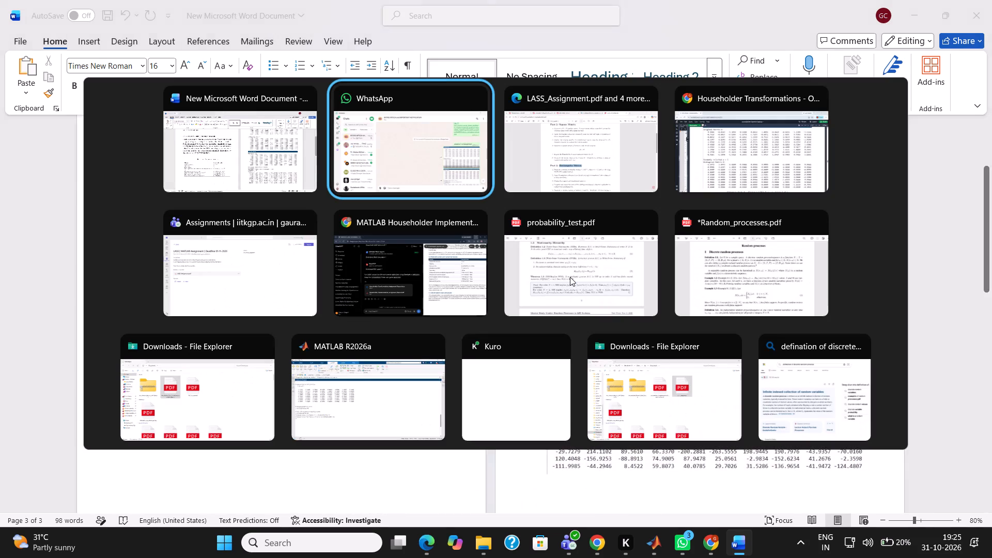
key(alt+Right)
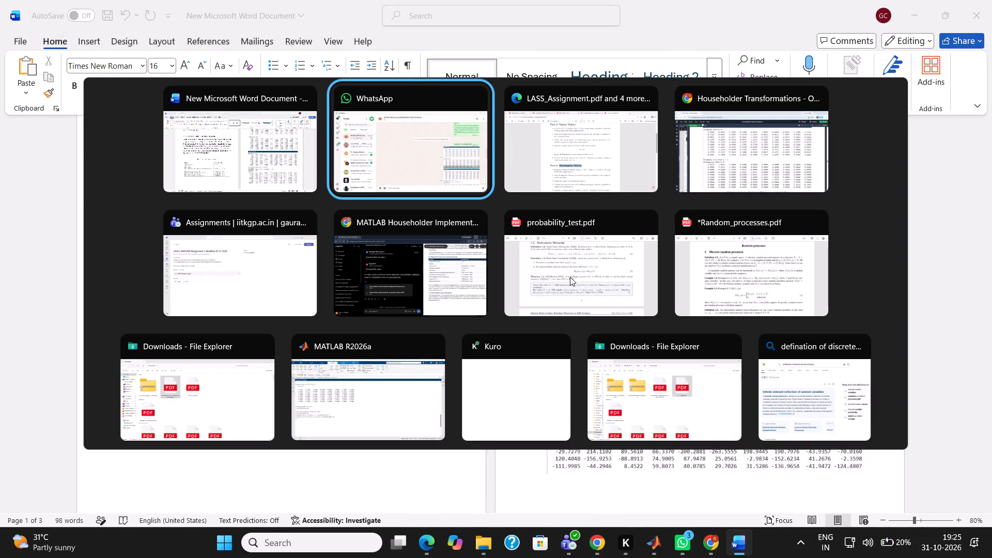
key(alt+Right)
scroll(621, 296, up, 5)
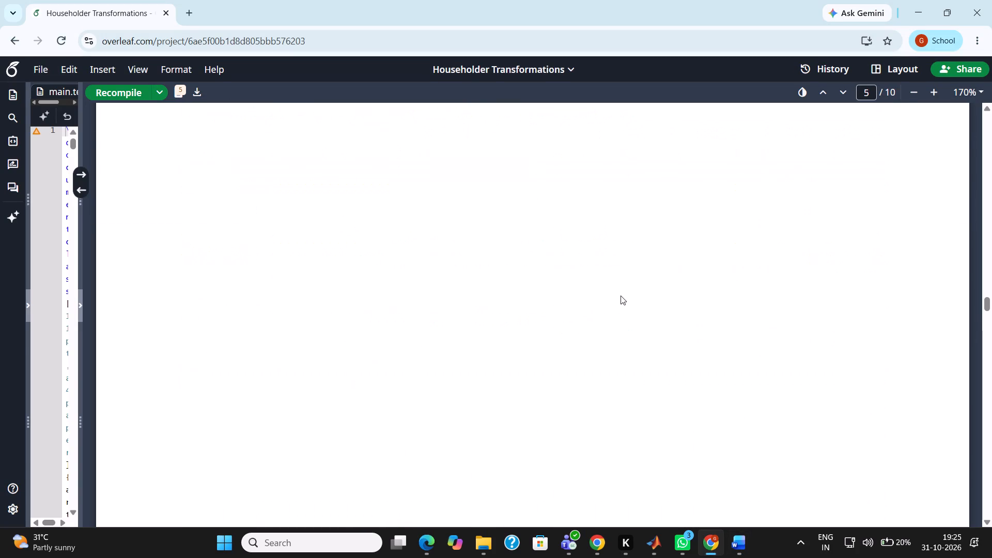
scroll(621, 296, up, 9)
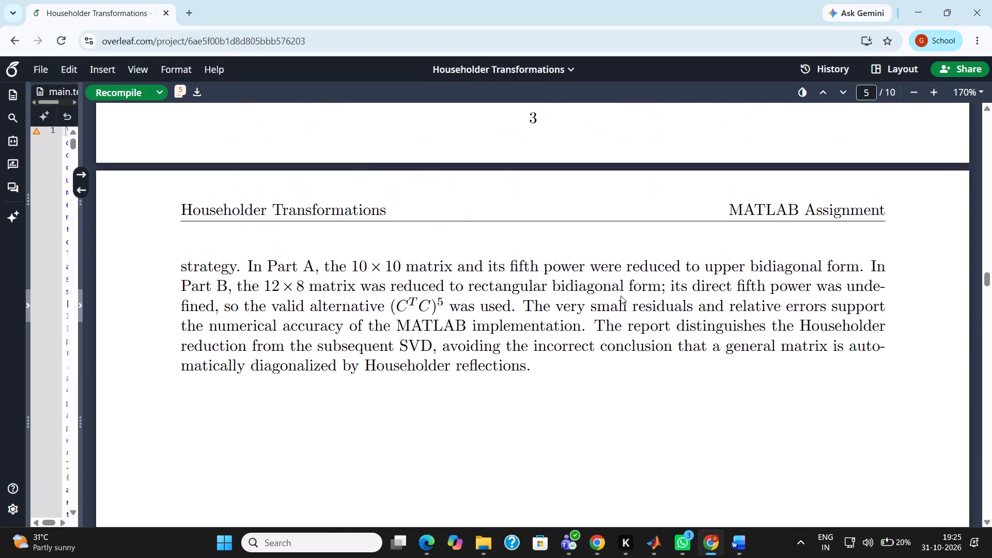
scroll(621, 296, up, 4)
scroll(621, 296, down, 1)
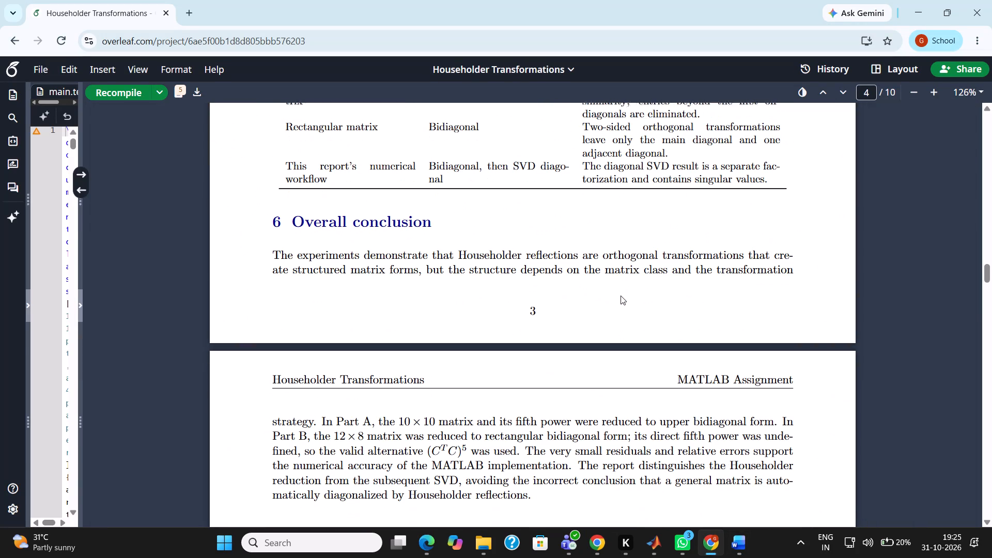
scroll(621, 296, down, 1)
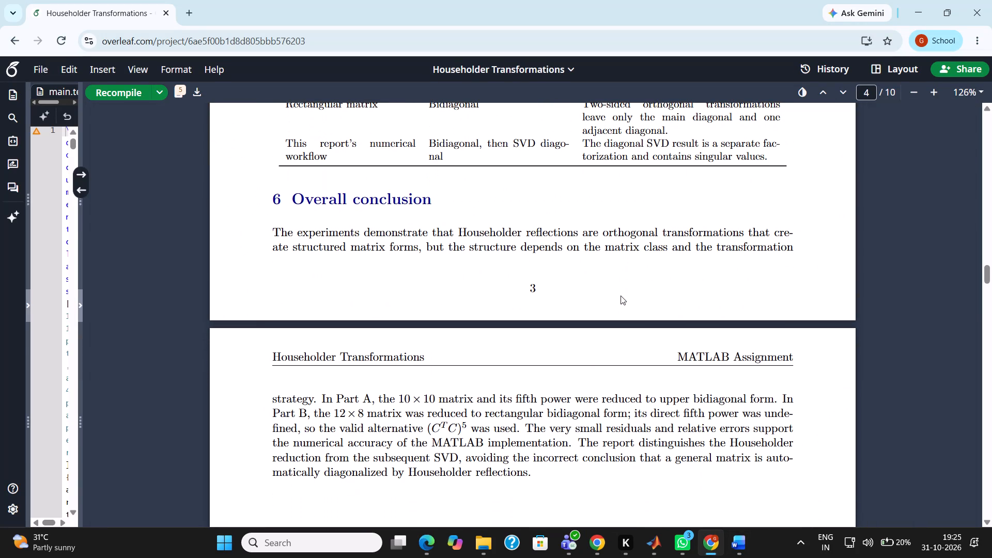
scroll(621, 296, up, 2)
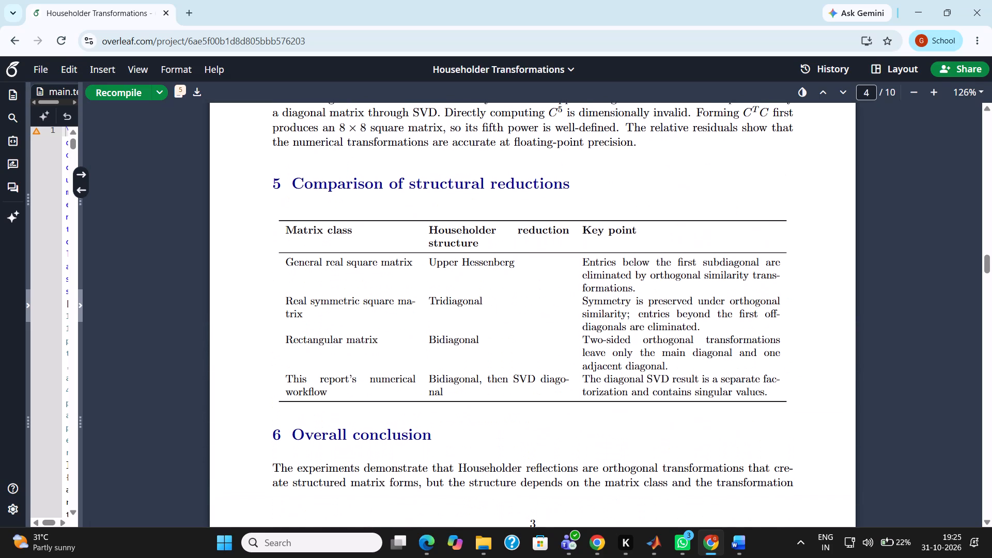
scroll(621, 296, up, 2)
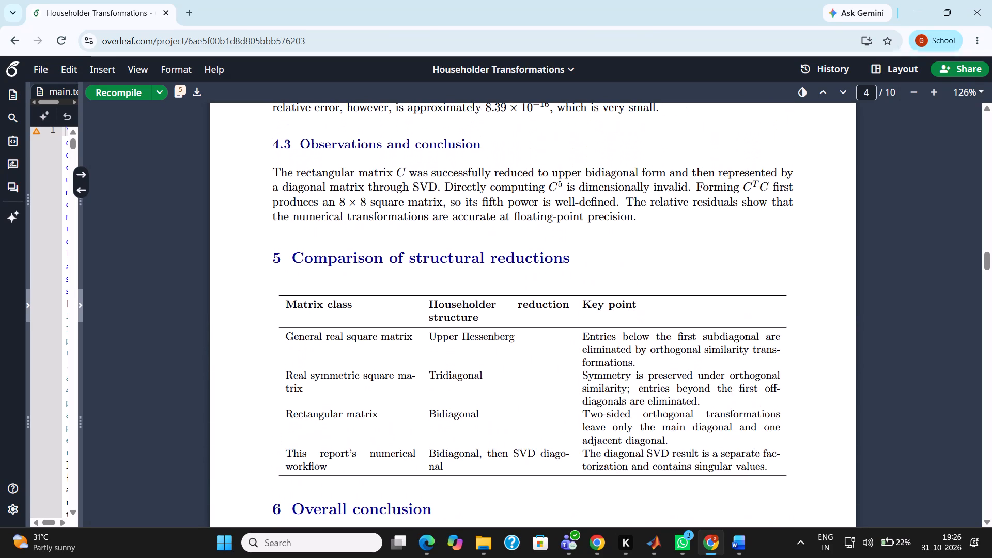
scroll(605, 290, up, 2)
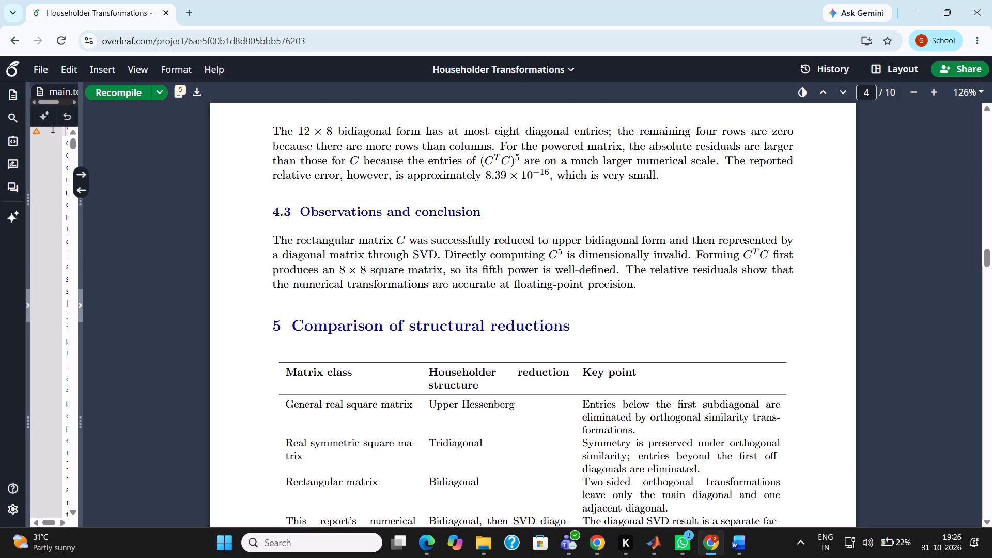
Copy all body text of section 4.1, Procedure and matrix-power issue, from the Overleaf report and paste it below the PART 2 heading in Word.
scroll(432, 255, up, 5)
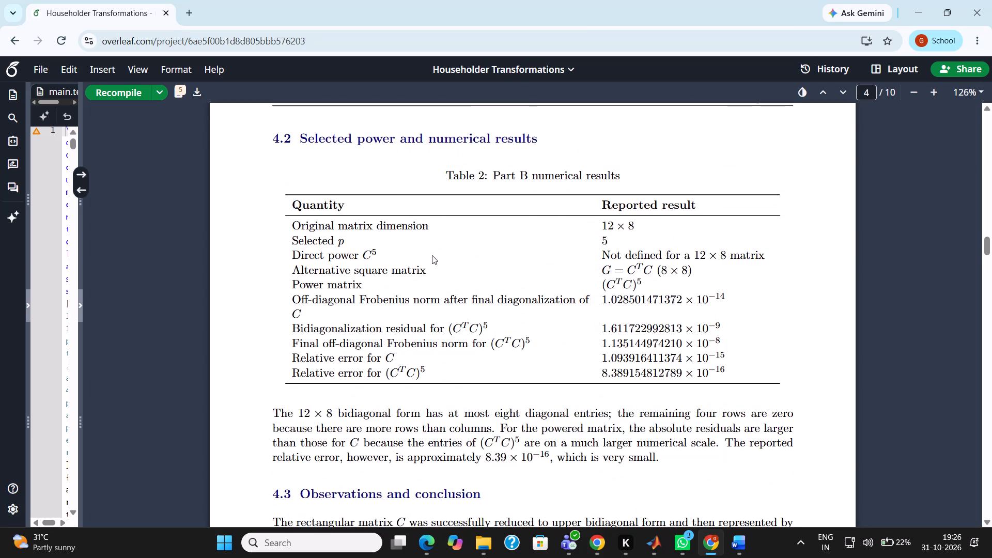
scroll(432, 255, up, 6)
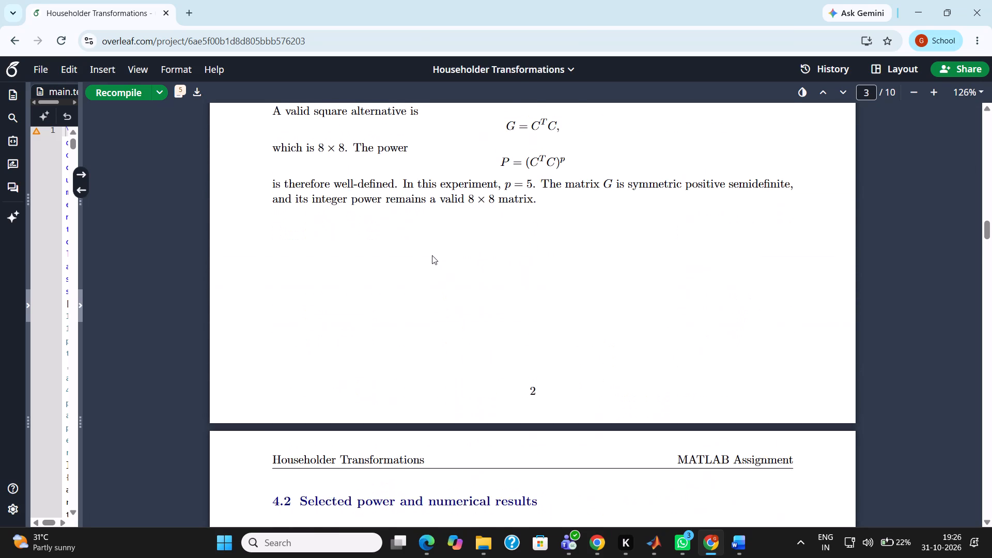
scroll(432, 255, up, 3)
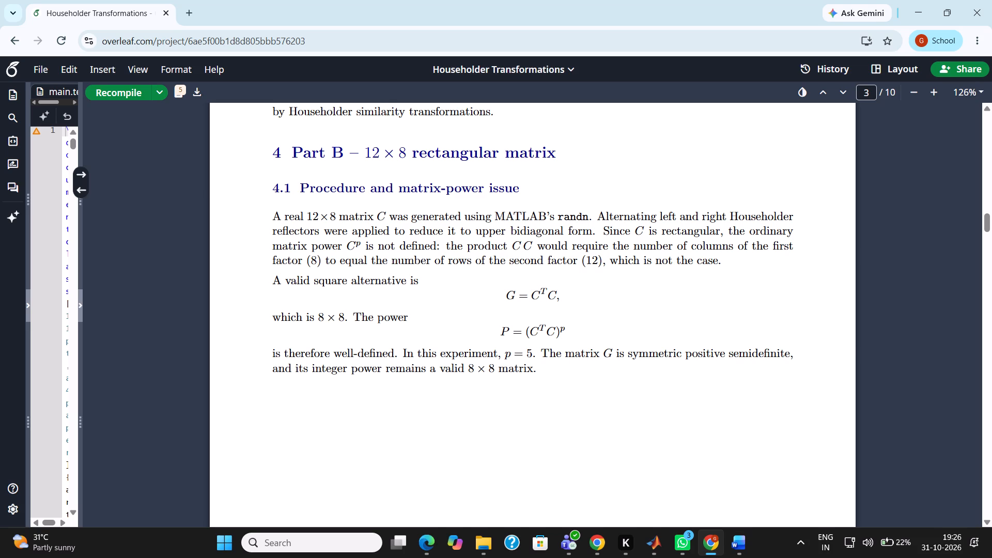
drag(273, 218, 322, 215)
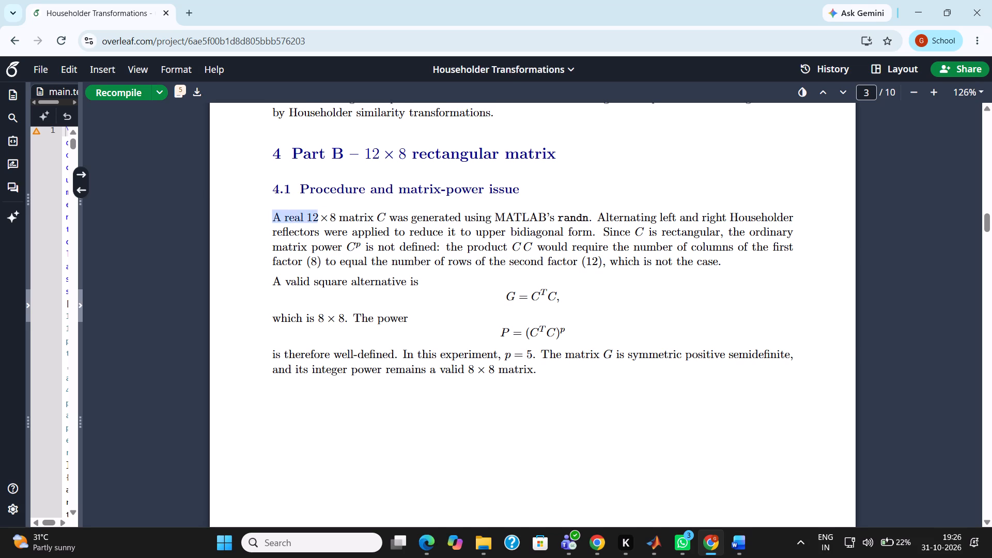
drag(322, 215, 647, 232)
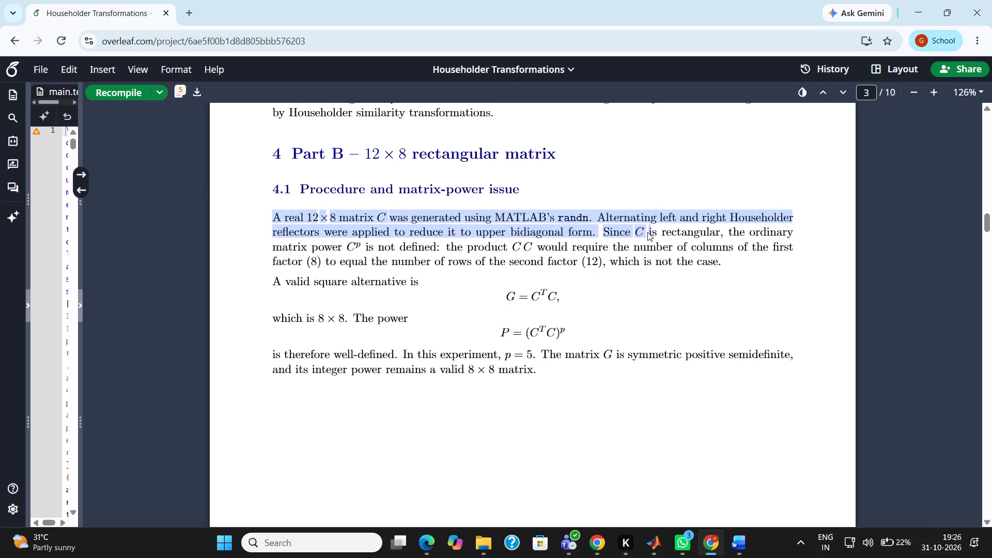
drag(647, 232, 420, 245)
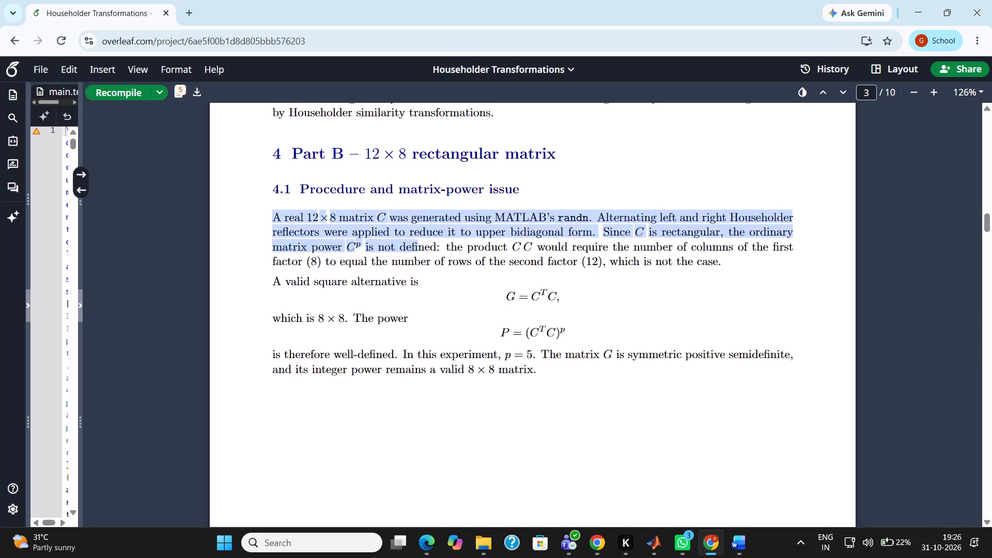
drag(420, 245, 440, 248)
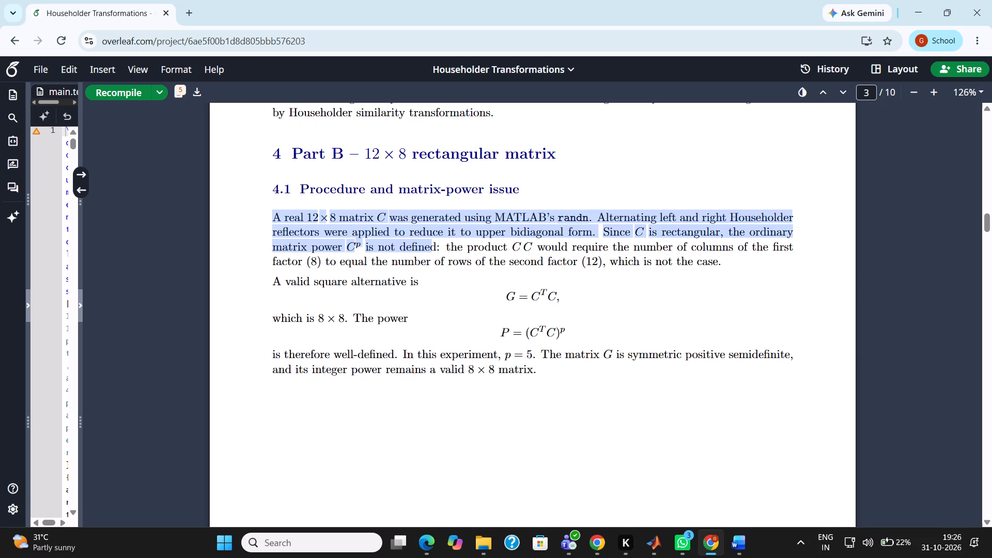
drag(440, 248, 627, 250)
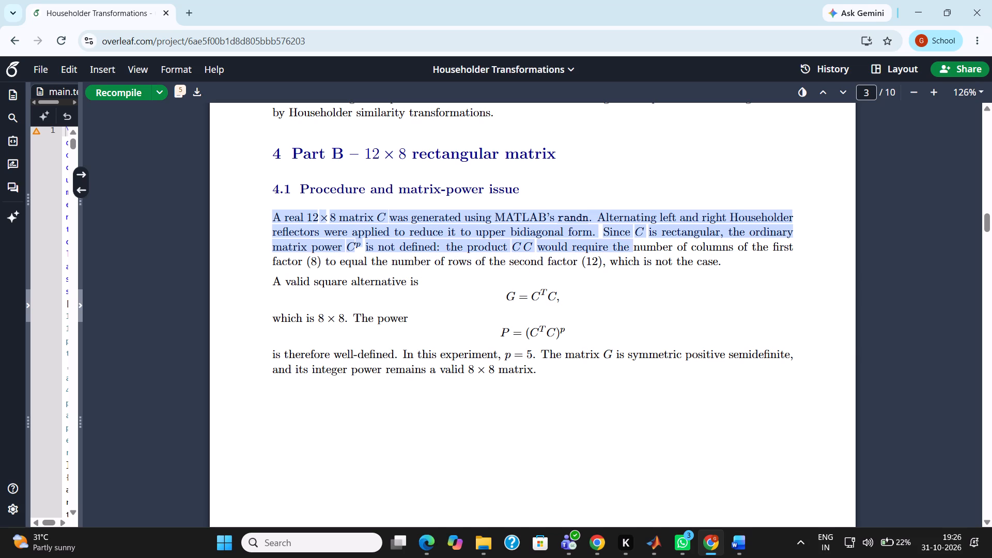
drag(627, 250, 437, 263)
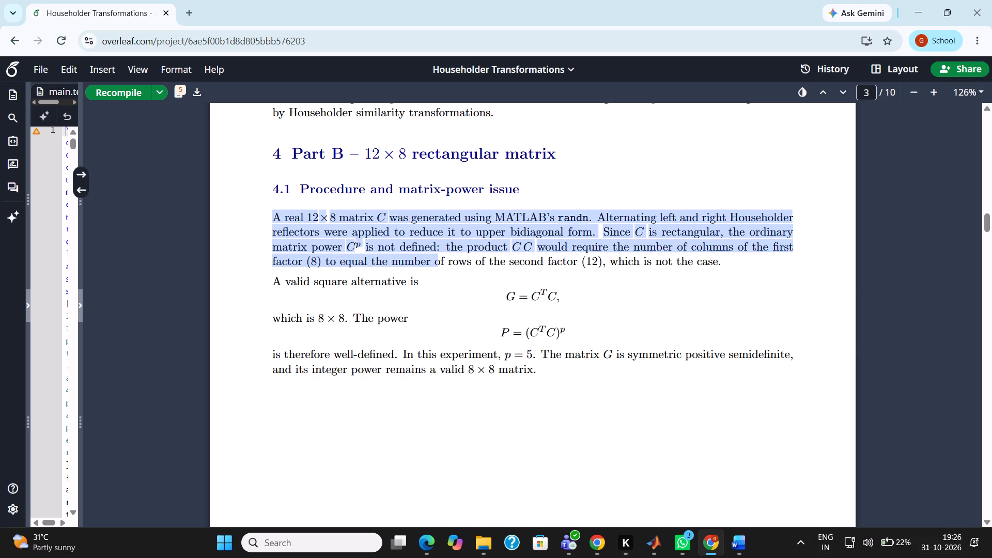
drag(437, 263, 487, 288)
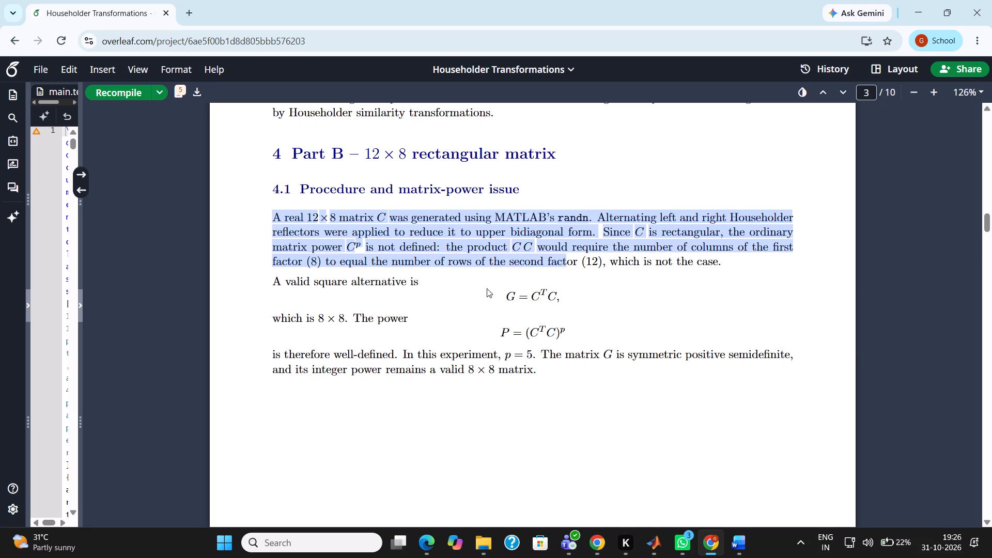
drag(487, 288, 538, 317)
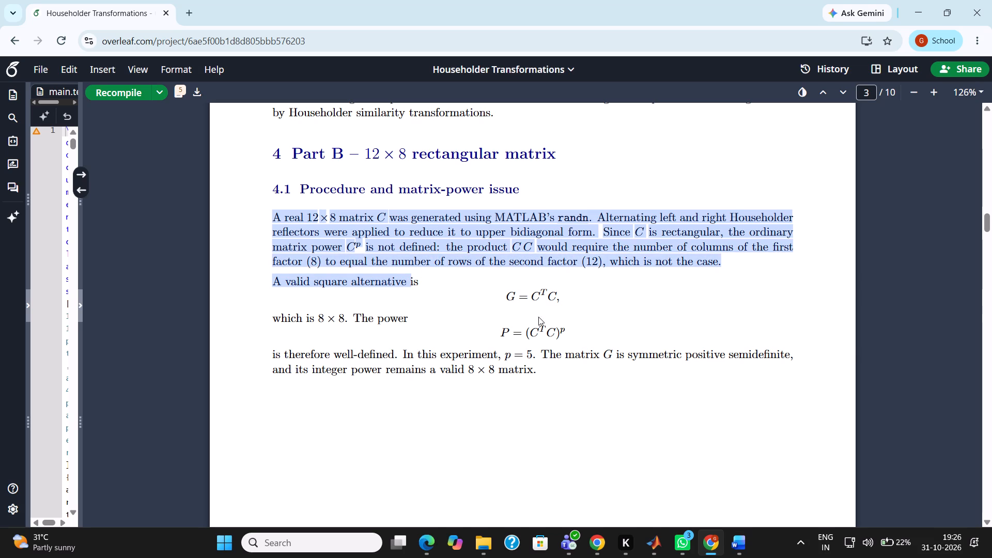
drag(538, 317, 521, 380)
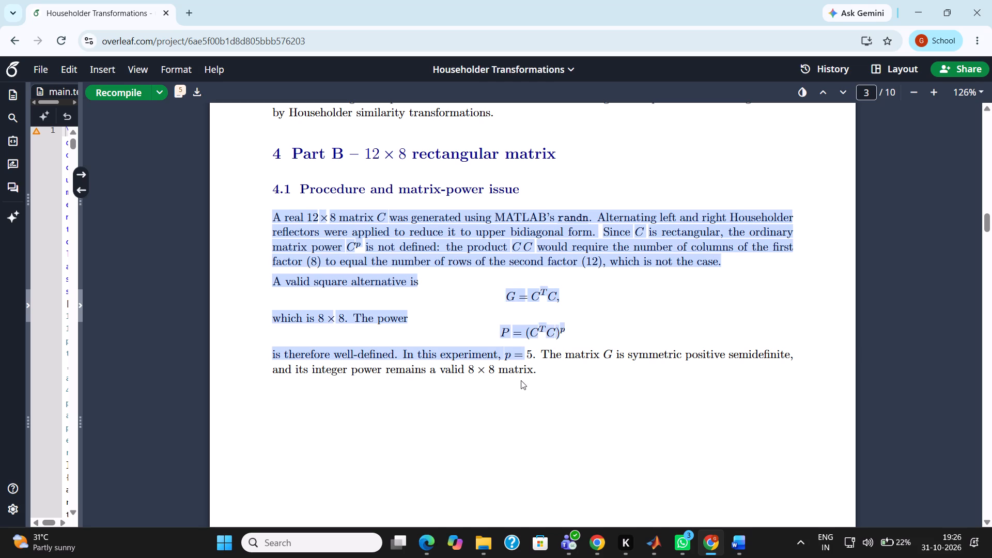
drag(521, 380, 538, 369)
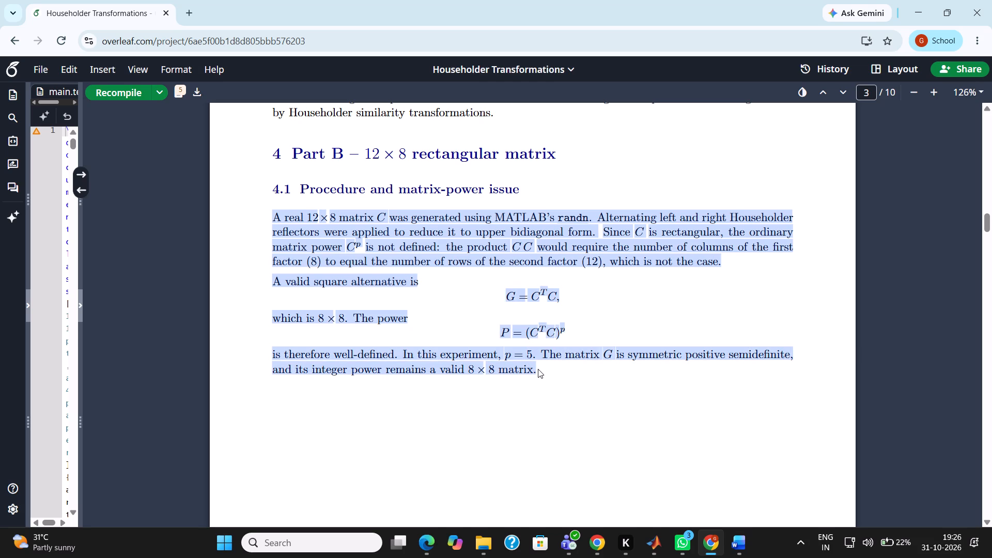
key(ctrl+c)
key(ctrl+c)
key(alt+Tab)
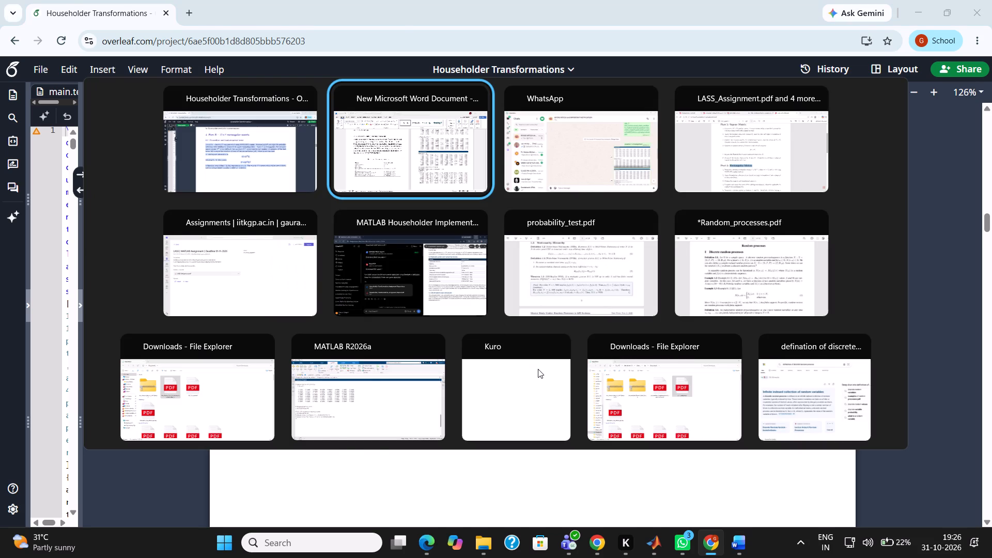
scroll(607, 406, down, 6)
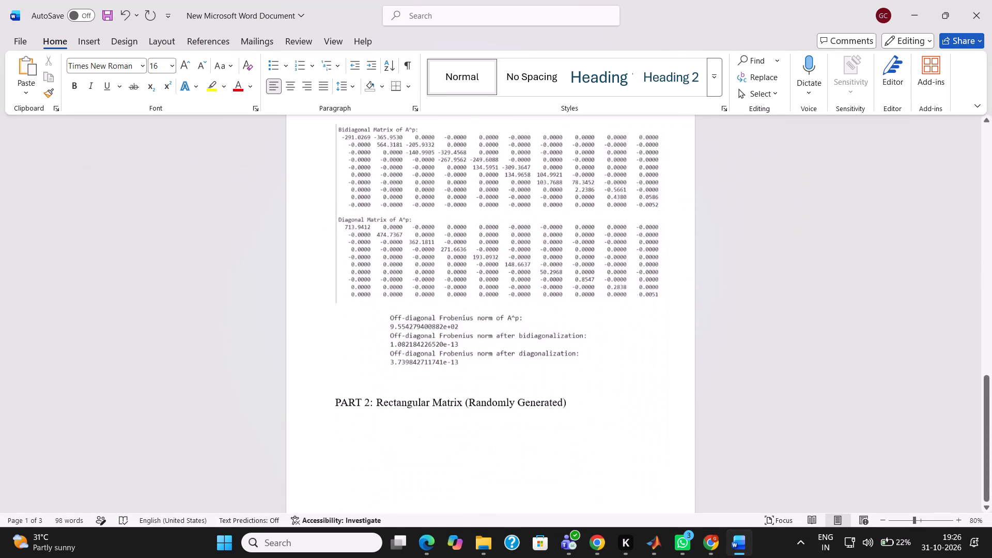
key(ctrl+v)
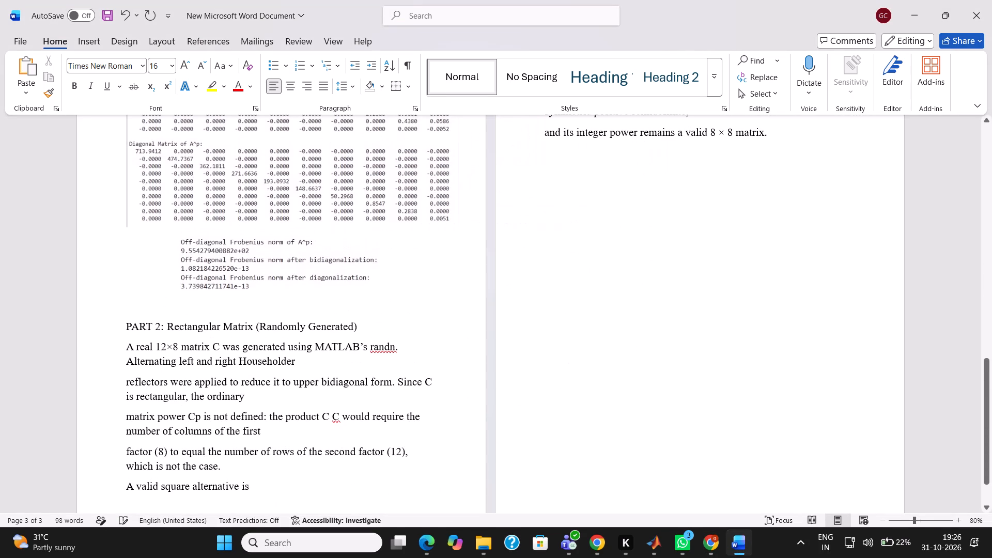
Join the lines starting "reflectors were applied" and "matrix power" to the preceding text, with a space at each join.
click(126, 384)
key(BackSpace)
key(space)
key(Down)
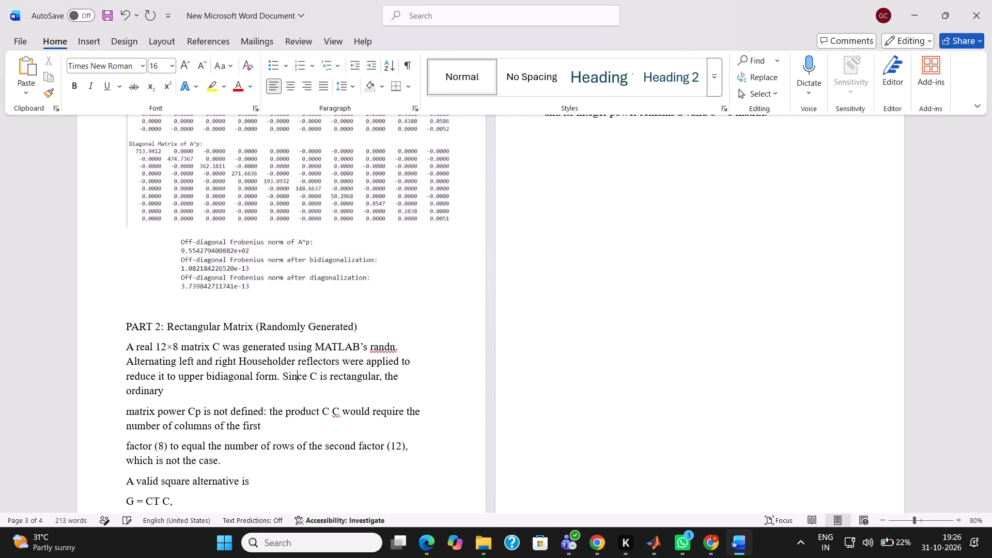
key(Down)
key(Delete)
key(space)
Join the line starting "factor (8) to equal" to the preceding paragraph with a space between them.
key(Down)
key(Down)
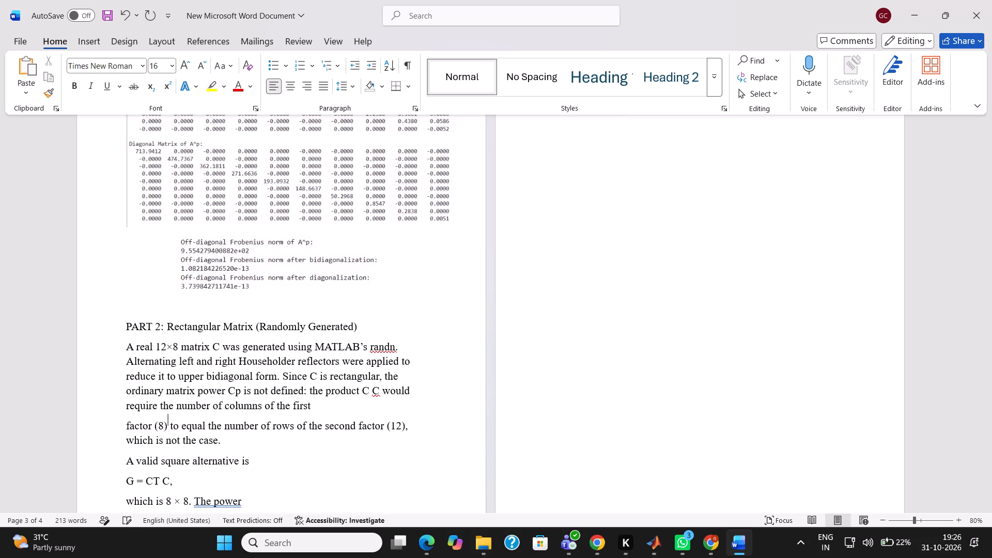
key(Left)
key(Left)
key(Left)
key(Left)
key(Left)
key(Left)
key(Left)
key(Left)
key(Left)
key(Left)
key(BackSpace)
key(space)
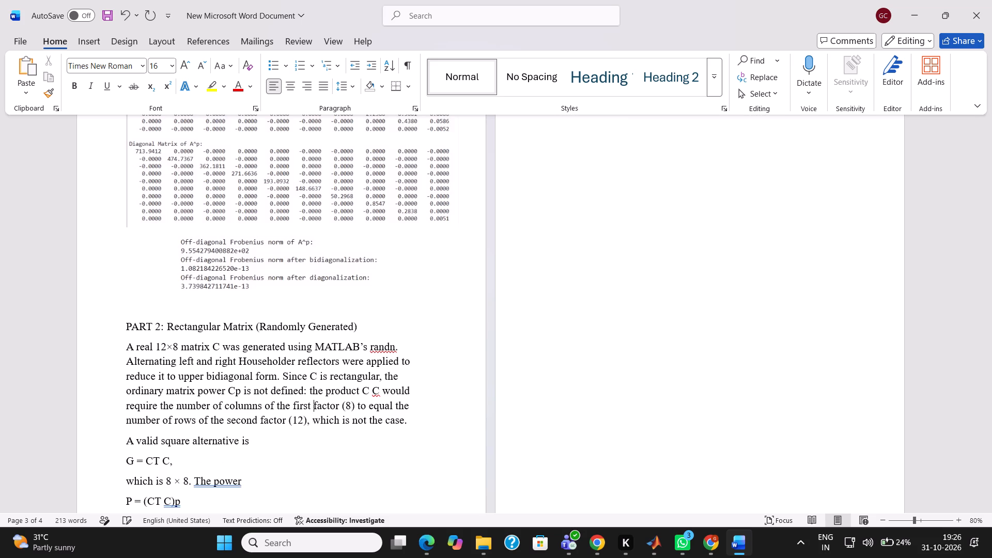
Join the line "A valid square alternative is" to the end of the preceding paragraph with a space.
key(Down)
key(Down)
key(Left)
key(Left)
key(Left)
key(Left)
key(Left)
key(Left)
key(Left)
key(Left)
key(Left)
key(Left)
key(Left)
key(Left)
key(Left)
key(Left)
key(Left)
key(Left)
key(Left)
key(Left)
key(Left)
key(Left)
key(Left)
key(Left)
key(Left)
key(Left)
key(Left)
key(Left)
key(BackSpace)
key(space)
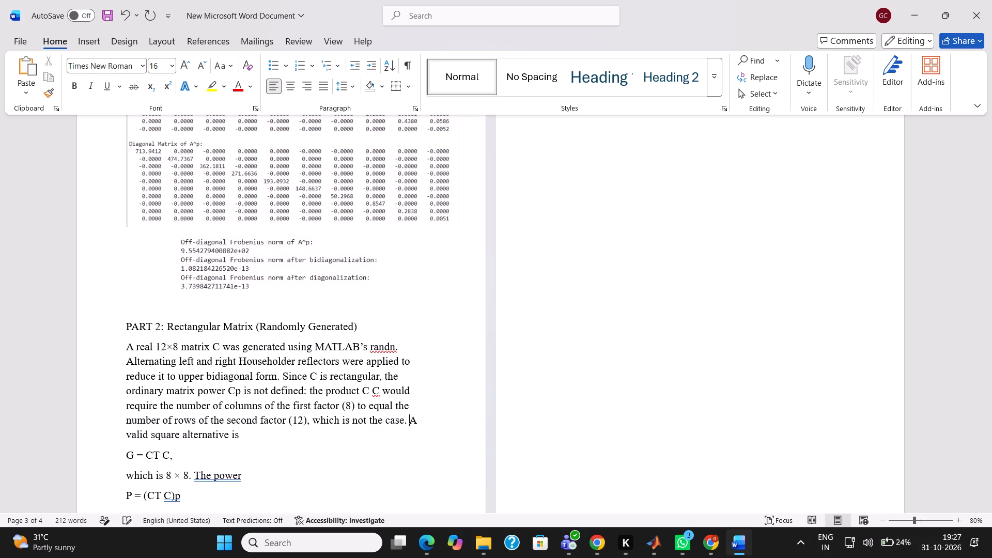
Format the T in the equation "G = CT C," as superscript.
key(Down)
key(Down)
key(Left)
key(Left)
key(Left)
key(shift+Left)
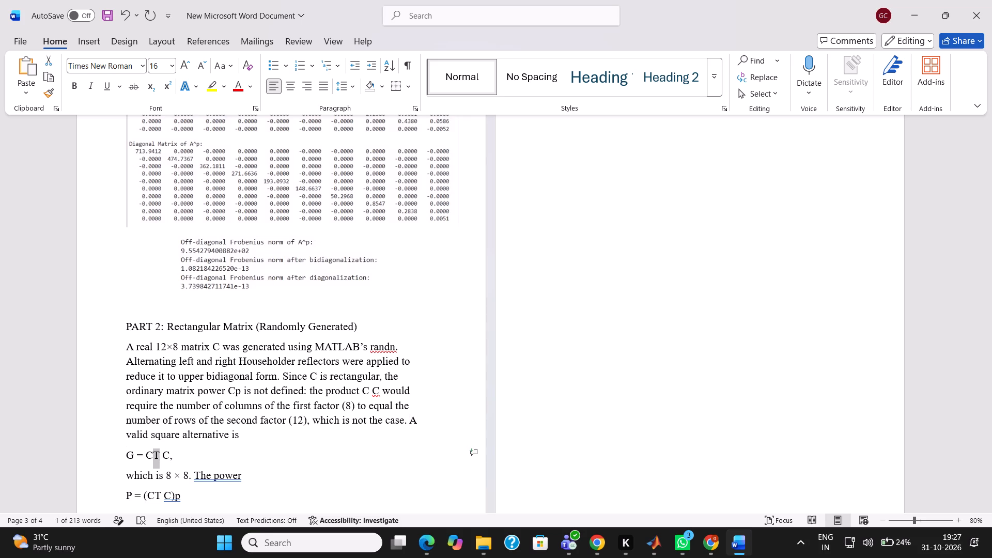
click(163, 86)
click(200, 453)
Replace "The power" with the suggested grammar correction "Power" in the line after the G equation.
click(212, 468)
click(213, 472)
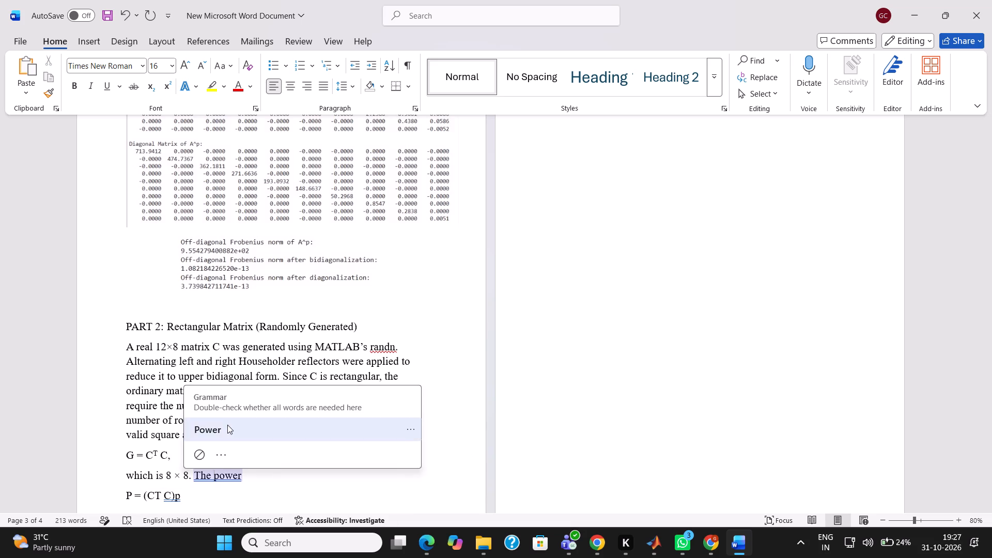
click(227, 425)
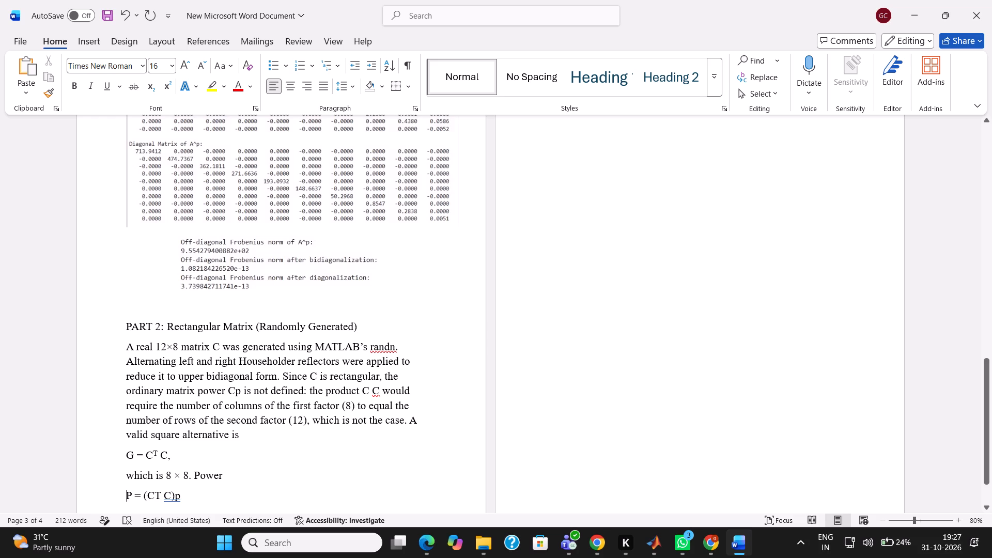
Join the line "which is 8 × 8. Power" to the end of the G equation line with six spaces between them.
click(125, 476)
key(BackSpace)
key(space)
key(space)
key(space)
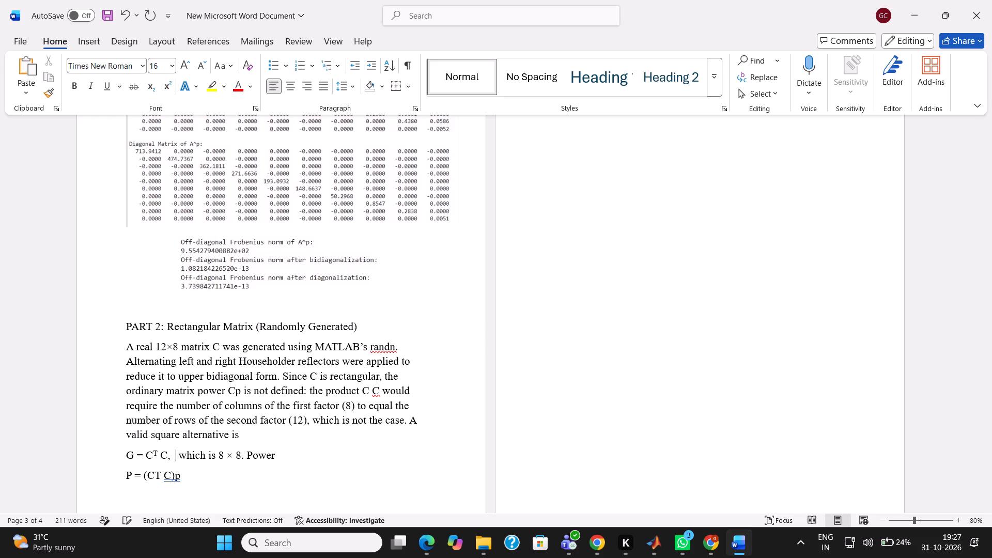
key(space)
key(space)
key(space)
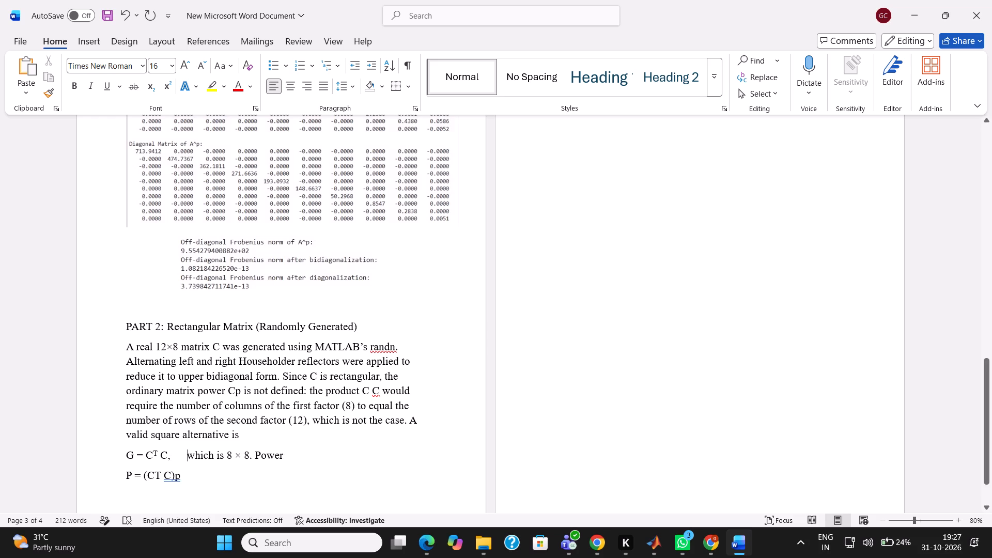
Format the final p of "P = (CT C)p" as superscript and accept the suggested space after the closing parenthesis.
click(176, 482)
key(shift+Down)
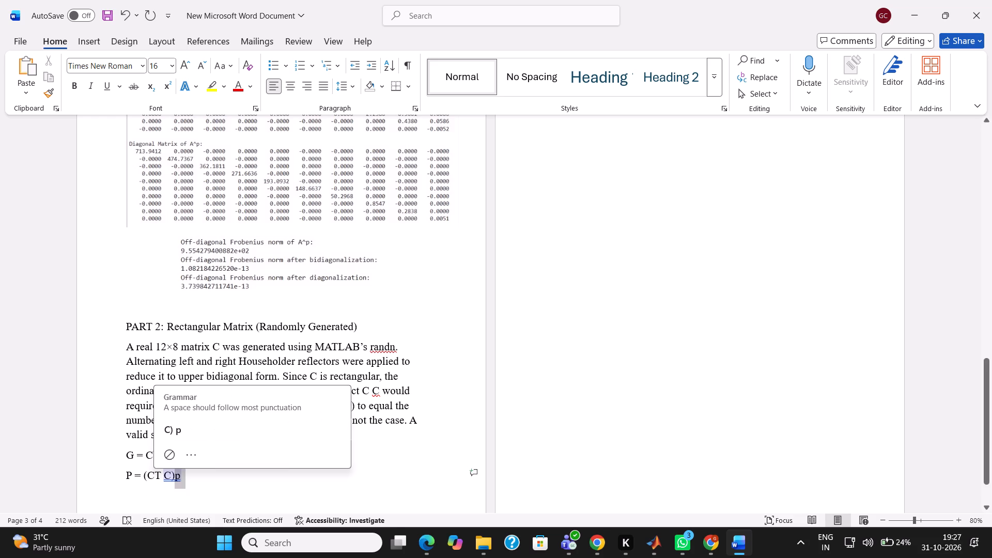
click(166, 85)
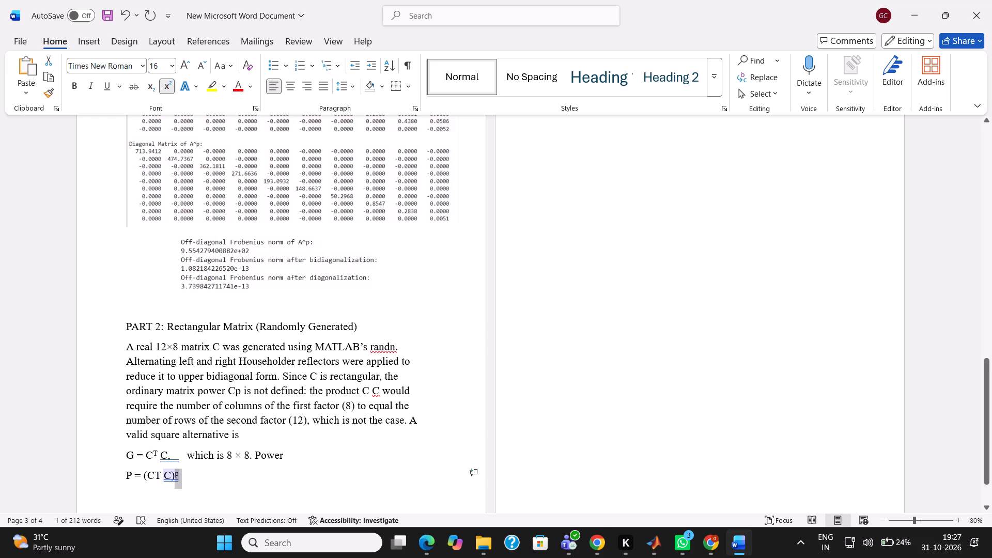
click(175, 475)
click(184, 436)
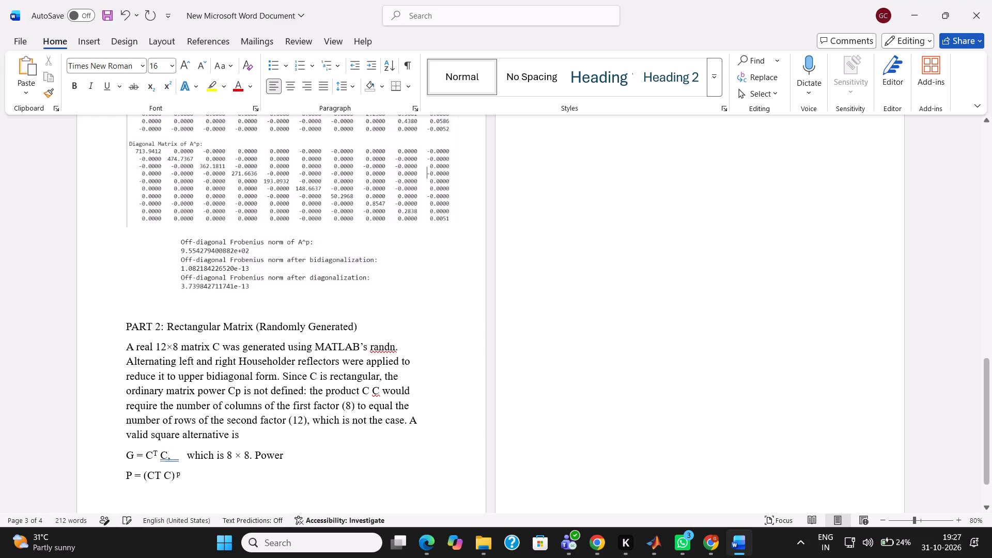
Accept the grammar suggestion "C," for the spacing after the G equation.
click(166, 457)
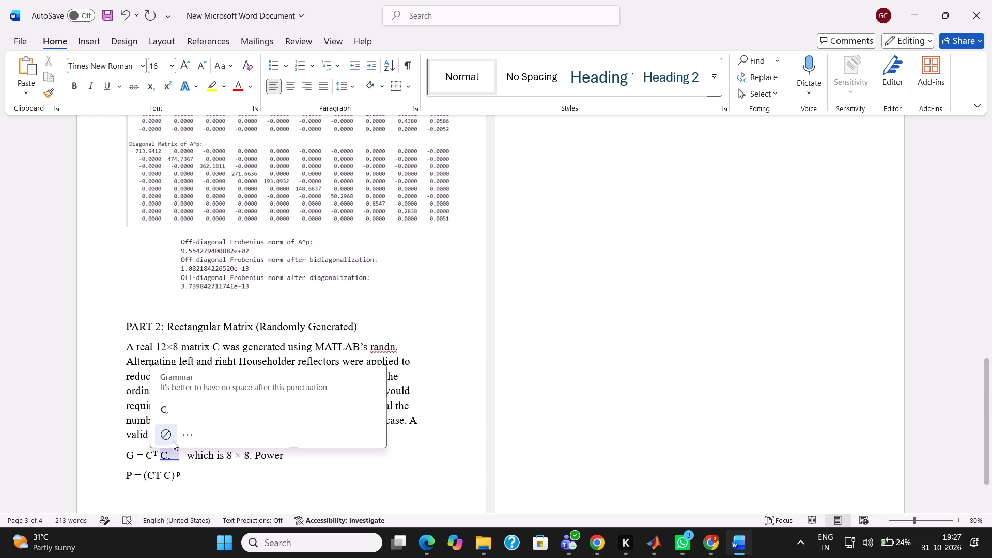
click(172, 413)
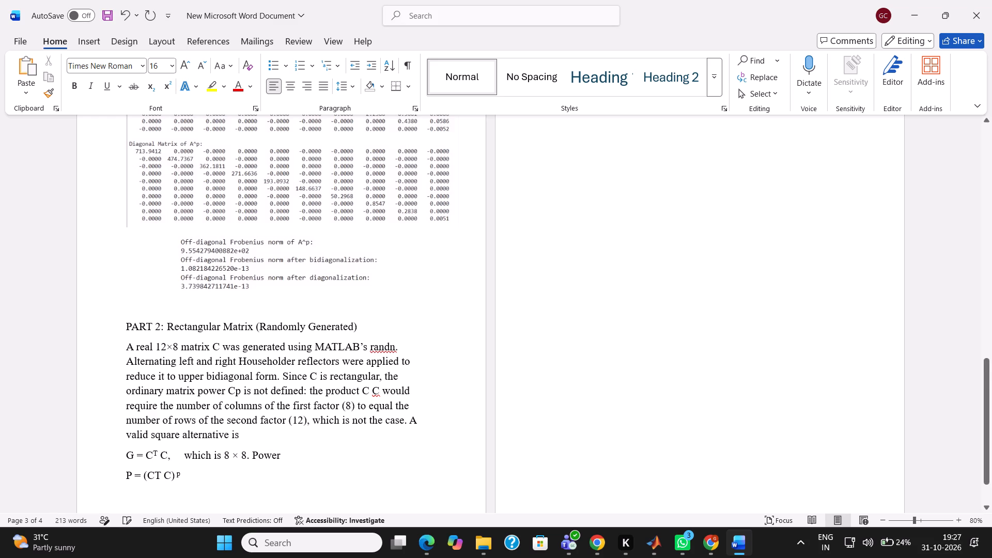
Join the line starting "and its integer power" to the text ending "symmetric positive semidefinite," with a space between them.
scroll(220, 481, down, 1)
scroll(220, 481, up, 3)
scroll(220, 481, down, 1)
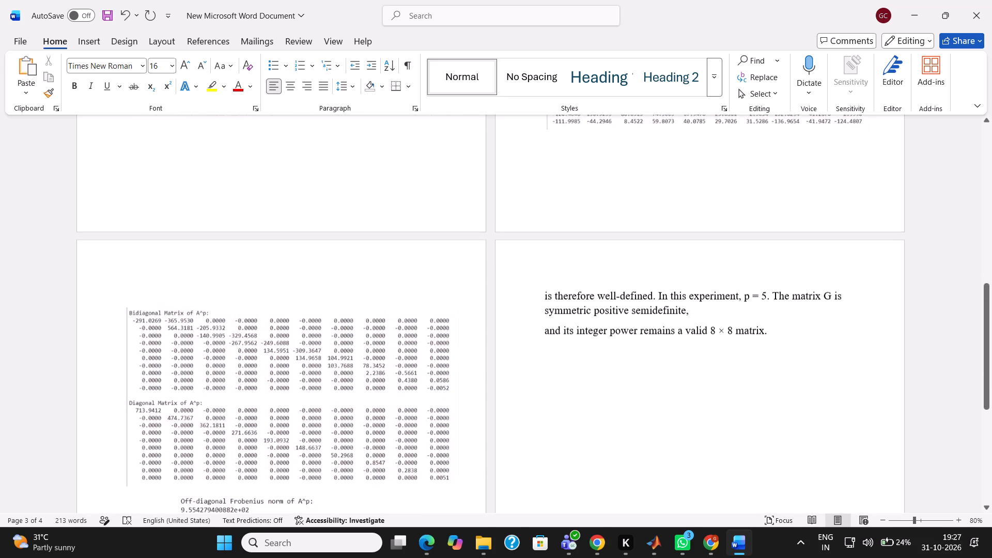
scroll(220, 481, down, 1)
click(551, 299)
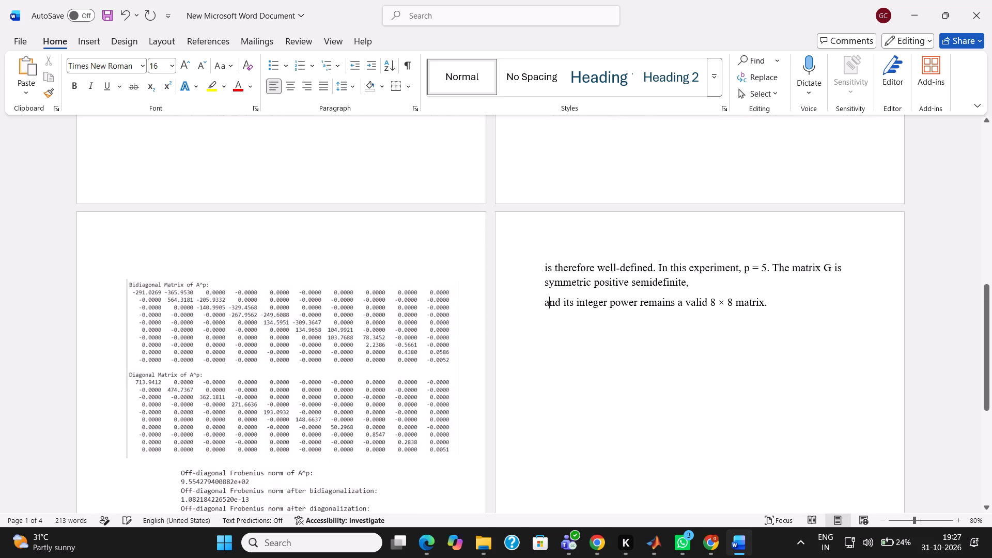
key(Down)
key(Up)
key(Left)
key(BackSpace)
key(space)
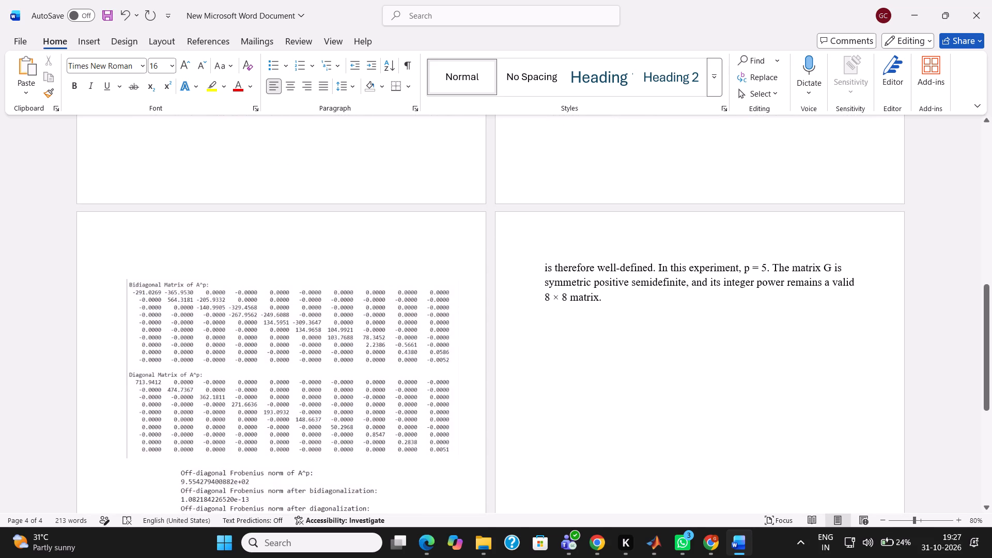
Insert "(Randomly Selected)" after "p = 5" in the paragraph starting "is therefore well-defined".
click(765, 265)
key(space)
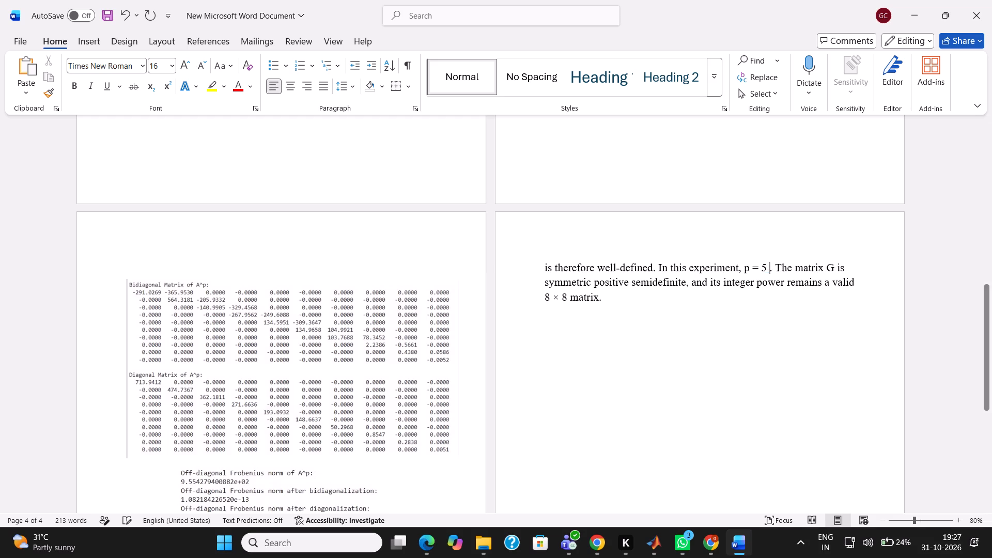
key(shift+parenleft)
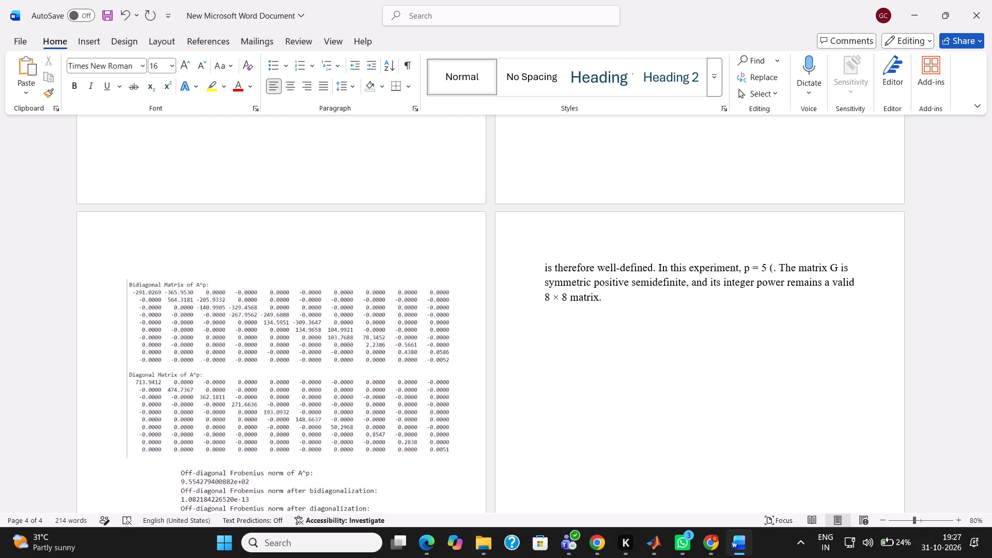
key(shift+parenright)
key(Left)
text(Ra)
text(ndomly Se)
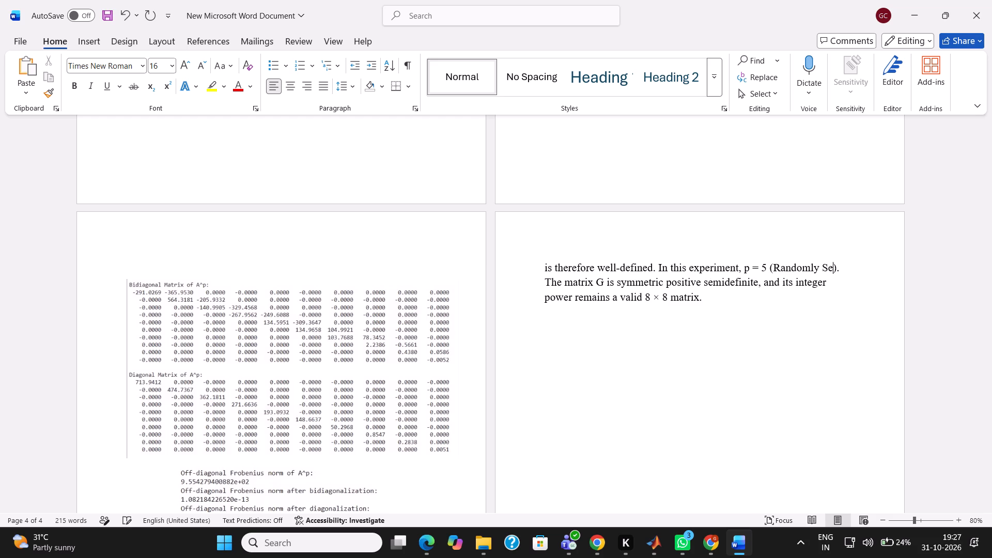
text(lected)
Reduce the gap between "G = CT C," and "which is 8 × 8" to a single space.
scroll(481, 371, down, 1)
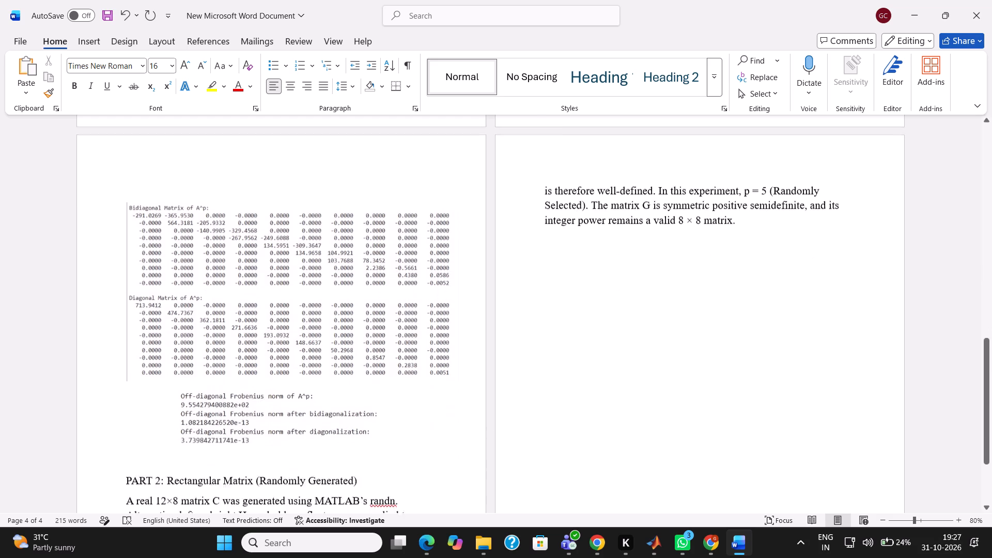
scroll(481, 371, down, 2)
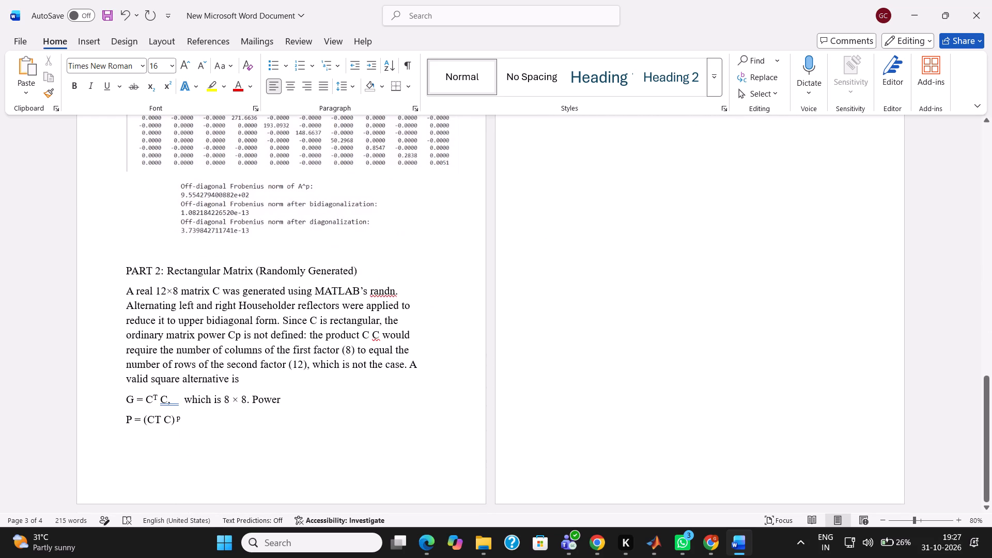
click(172, 399)
click(191, 450)
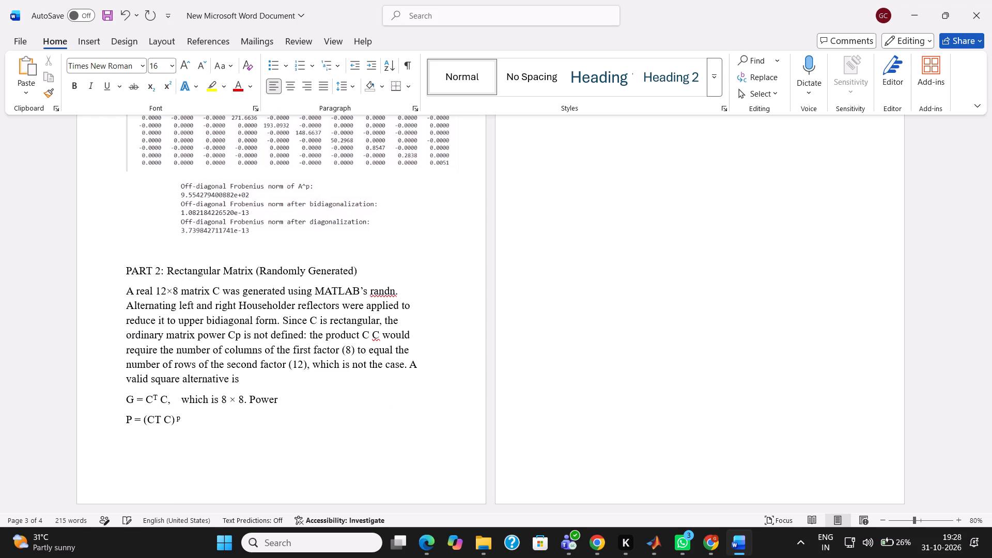
key(BackSpace)
key(BackSpace)
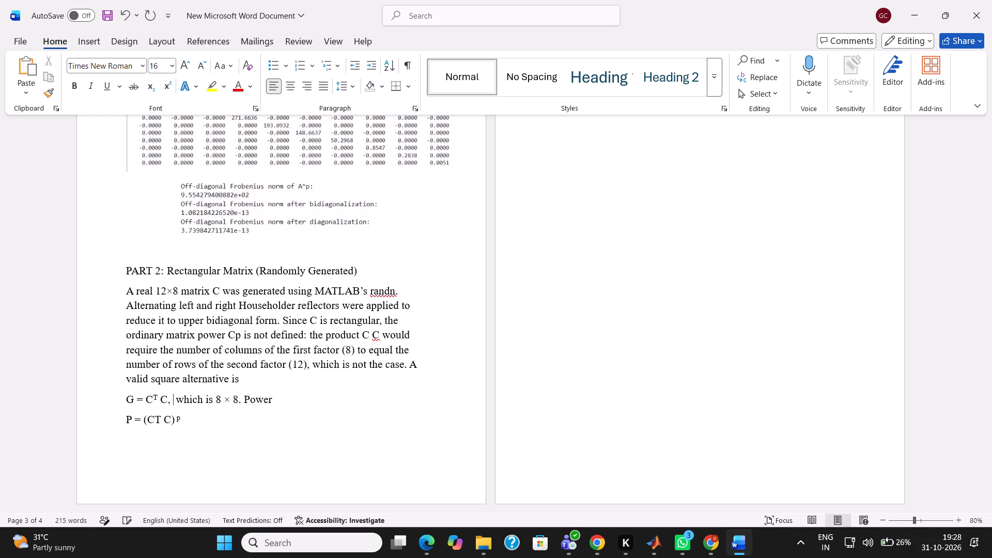
key(BackSpace)
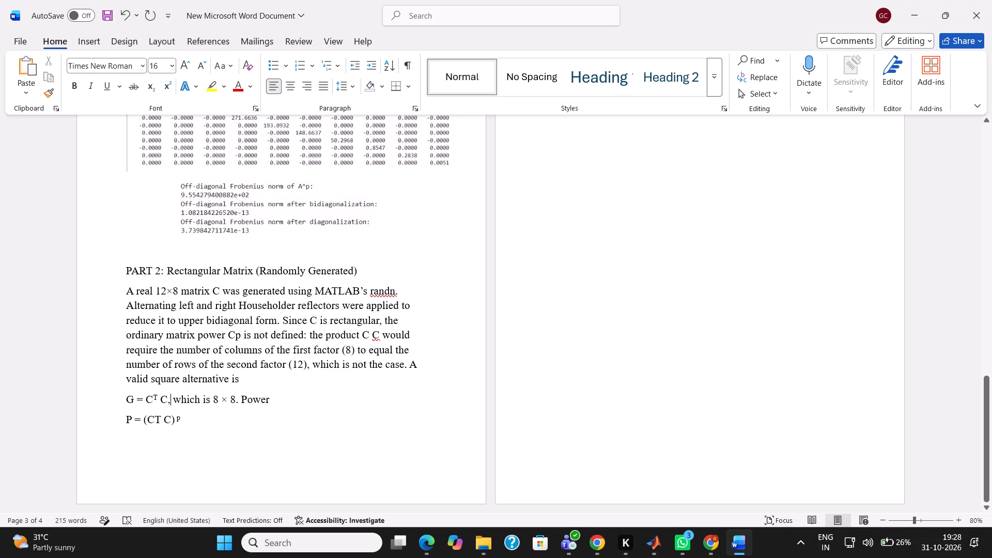
Place Word and the Overleaf report side by side and examine the formulas in section 4.1, including the flagged "C C" product.
click(379, 336)
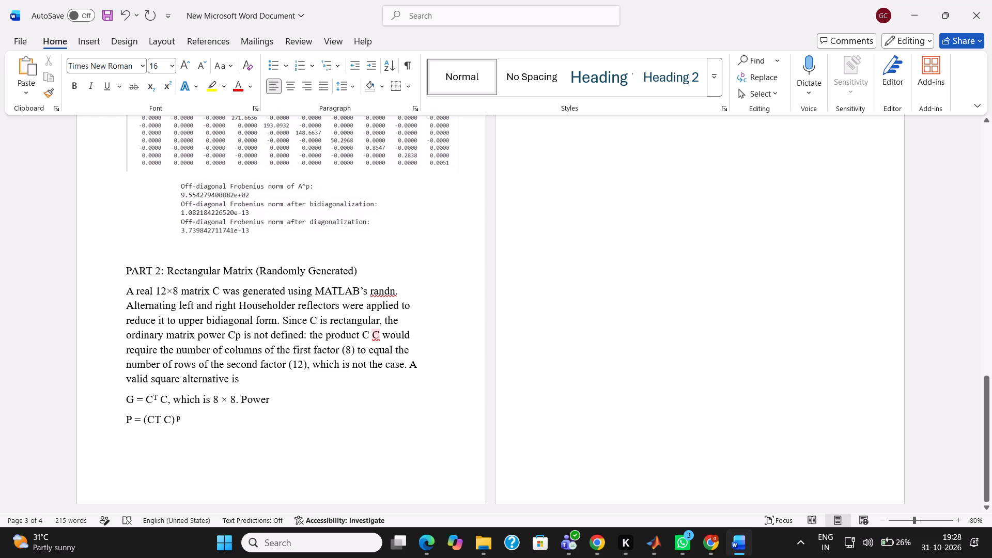
click(378, 336)
click(377, 336)
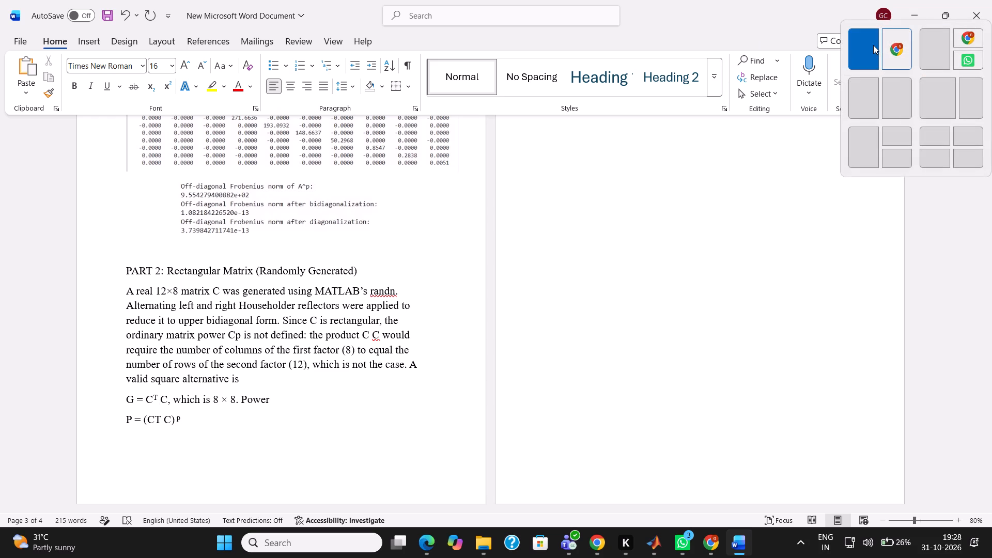
click(873, 45)
click(774, 234)
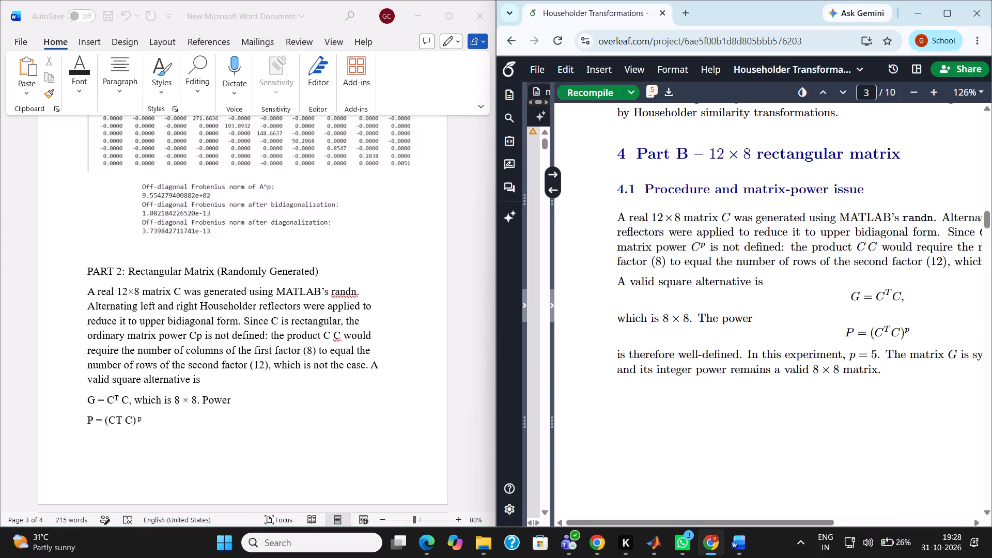
scroll(815, 251, left, 1)
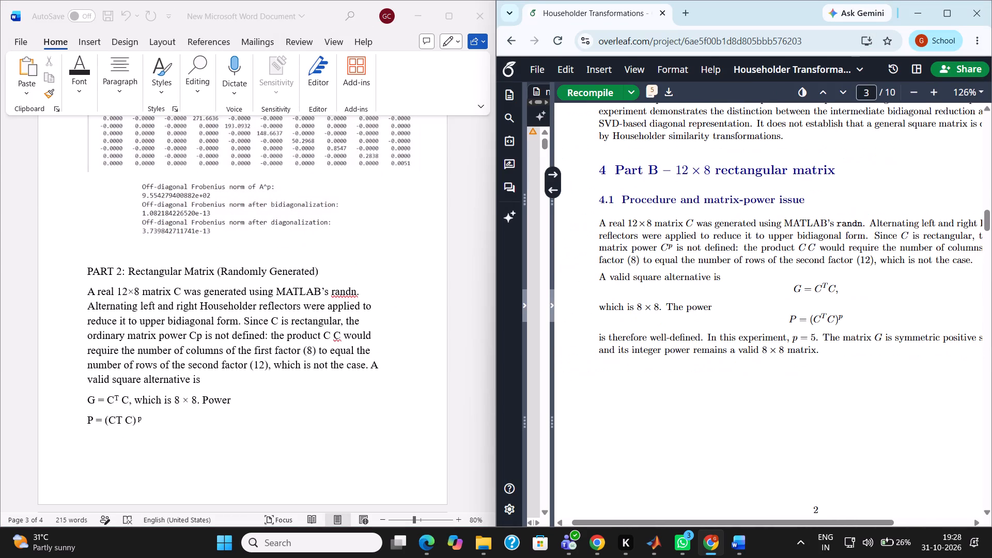
scroll(829, 250, left, 1)
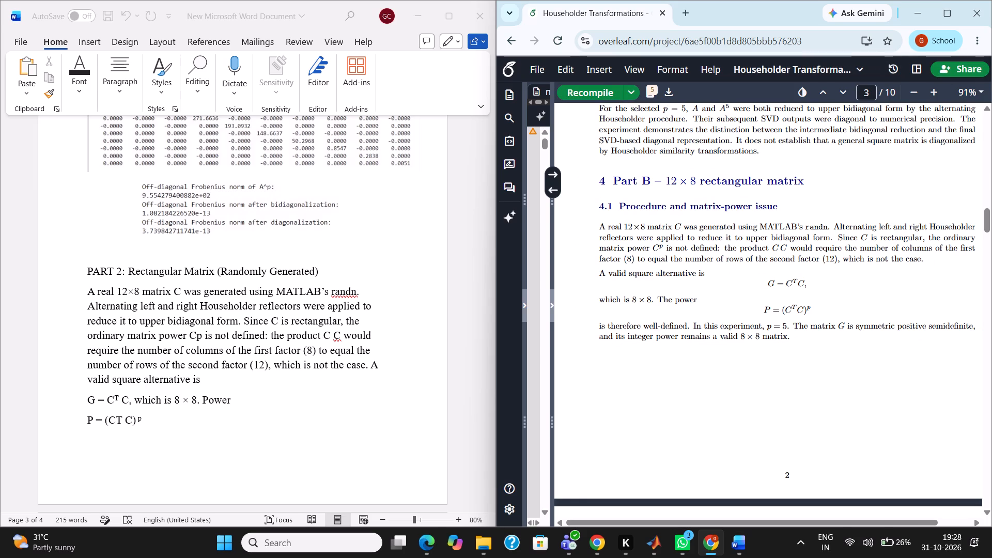
Return Word to full screen and format the p of "Cp" in the first Part 2 paragraph as superscript.
click(201, 338)
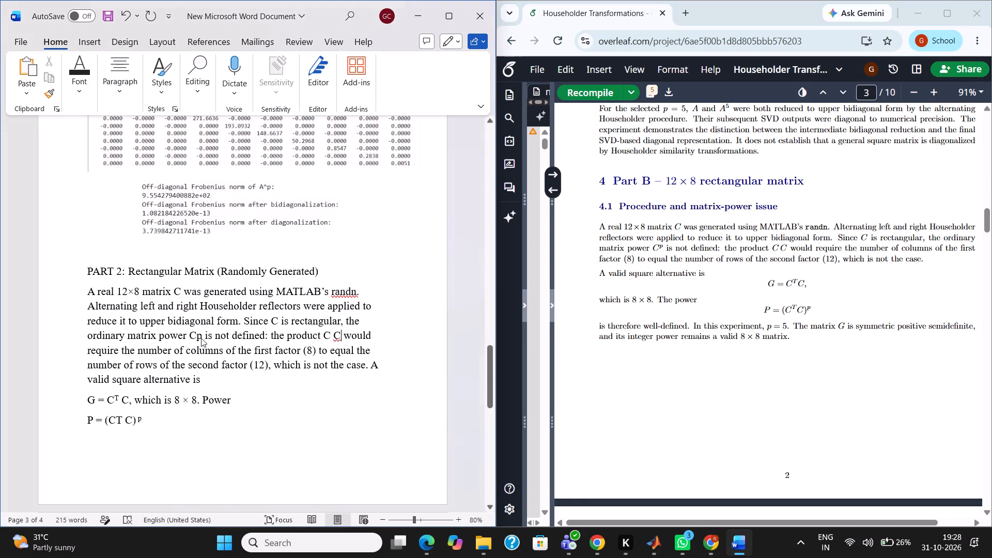
click(197, 335)
key(shift+Right)
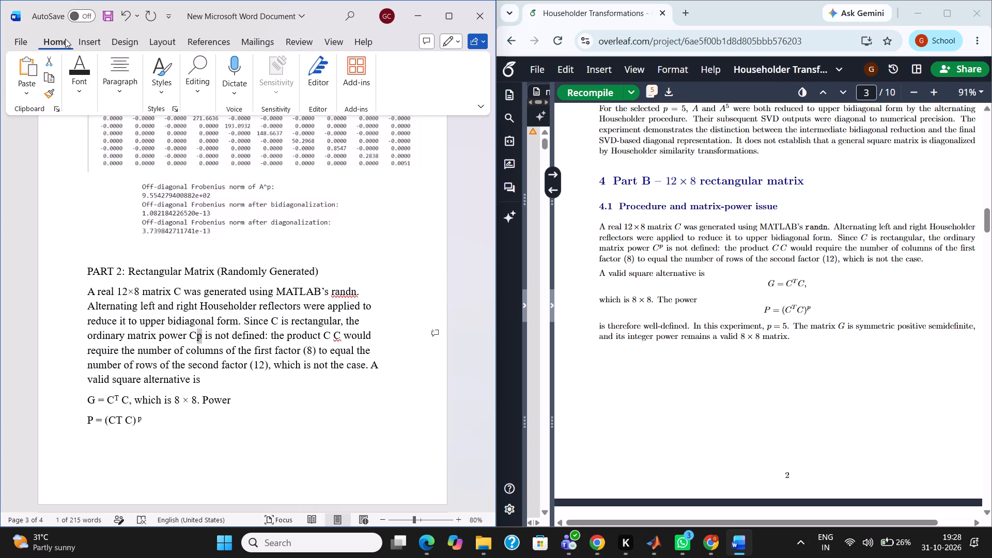
click(65, 39)
click(441, 7)
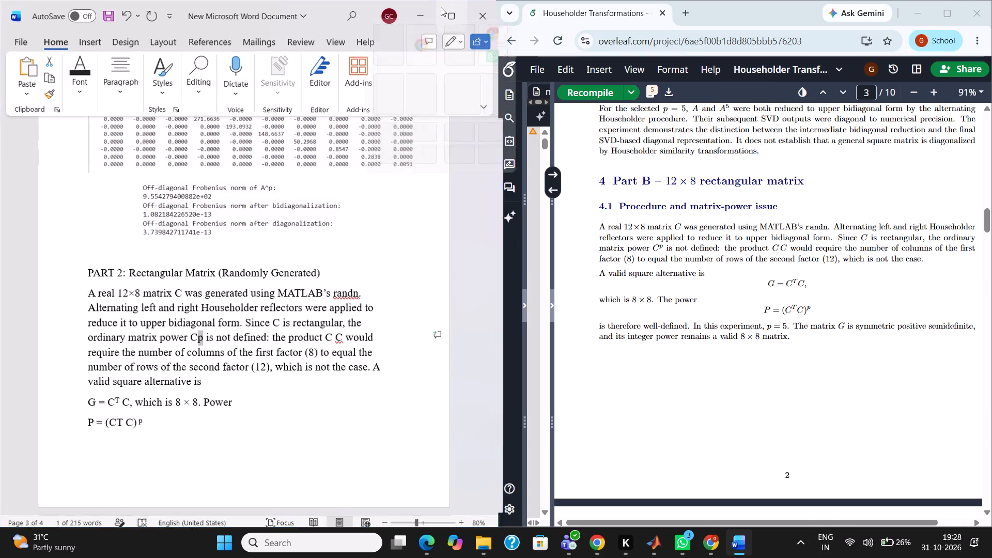
click(169, 89)
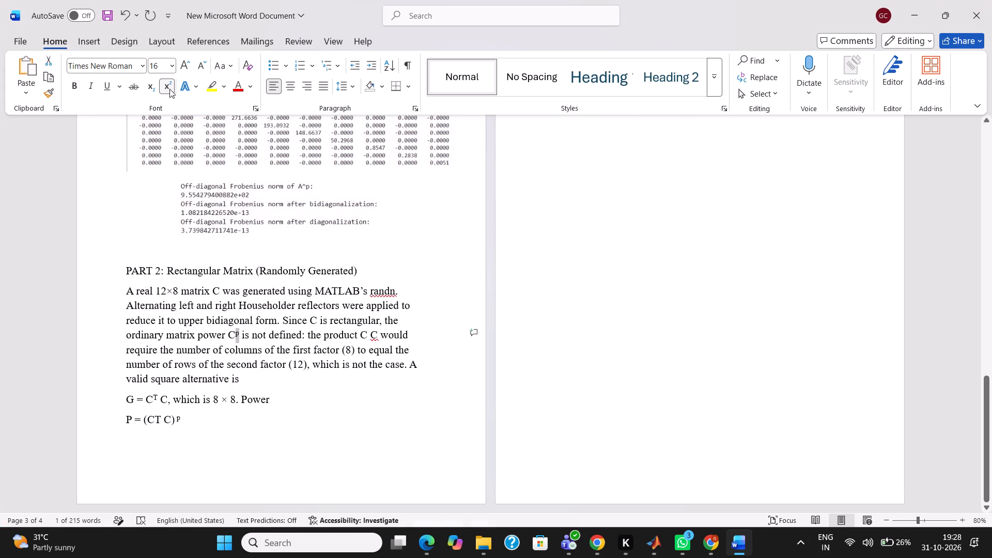
Place Word beside the Overleaf report and start a new line after the paragraph ending "valid 8 × 8 matrix.".
click(941, 18)
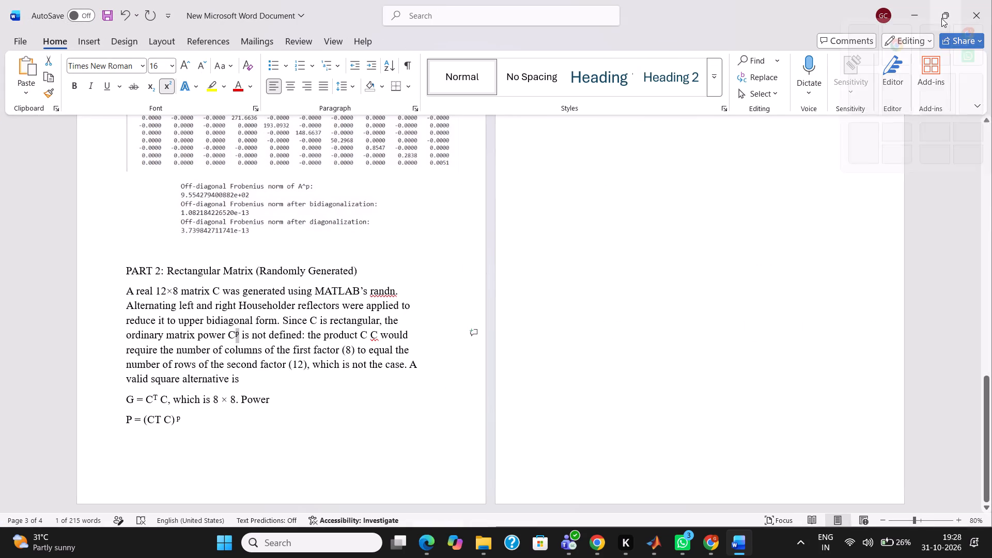
click(877, 59)
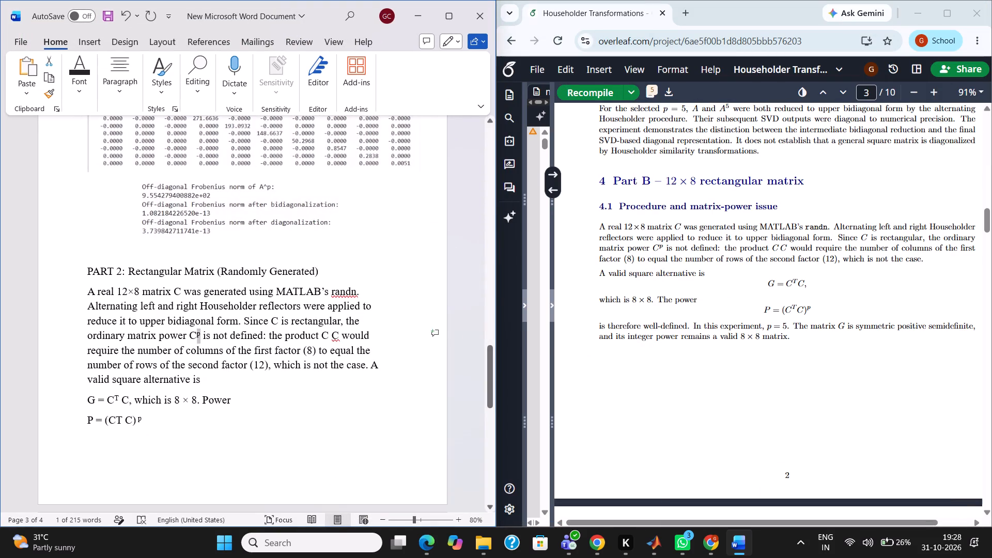
click(340, 340)
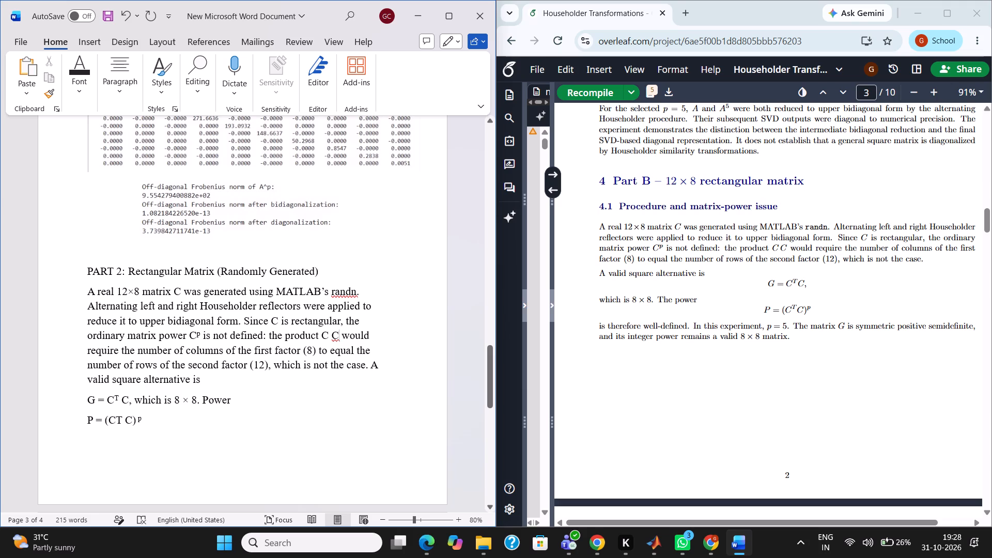
scroll(295, 378, down, 1)
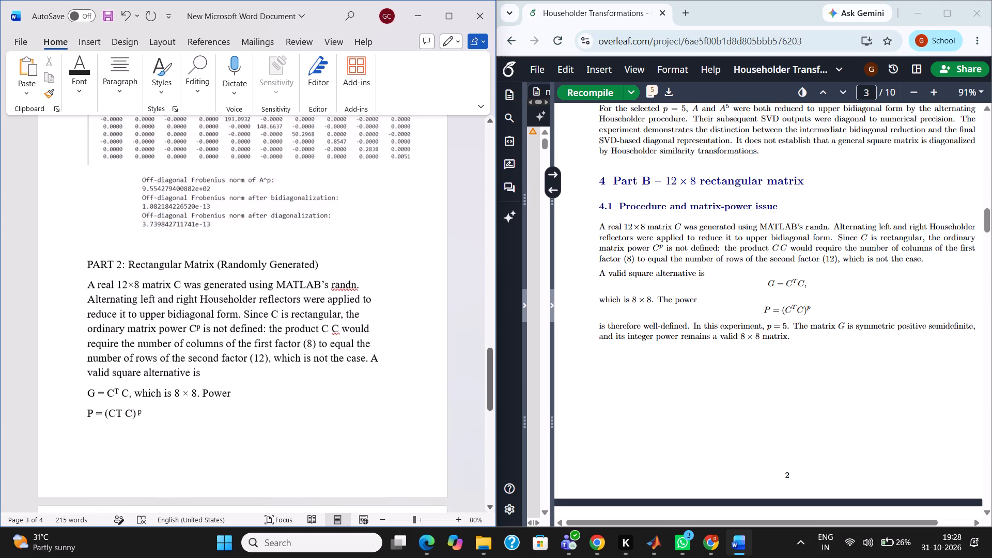
scroll(295, 378, down, 3)
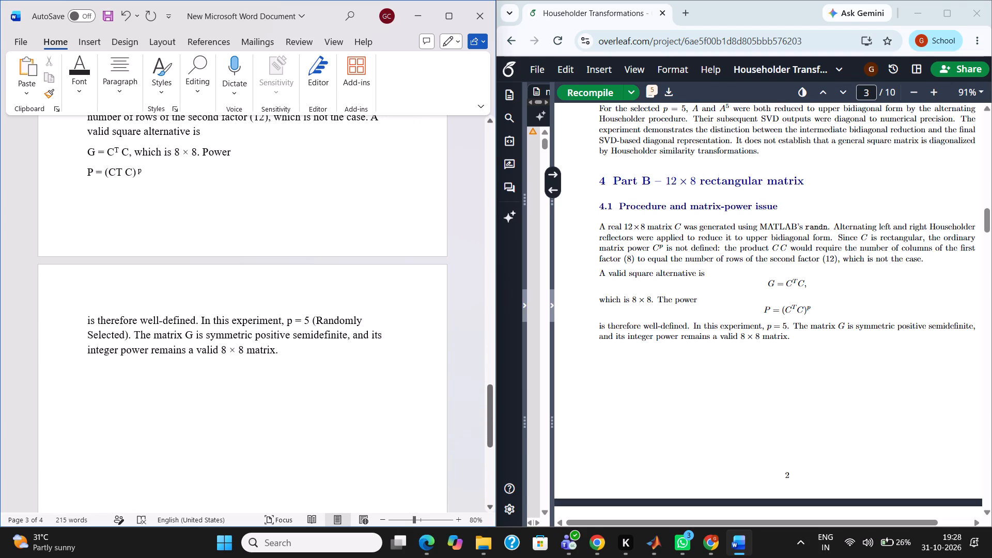
click(298, 355)
key(Return)
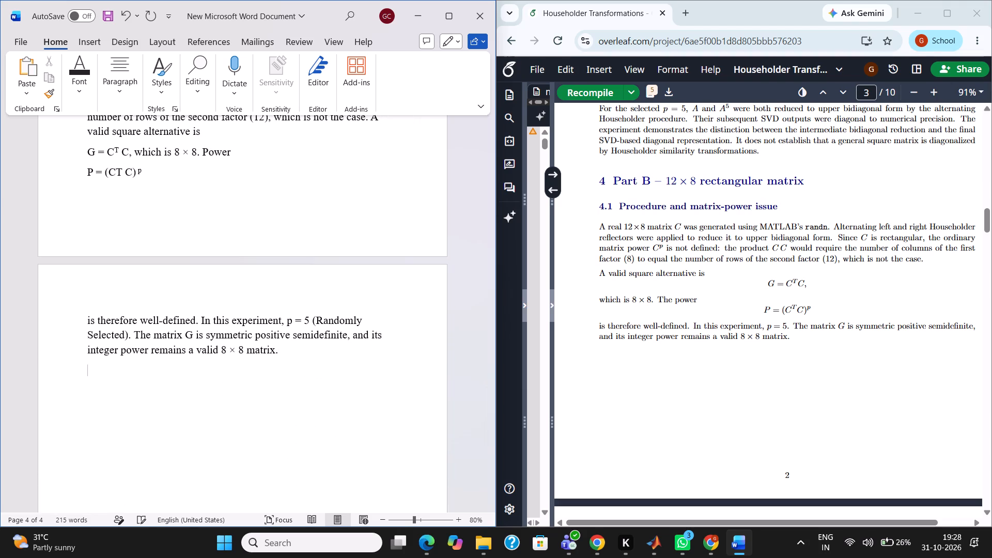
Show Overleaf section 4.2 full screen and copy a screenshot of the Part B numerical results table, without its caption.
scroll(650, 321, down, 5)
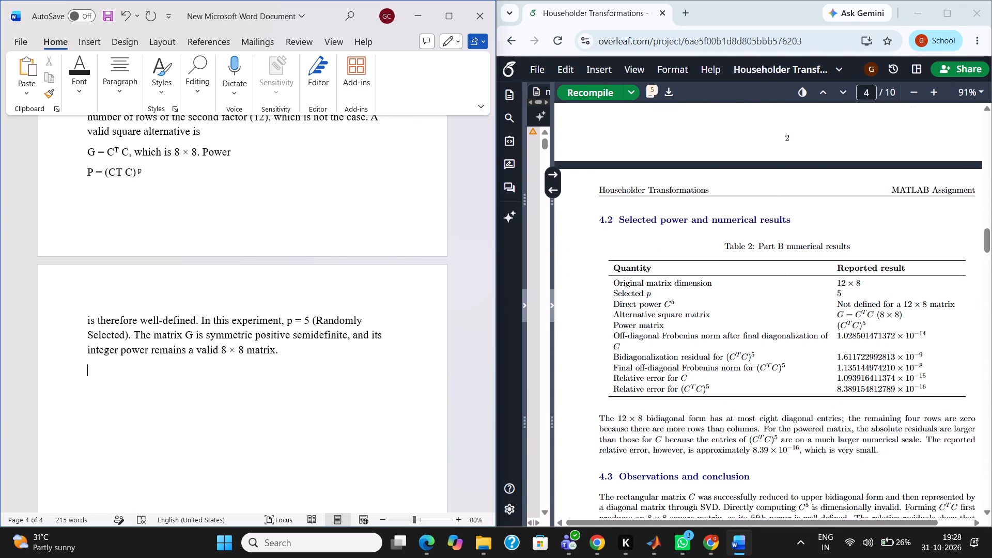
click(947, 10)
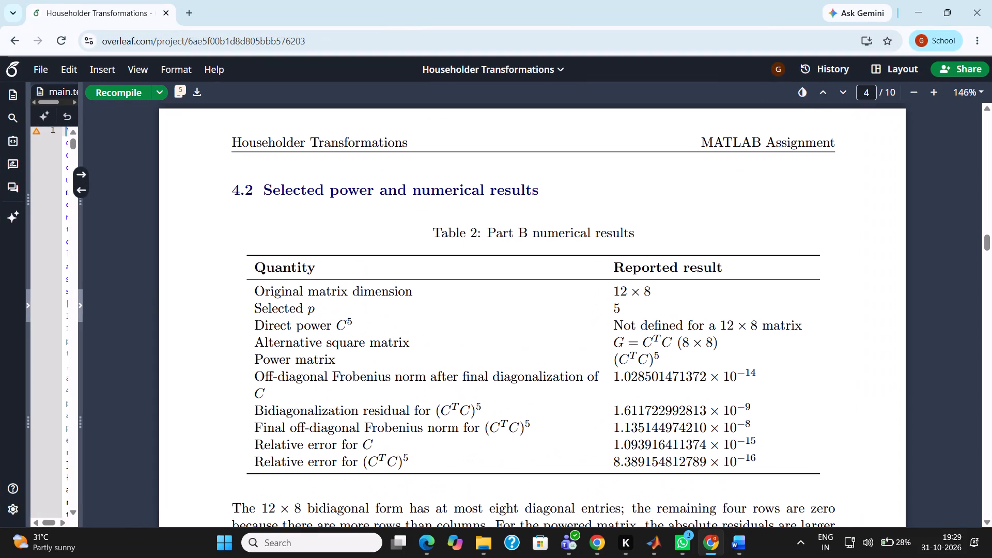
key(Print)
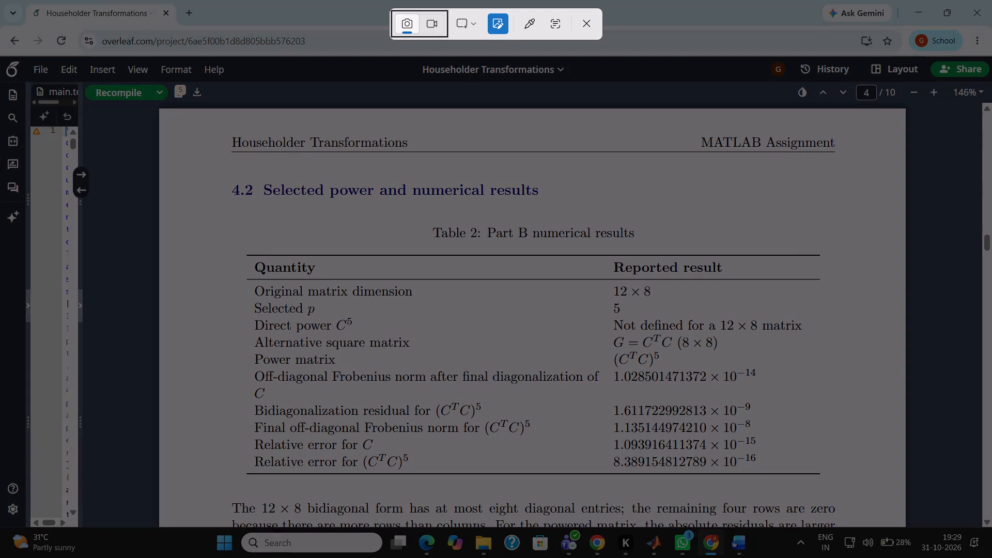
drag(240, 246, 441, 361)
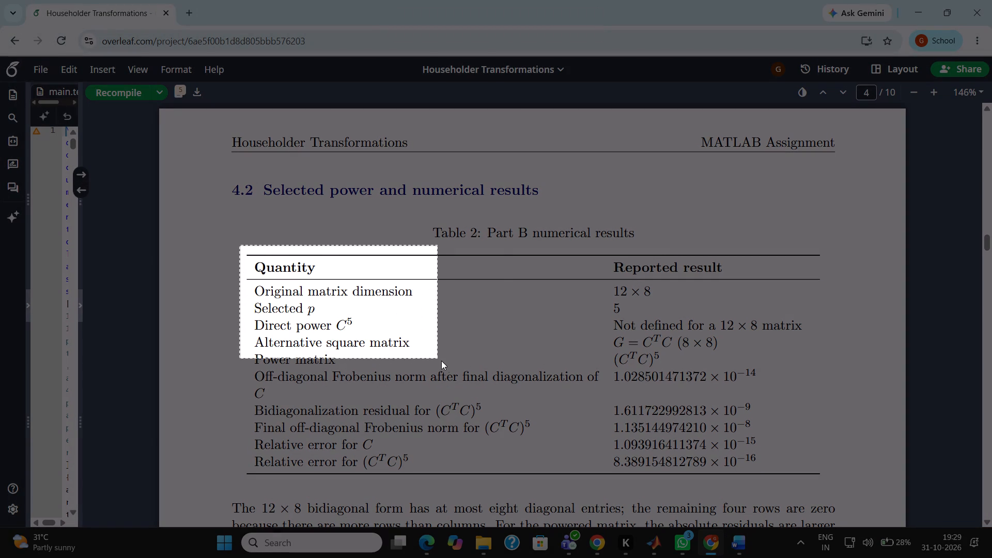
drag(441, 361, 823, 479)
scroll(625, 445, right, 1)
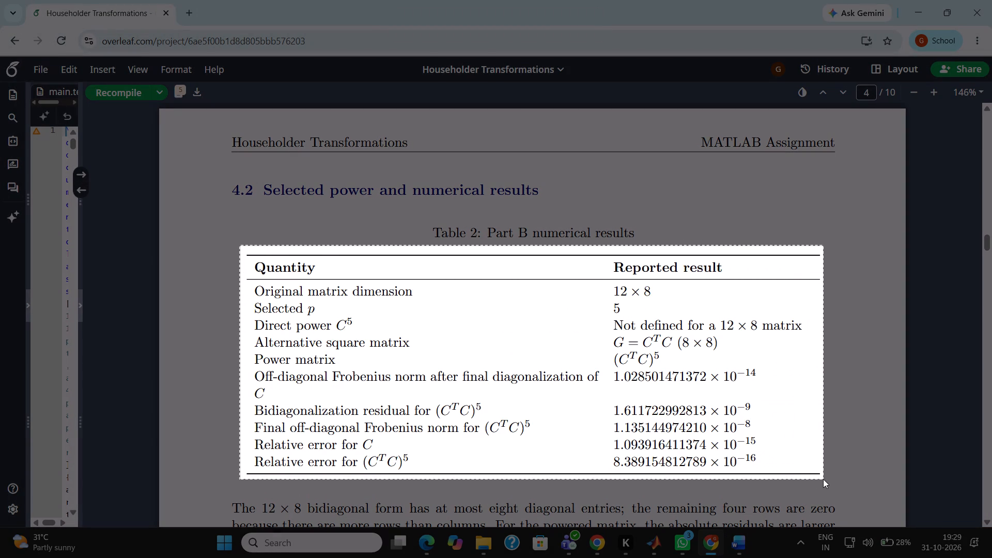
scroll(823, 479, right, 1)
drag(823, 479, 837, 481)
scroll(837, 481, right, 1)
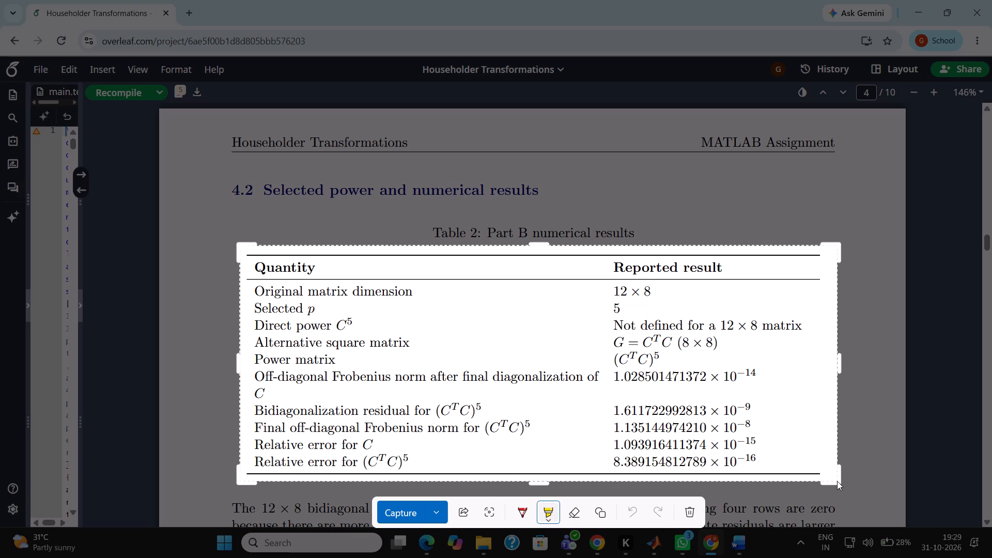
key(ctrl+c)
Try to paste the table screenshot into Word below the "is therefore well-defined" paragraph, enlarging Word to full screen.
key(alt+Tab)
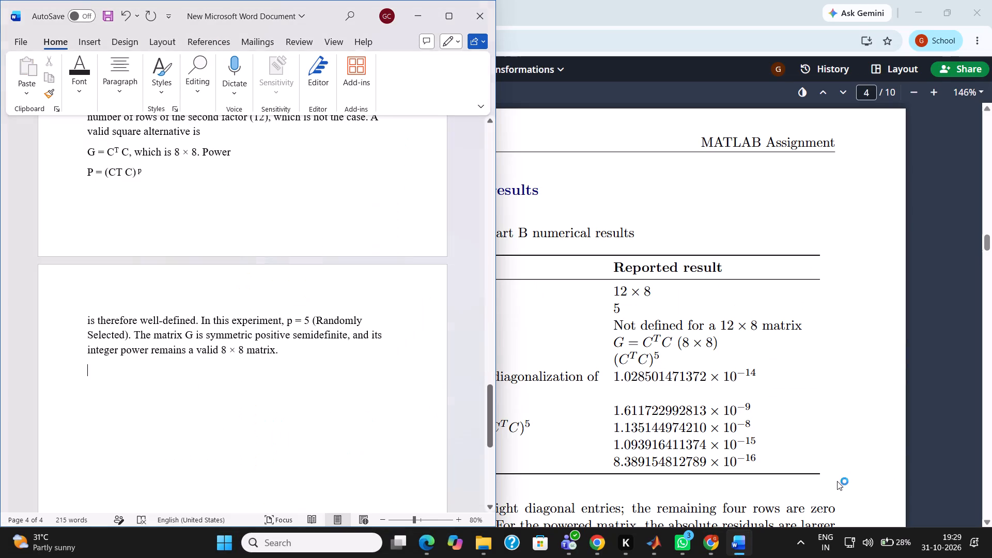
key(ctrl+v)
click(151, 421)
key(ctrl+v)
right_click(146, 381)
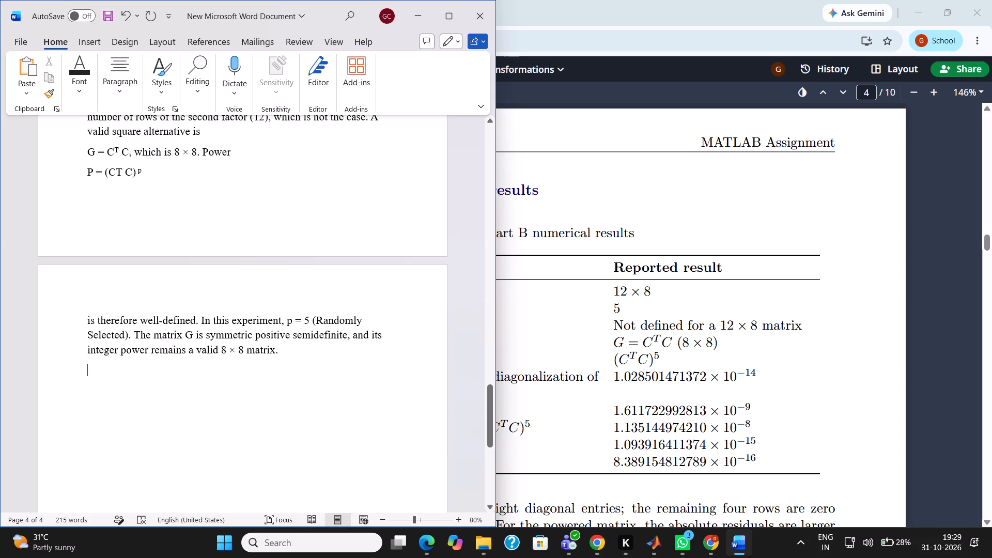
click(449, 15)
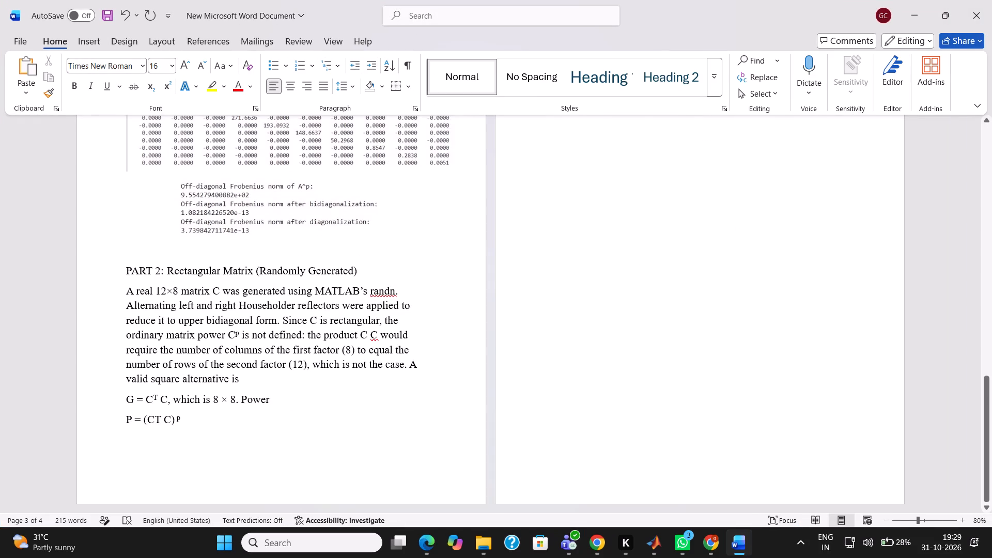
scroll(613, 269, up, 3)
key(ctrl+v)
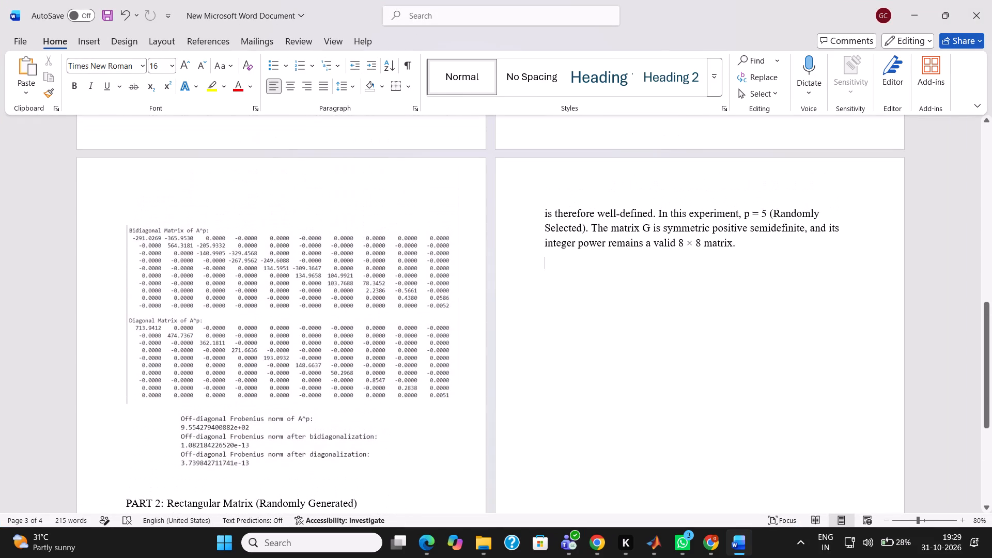
Recapture the Part B numerical results table from Overleaf as a screenshot and paste it below Word's "is therefore well-defined" paragraph.
key(alt+Tab)
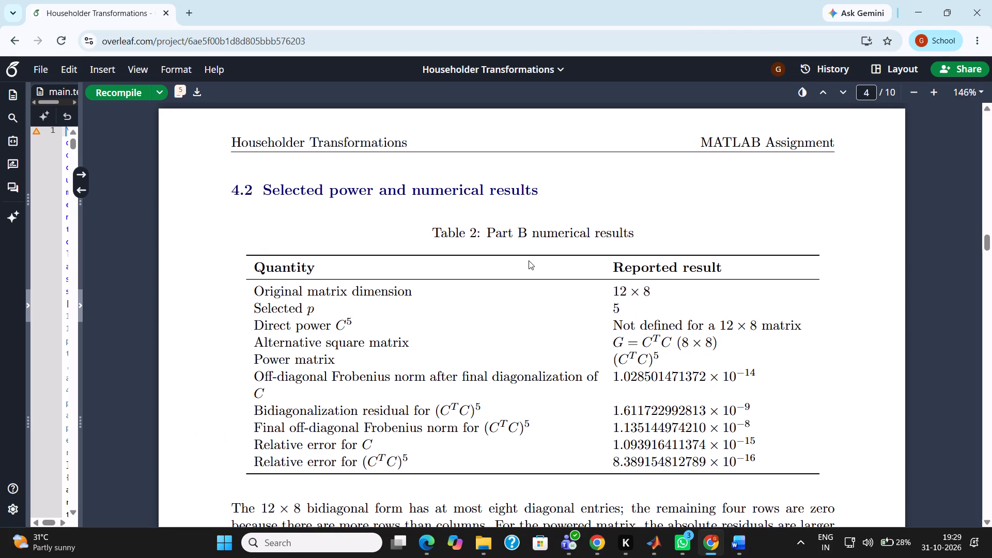
key(Print)
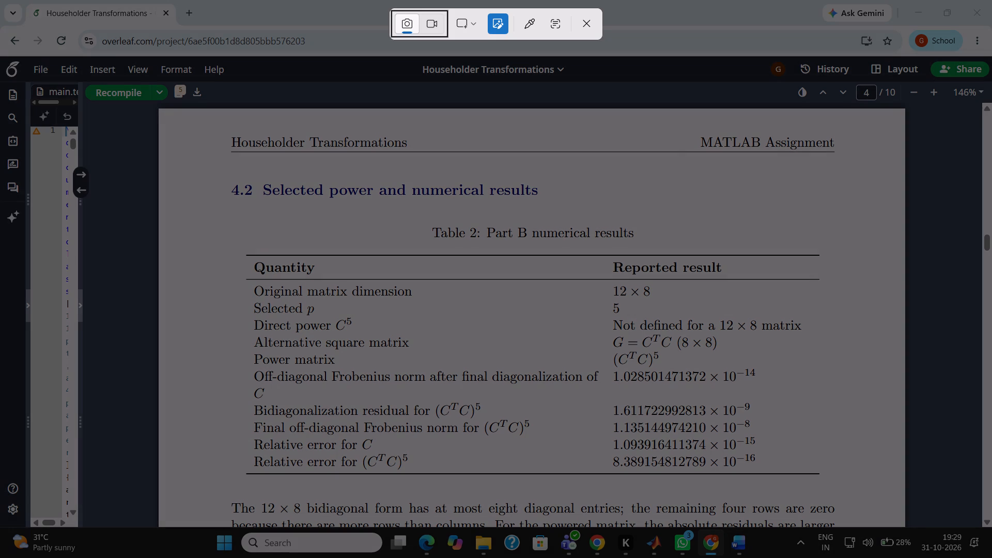
drag(242, 251, 816, 479)
scroll(639, 439, right, 1)
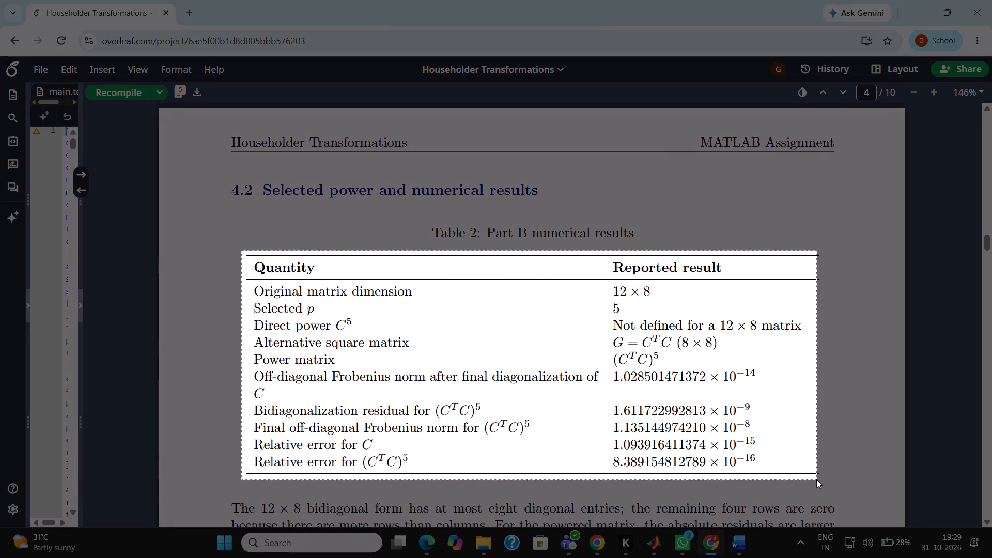
scroll(816, 479, right, 1)
drag(816, 479, 826, 482)
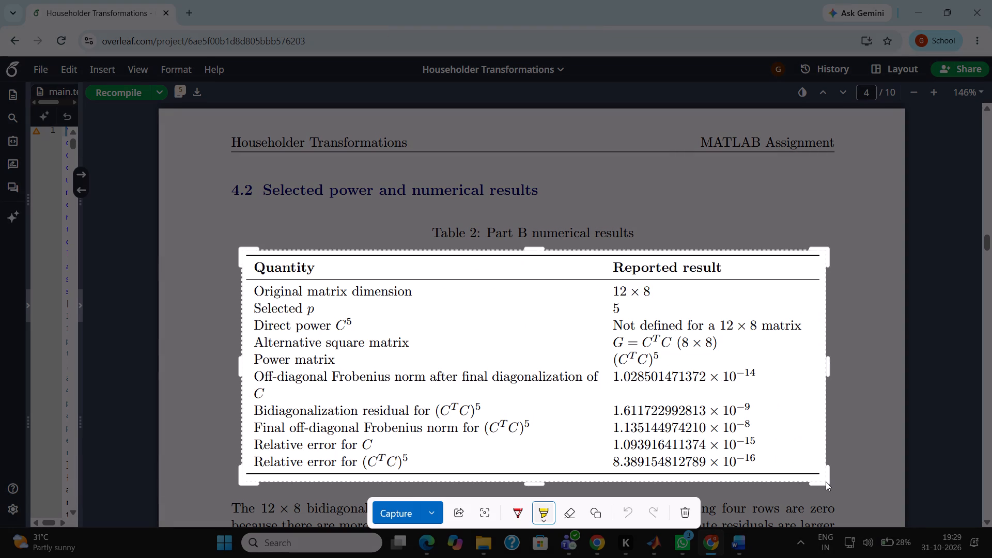
key(ctrl+c)
key(alt+Tab)
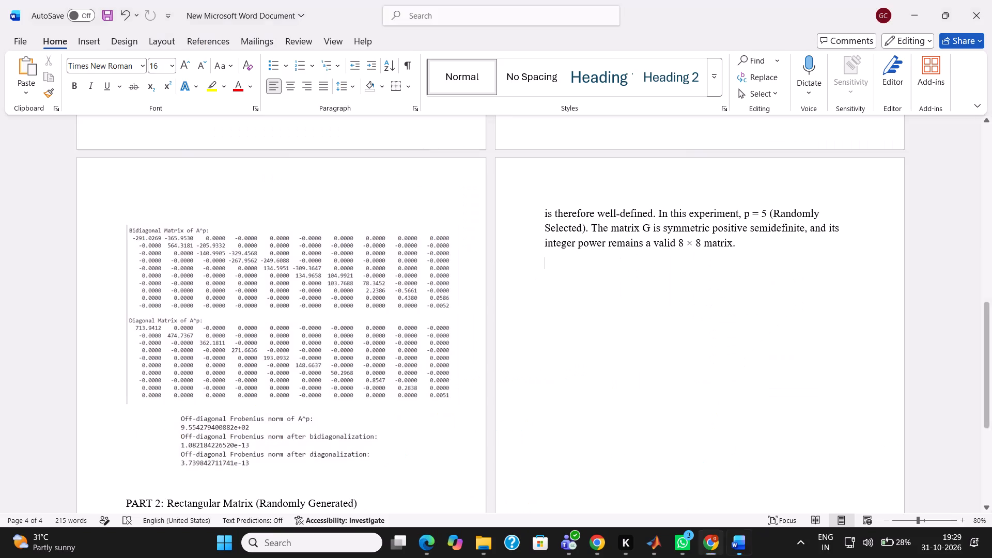
key(ctrl+v)
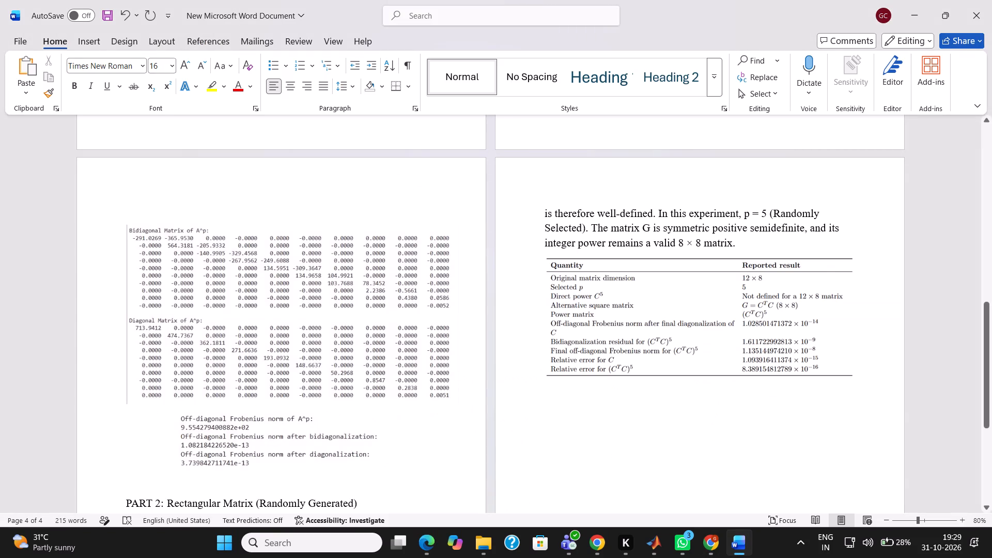
Add a line above the table image and paste the caption "Table 2: Part B numerical results" copied from Overleaf.
click(758, 244)
key(Return)
key(alt+Tab)
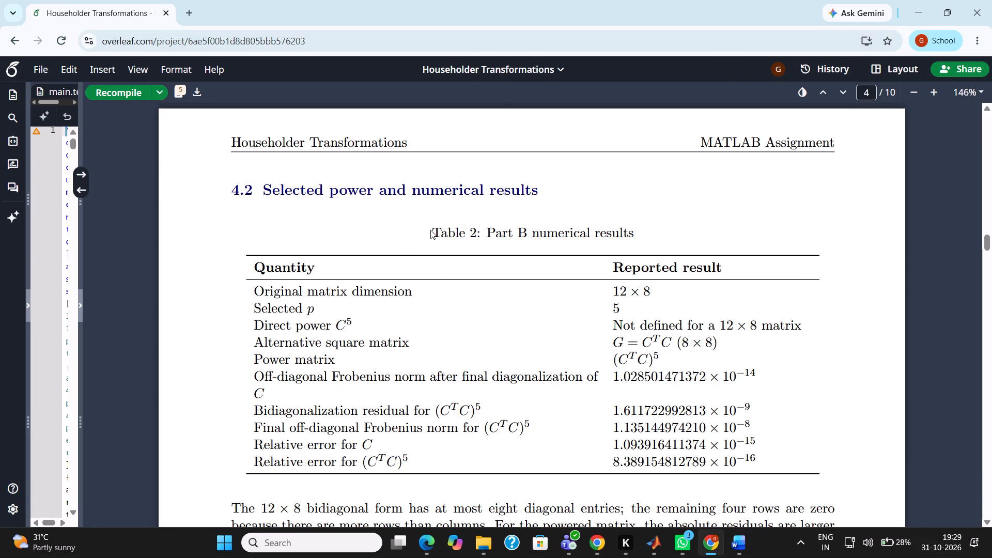
drag(430, 230, 637, 230)
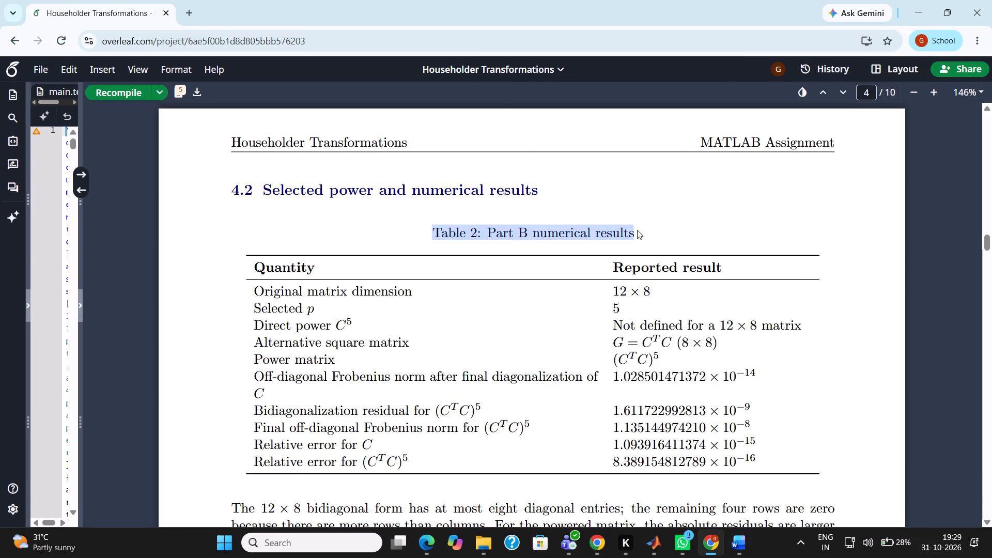
drag(637, 230, 640, 230)
key(ctrl+c)
key(alt+Tab)
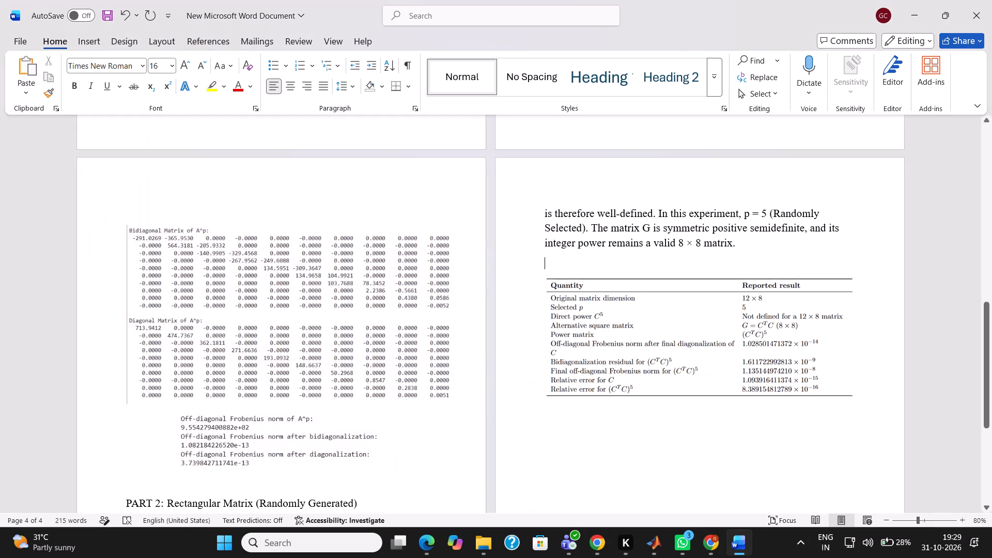
key(ctrl+v)
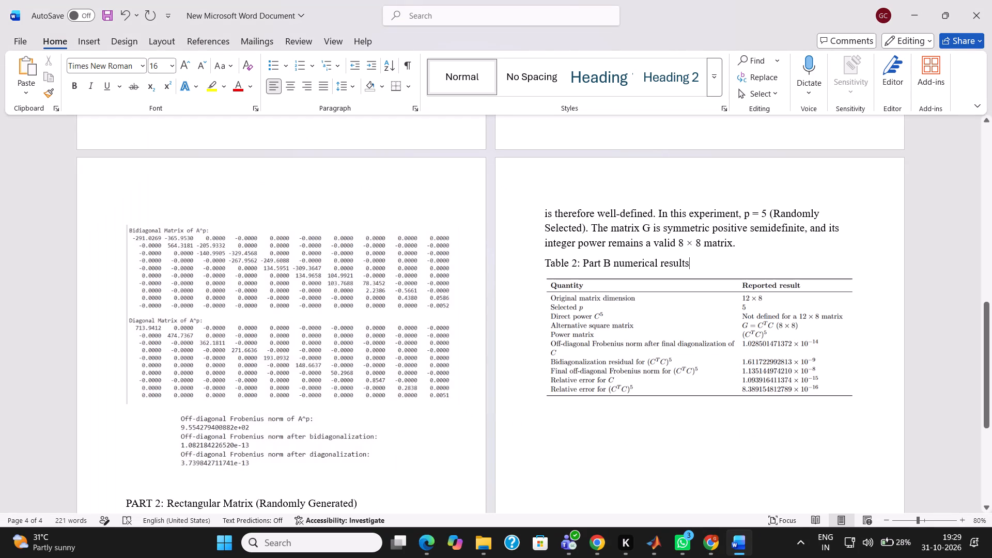
Center the Table 2 caption above the table image.
click(546, 265)
drag(546, 265, 640, 265)
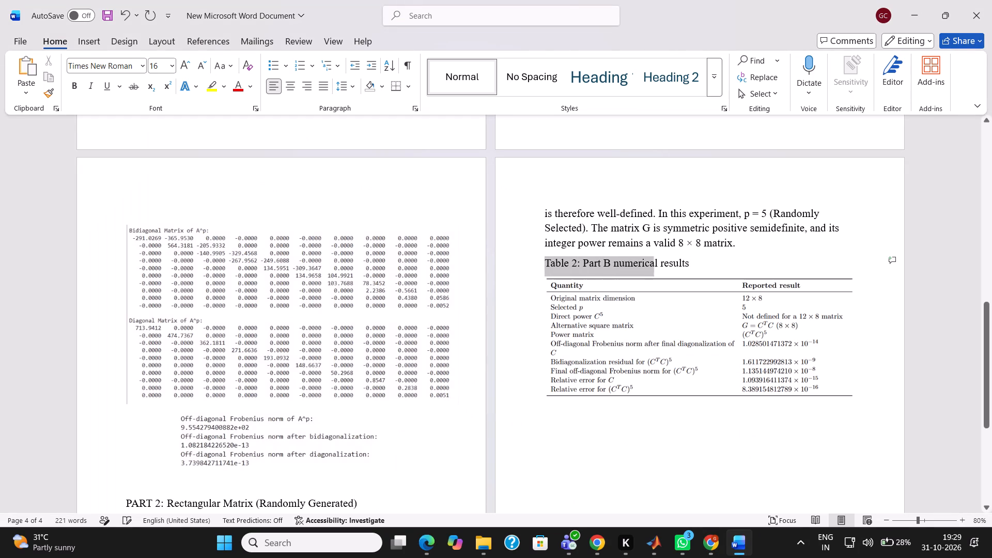
drag(640, 265, 673, 264)
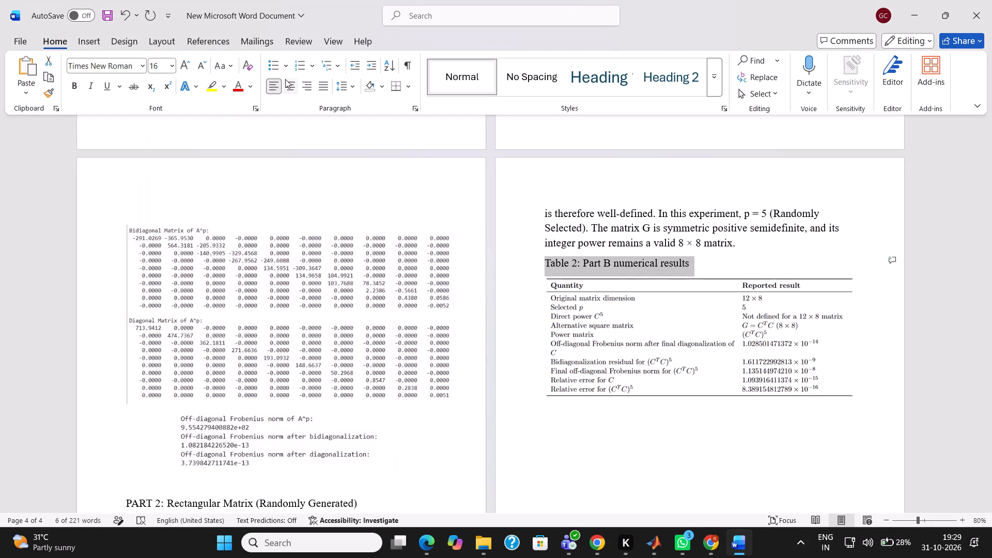
click(286, 80)
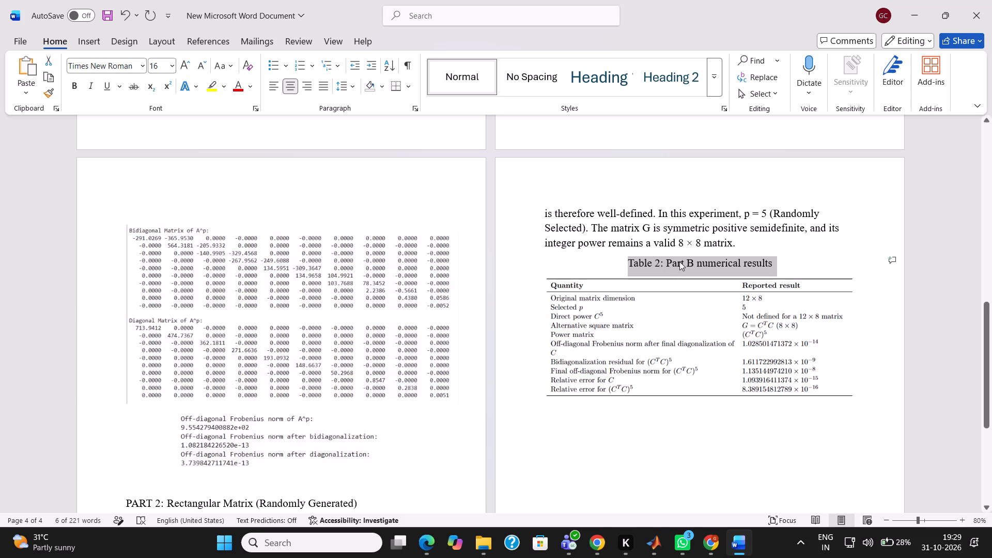
Change "Part B" to "Part 2" in the Table 2 caption.
click(683, 260)
key(Right)
key(Right)
key(BackSpace)
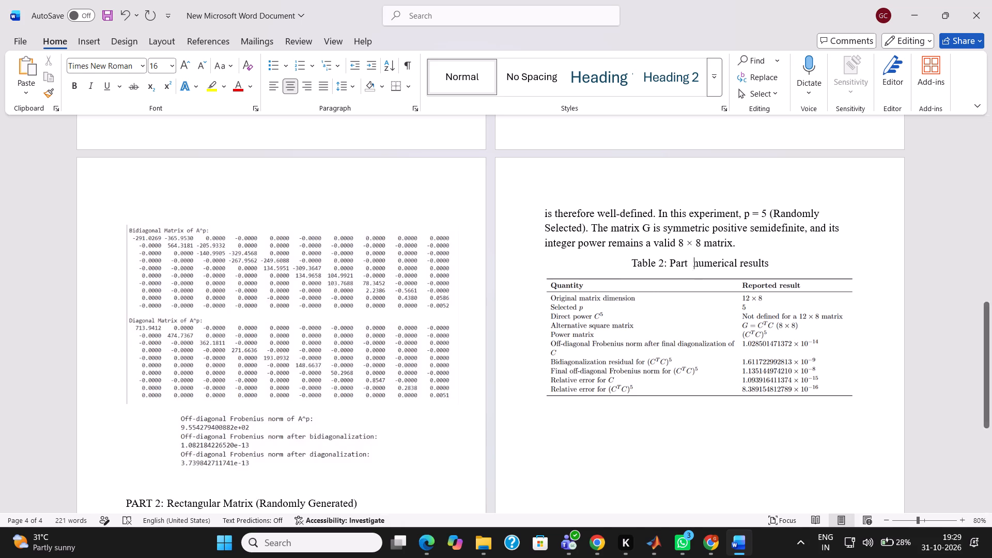
key(2)
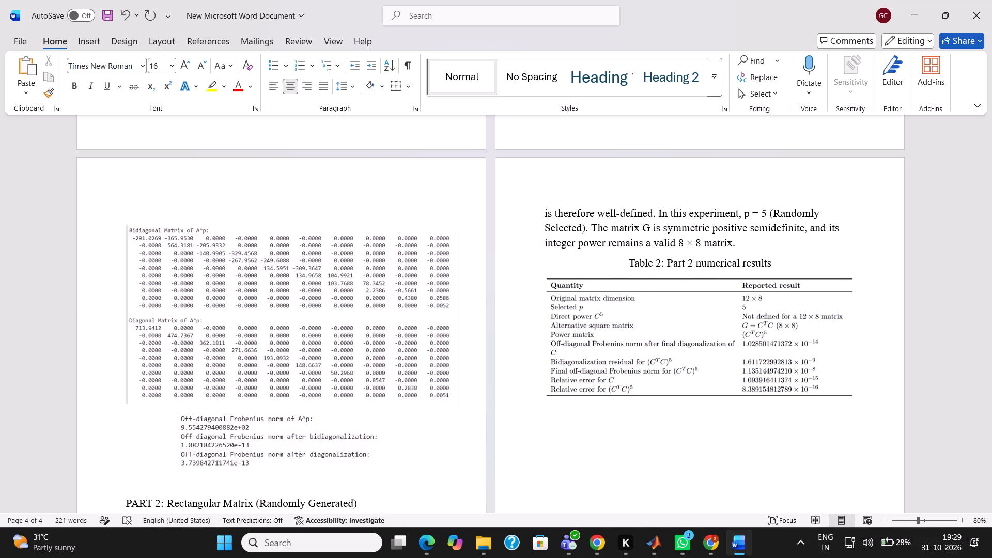
Insert a blank line between the paragraph ending "valid 8 × 8 matrix." and the Table 2 caption.
click(739, 248)
key(Return)
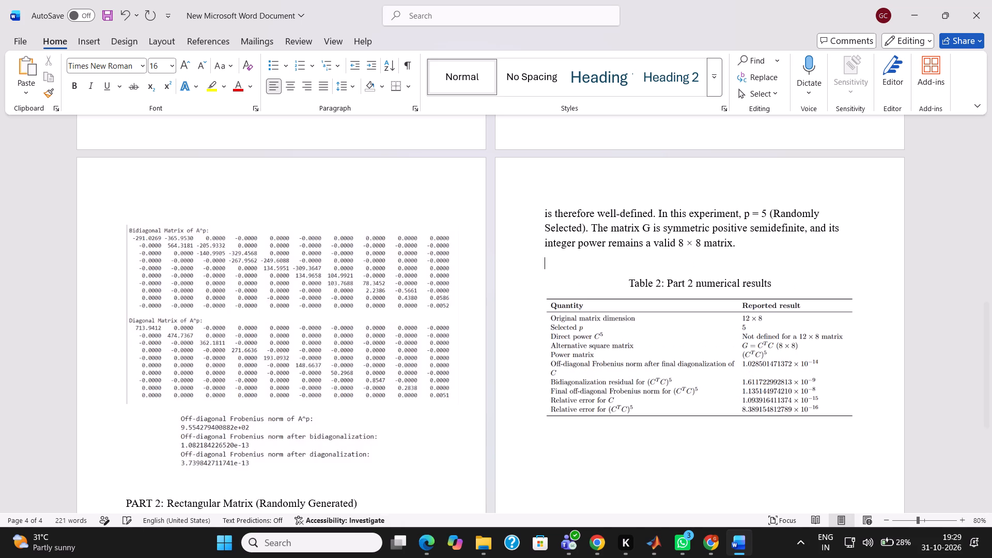
scroll(738, 458, down, 1)
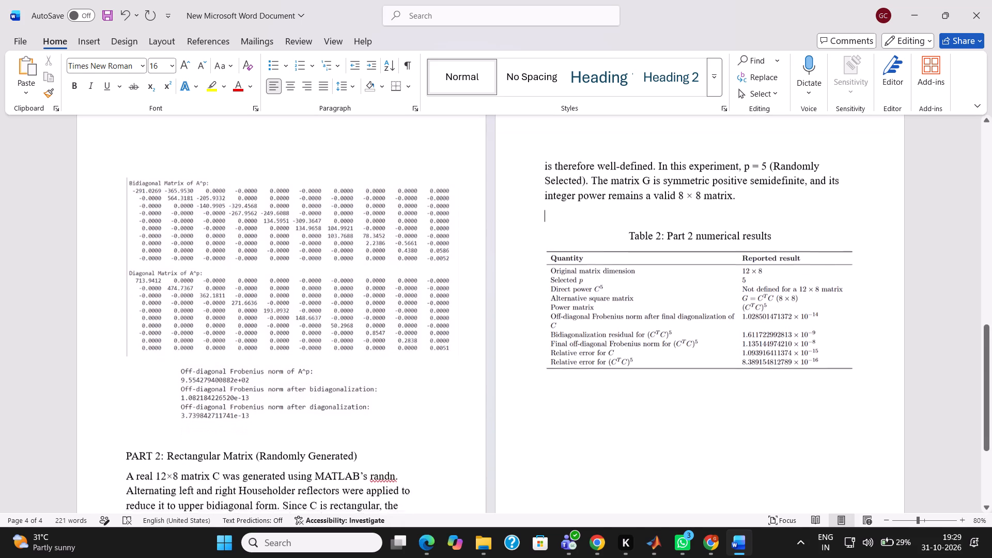
Add a blank line directly below the Table 2 image.
scroll(738, 458, down, 1)
click(861, 336)
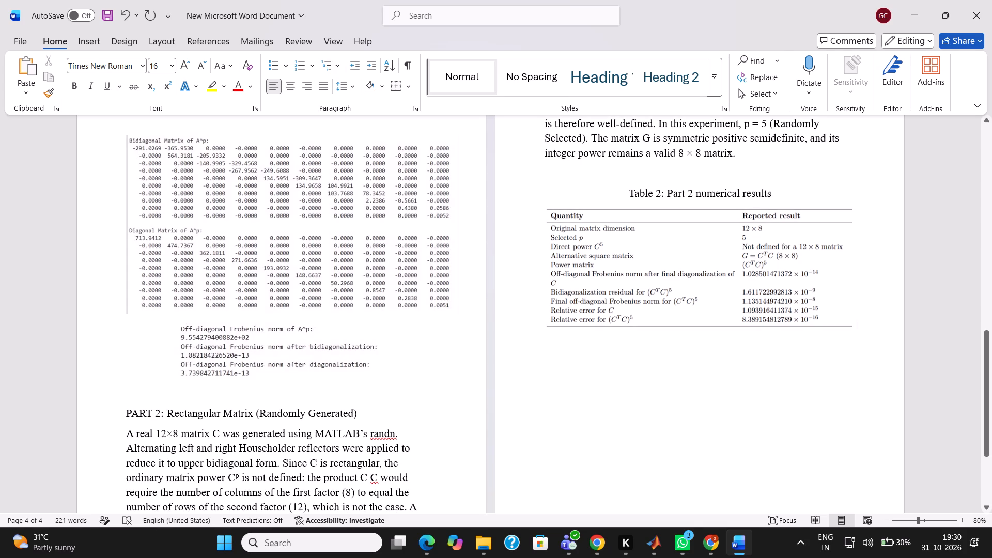
key(Return)
Copy the heading "Command Window Output for Part 1:" and paste it on a centered line below the Table 2 image.
scroll(314, 321, up, 3)
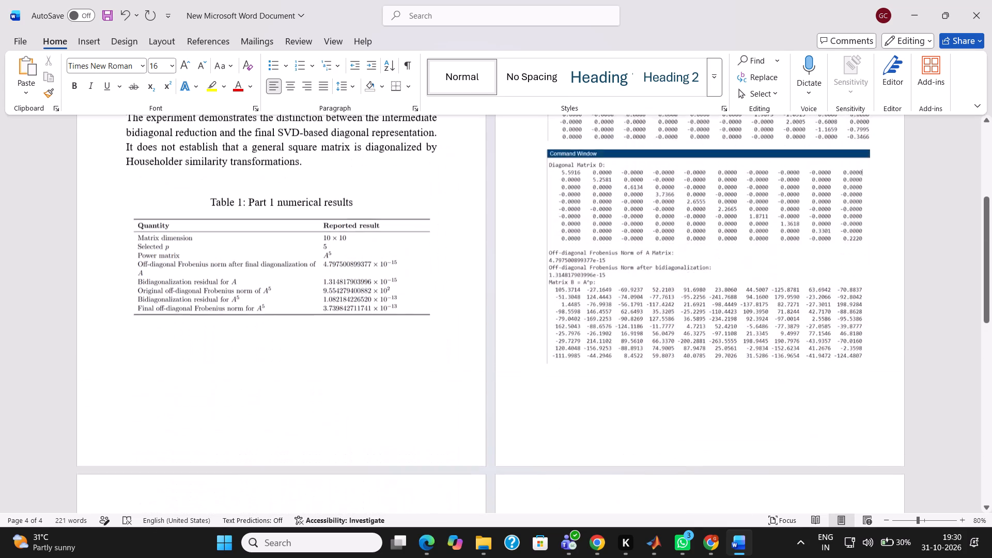
scroll(314, 321, up, 2)
scroll(296, 287, down, 1)
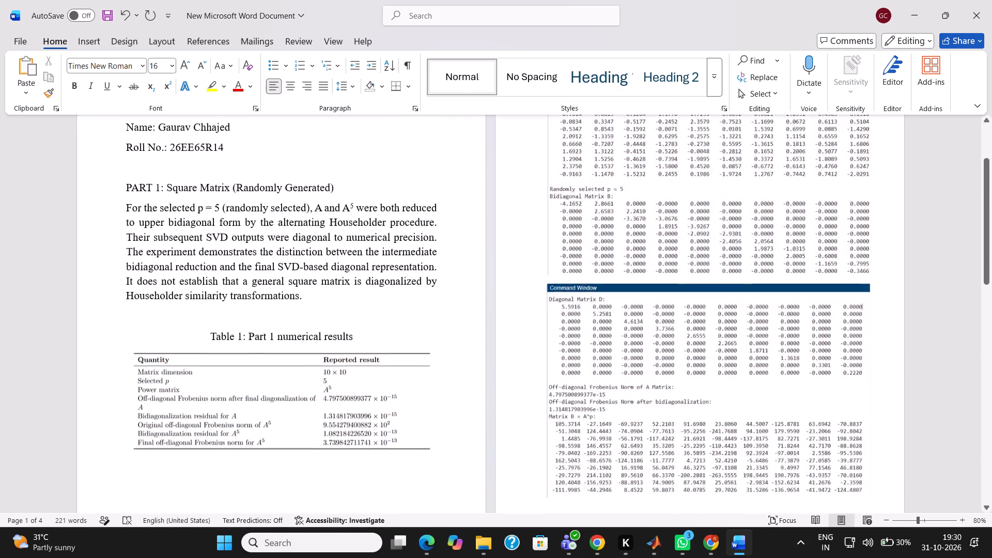
scroll(296, 287, up, 2)
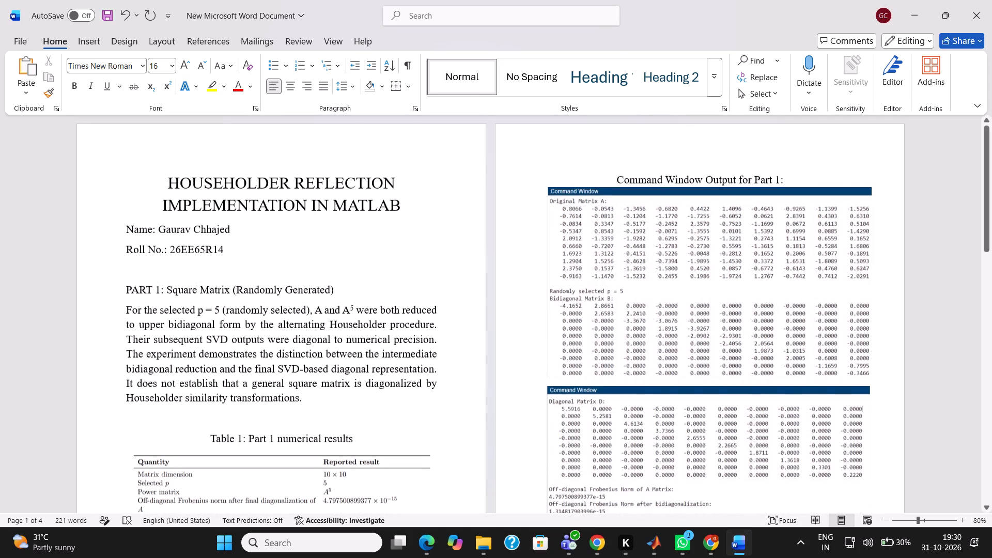
drag(616, 177, 784, 179)
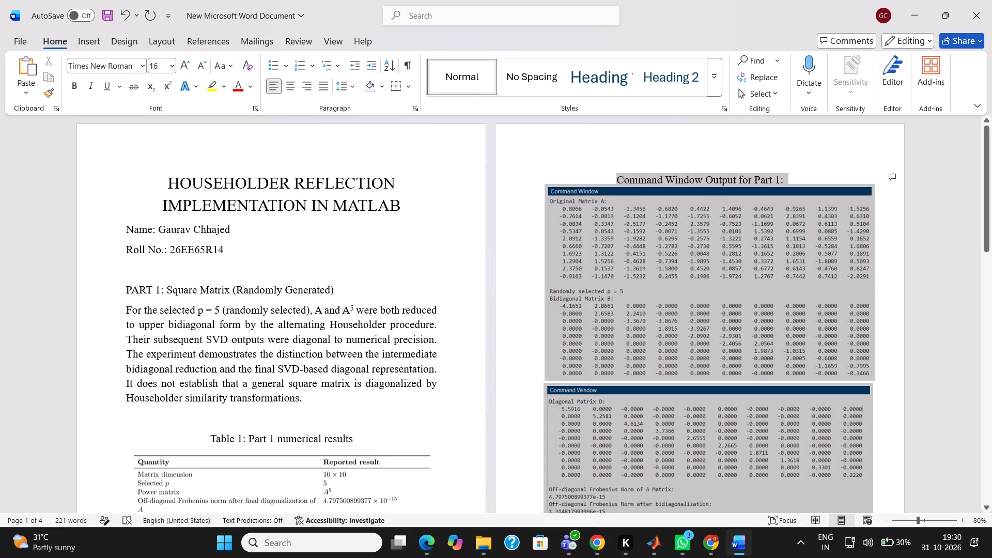
drag(784, 179, 780, 176)
key(shift+Right)
key(shift+Left)
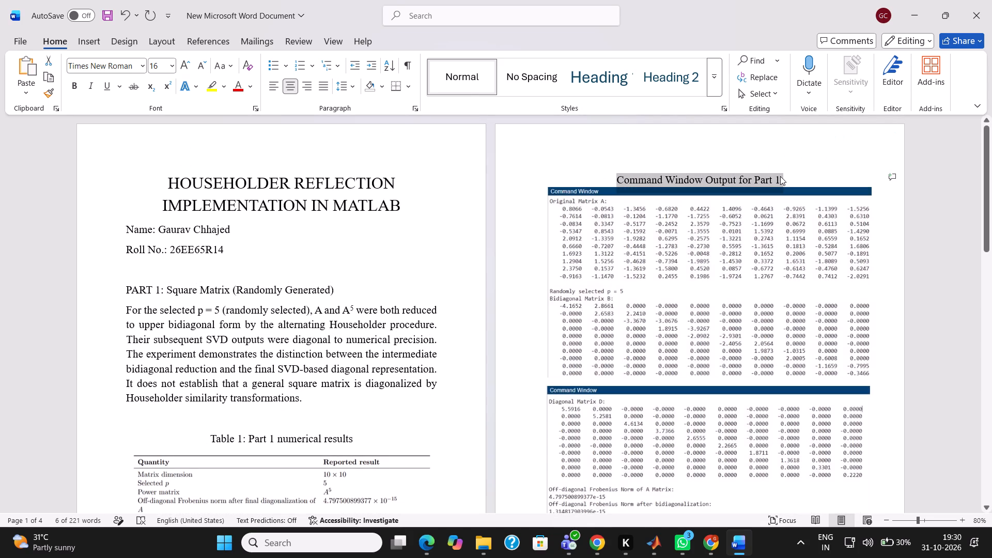
key(ctrl+c)
scroll(780, 176, down, 9)
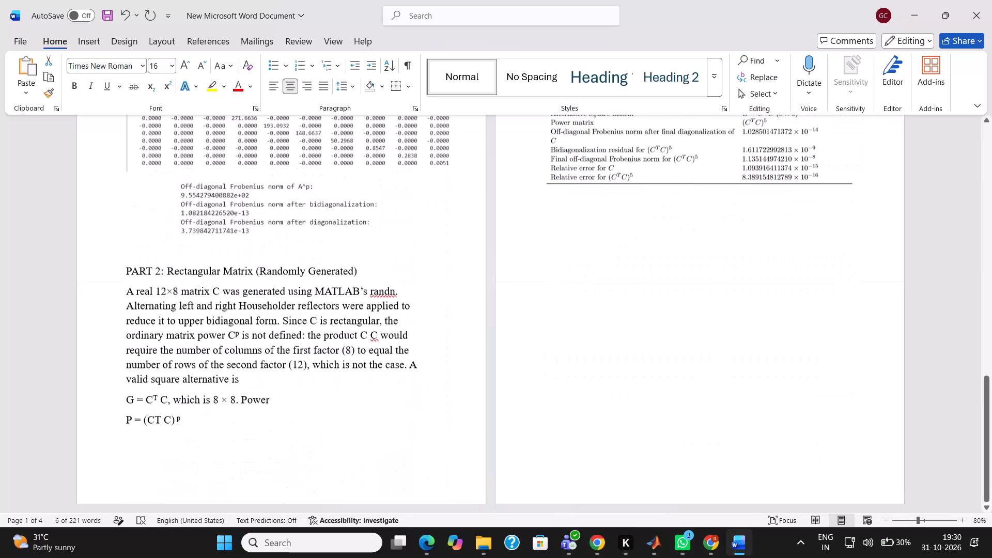
click(745, 221)
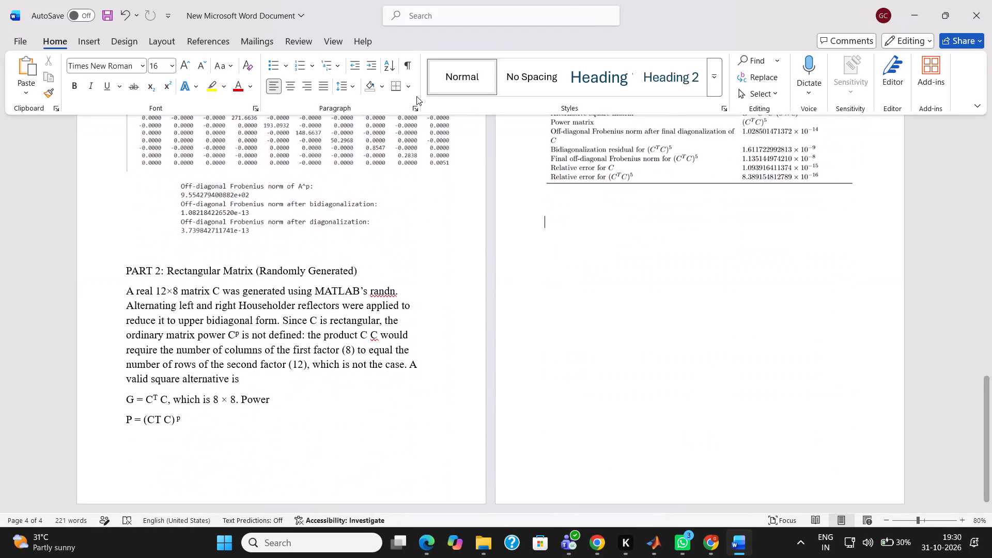
click(292, 88)
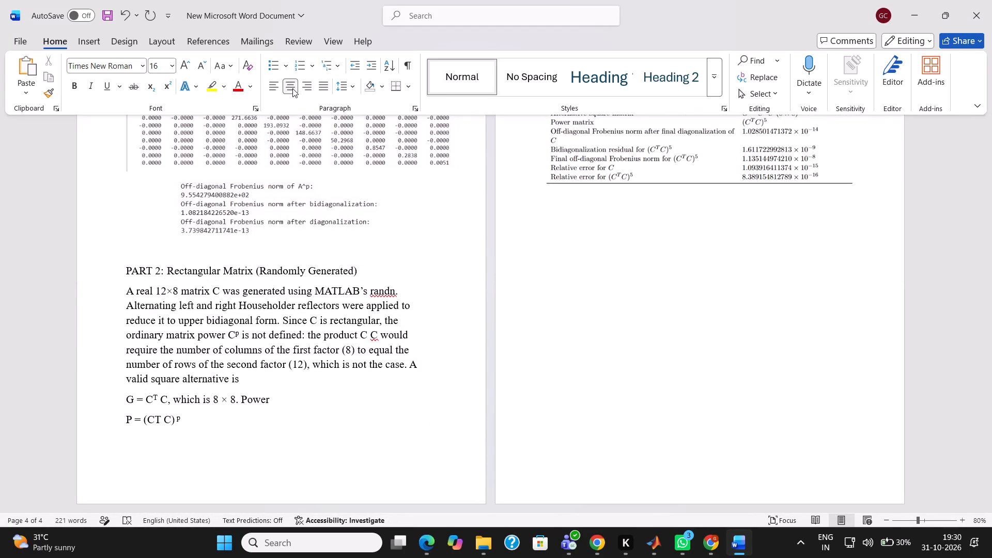
key(ctrl+v)
Change the pasted heading to "Command Window Output for Part 2:" and start a new line beneath it.
key(Left)
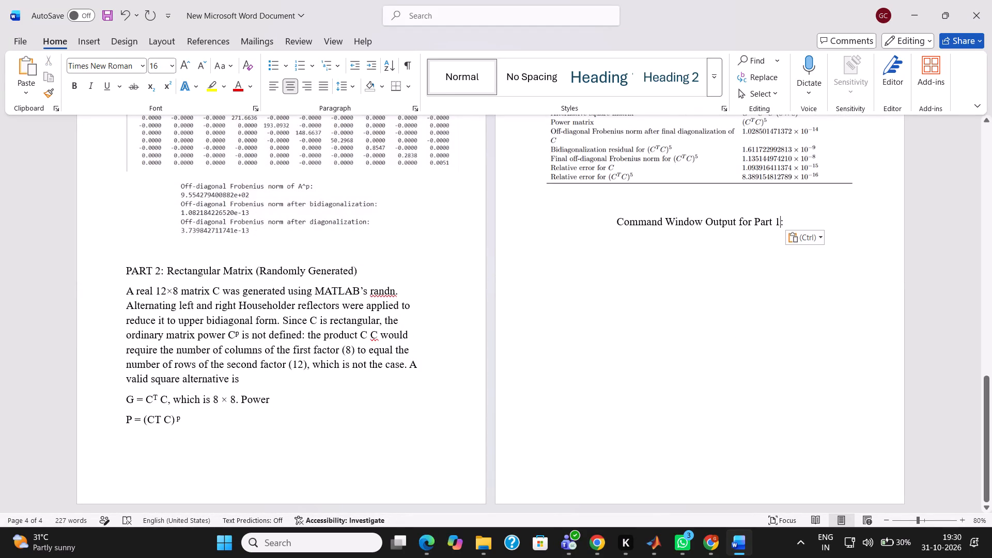
key(BackSpace)
key(2)
key(Right)
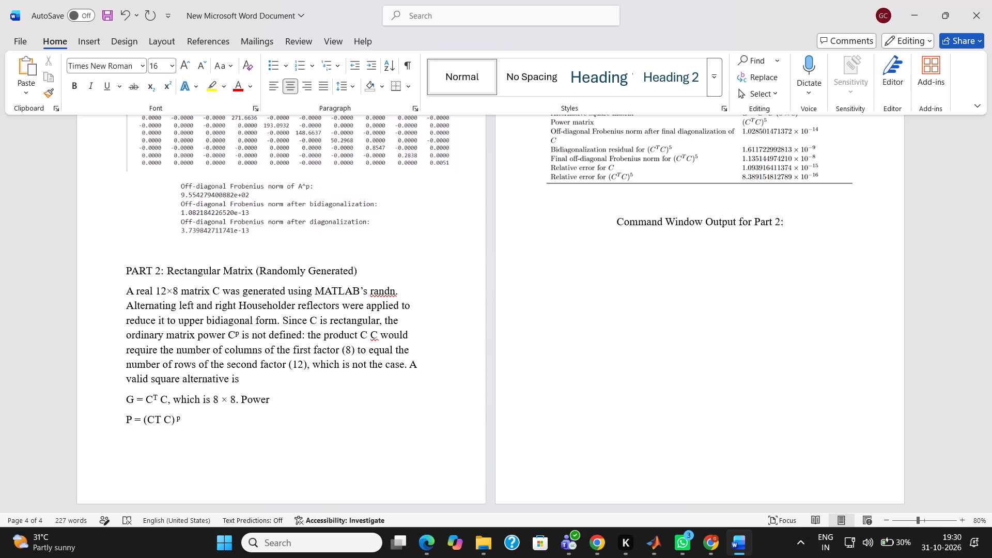
key(Return)
In Overleaf, copy the paragraph below Table 2, from "The 12 × 8 bidiagonal form" through "which is very small.".
key(alt+Tab)
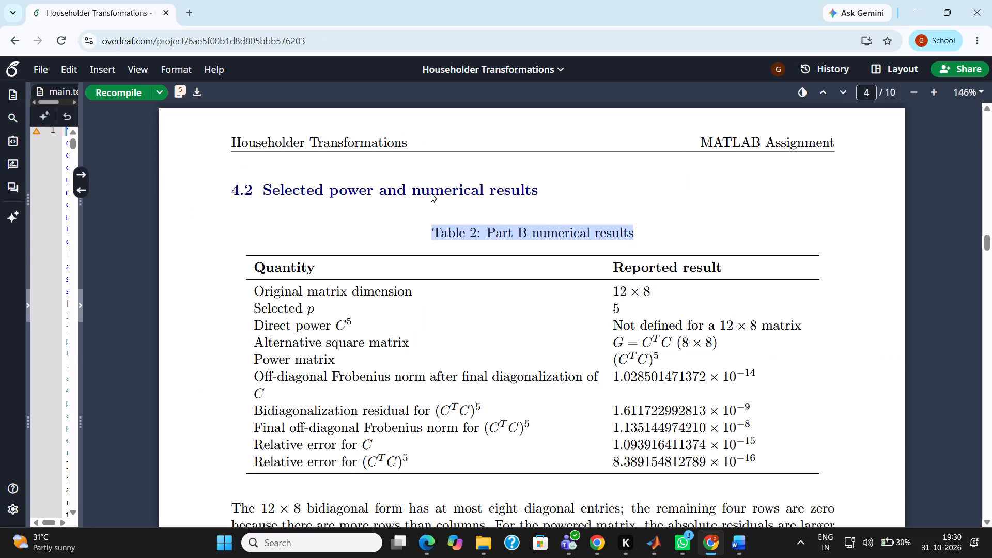
scroll(445, 271, down, 4)
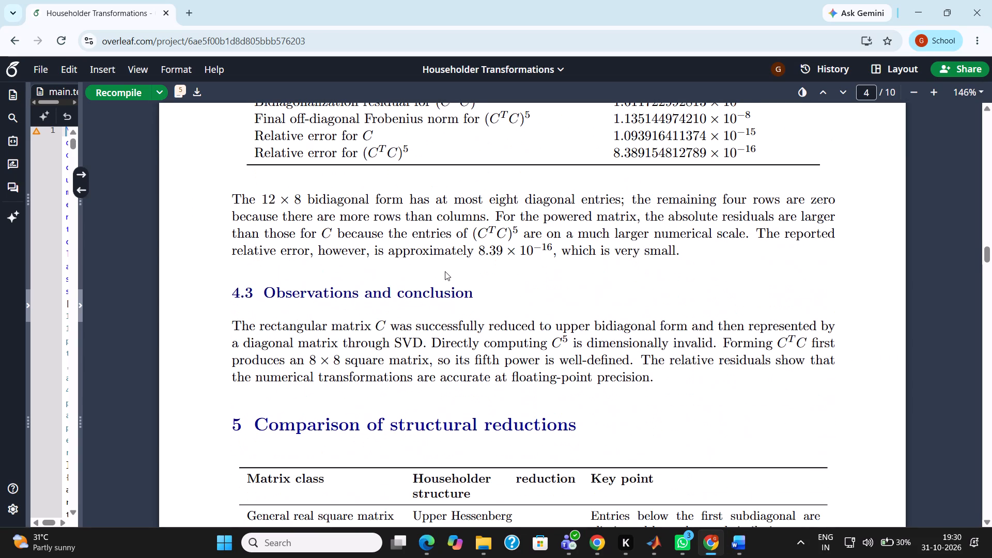
scroll(433, 213, up, 6)
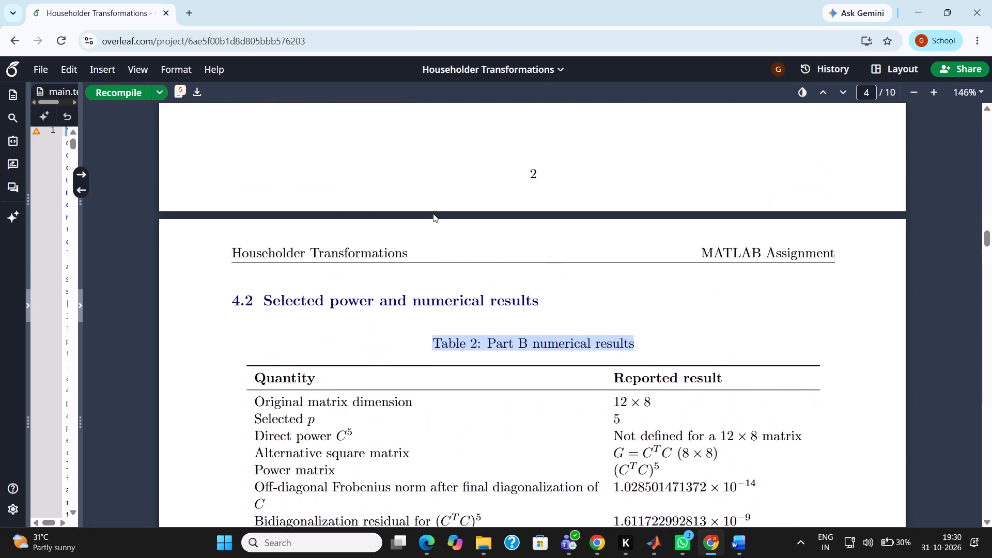
scroll(433, 213, up, 5)
scroll(433, 213, down, 6)
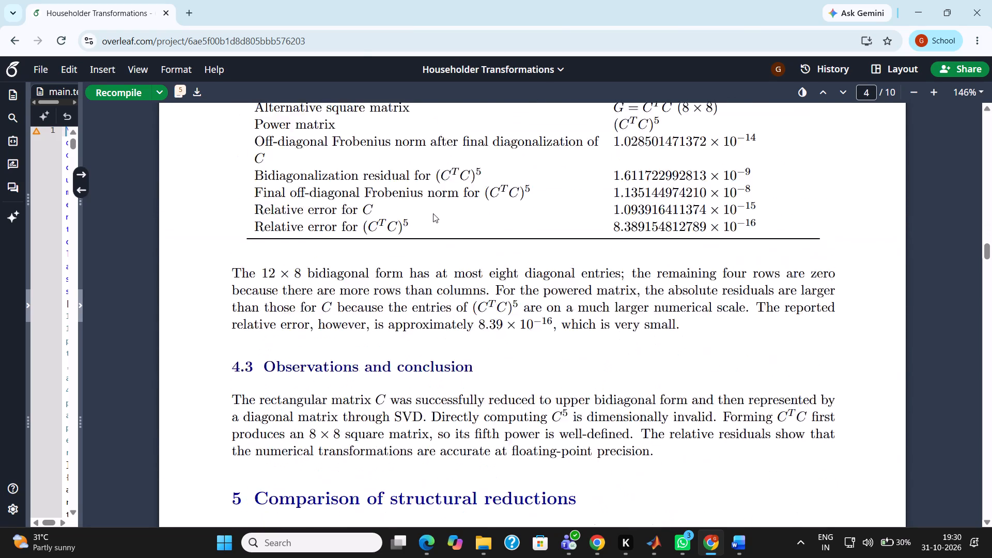
scroll(433, 213, down, 3)
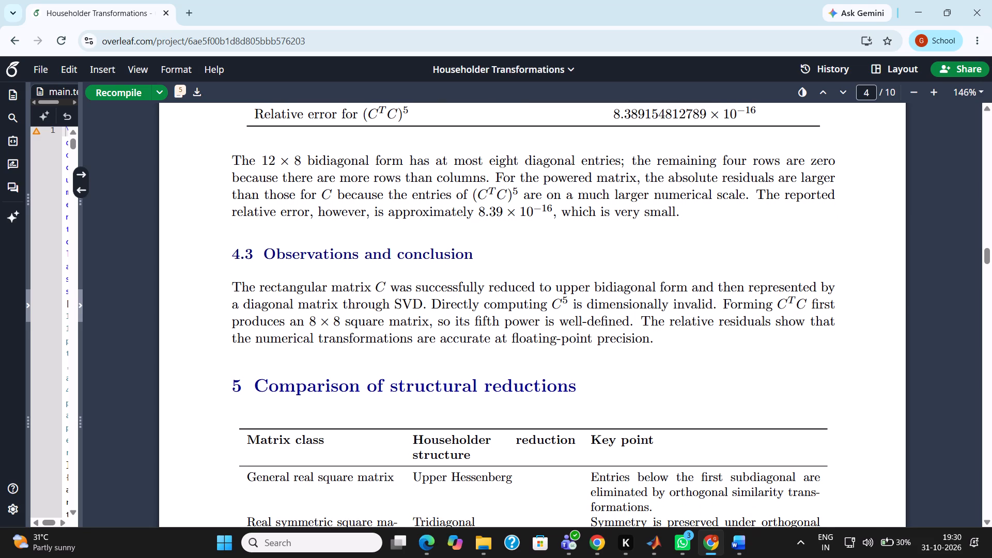
scroll(437, 187, down, 1)
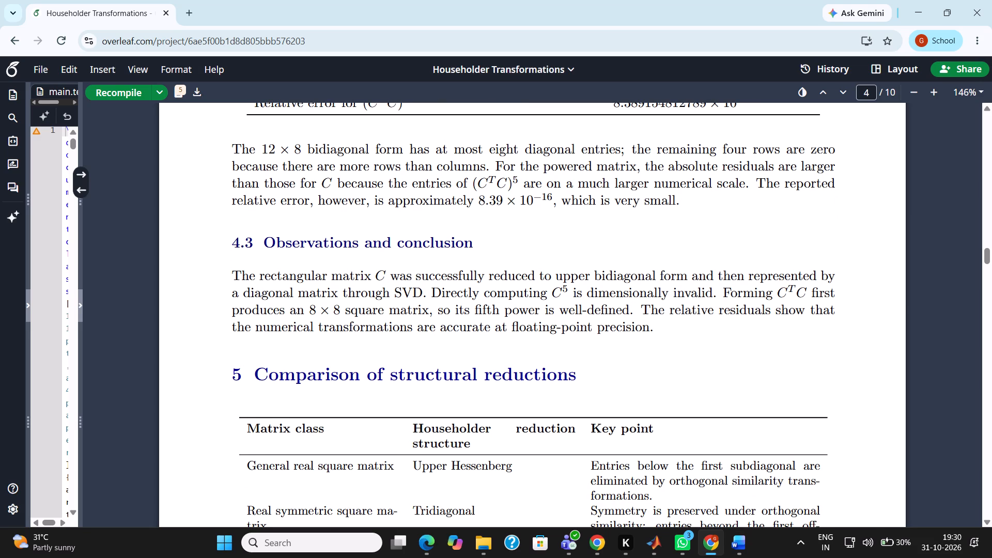
drag(229, 146, 350, 153)
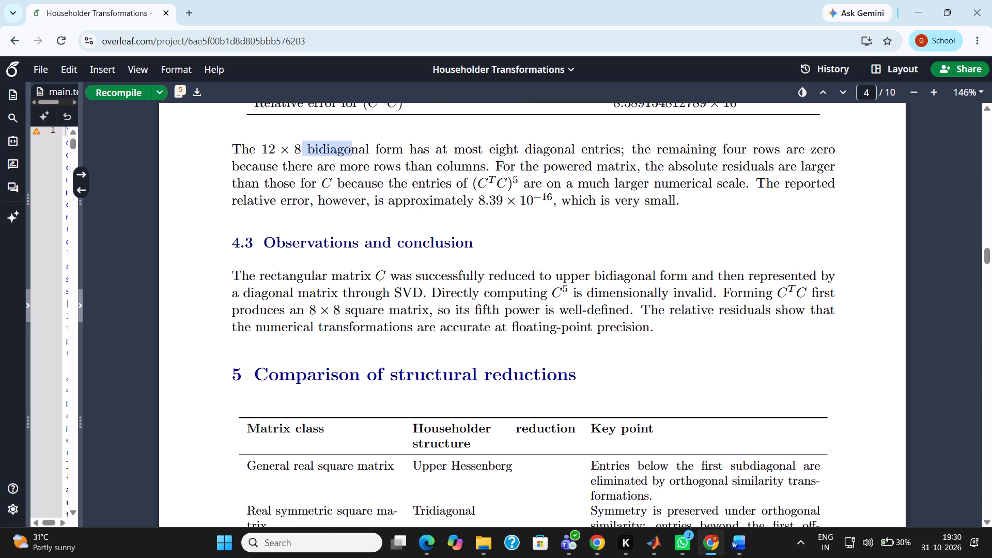
drag(234, 147, 453, 155)
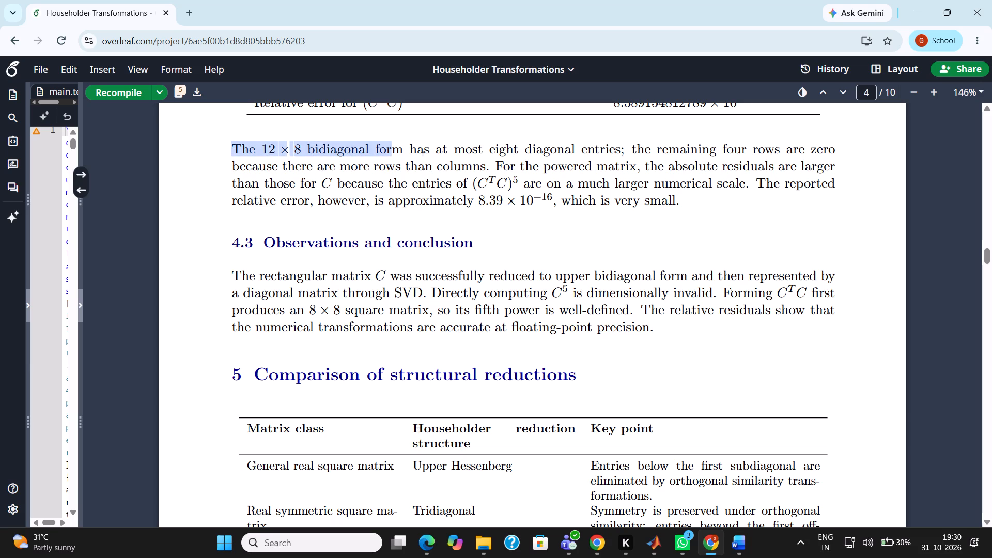
drag(453, 155, 684, 204)
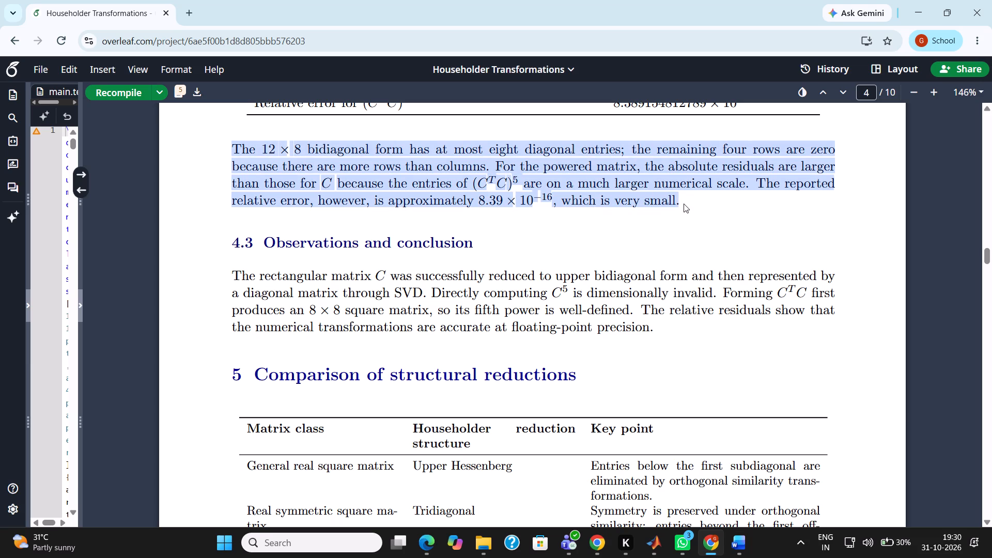
key(ctrl+c)
Return to Word and paste the copied paragraph on the blank line above the Table 2 caption.
key(alt+Tab)
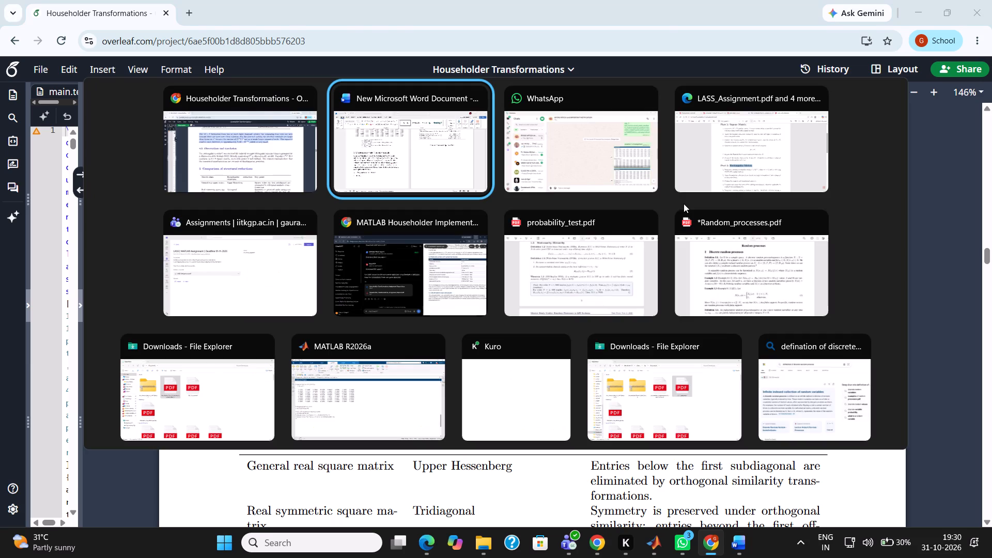
click(699, 205)
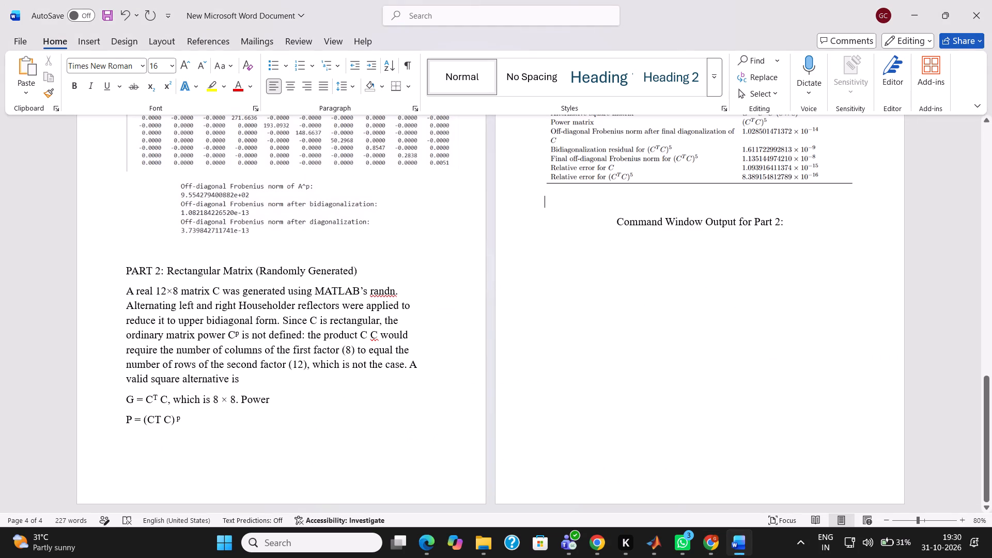
scroll(699, 205, up, 3)
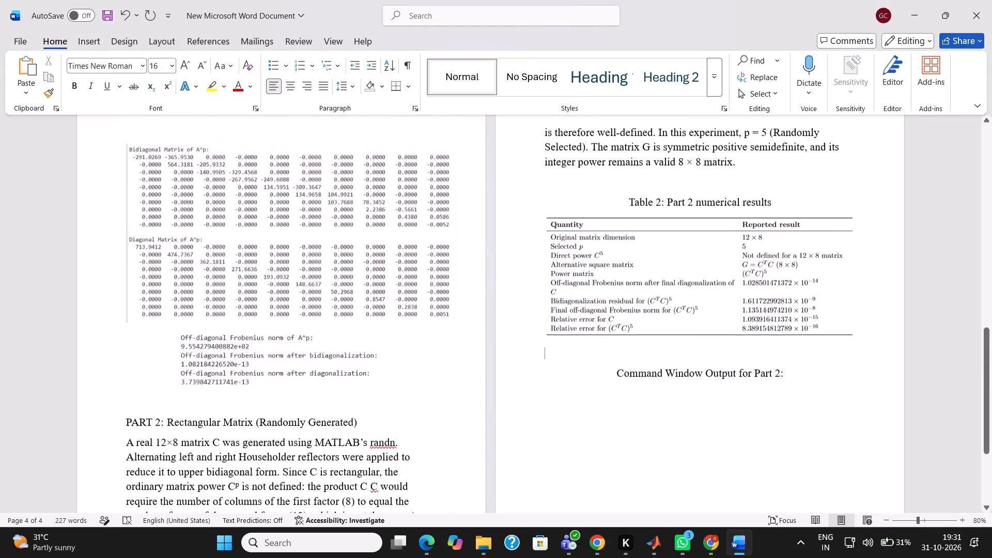
click(707, 181)
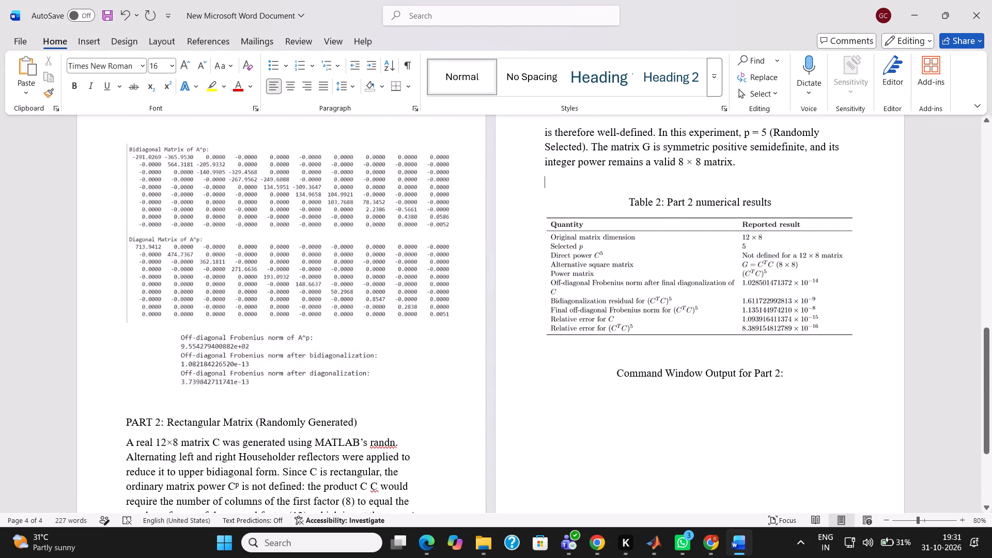
key(ctrl+v)
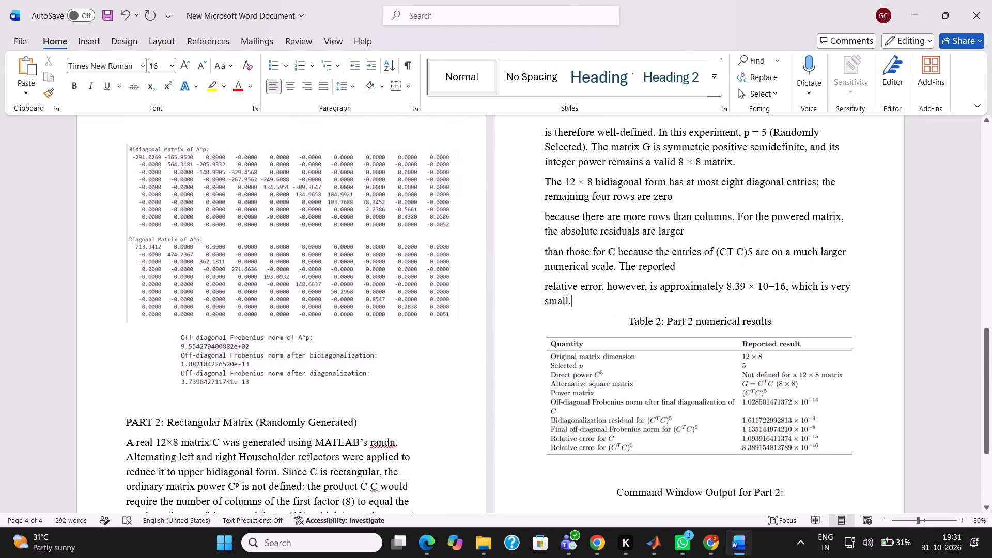
Join the broken lines of the pasted "The 12 × 8 bidiagonal form" text into one paragraph, with a space at each join.
click(547, 219)
key(BackSpace)
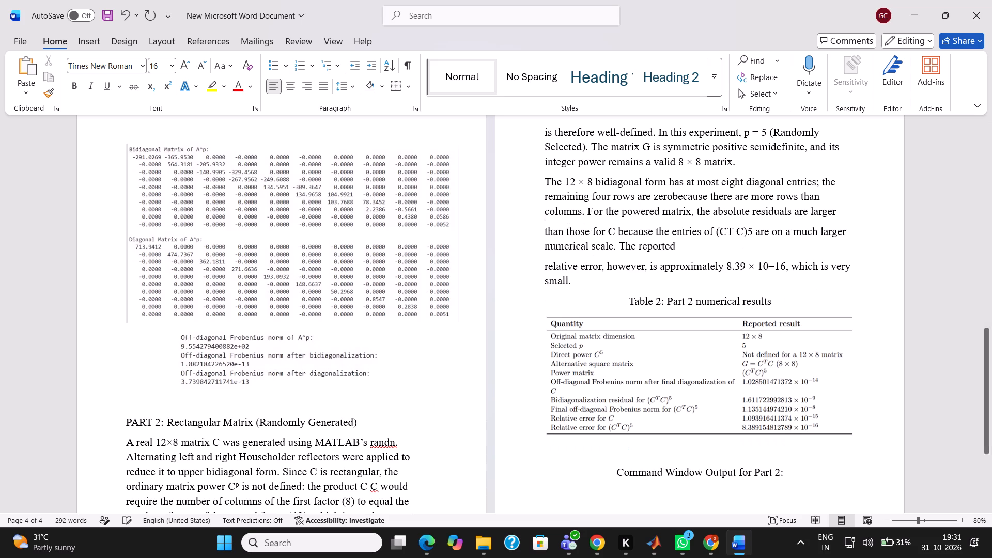
key(space)
key(Down)
key(Down)
key(Down)
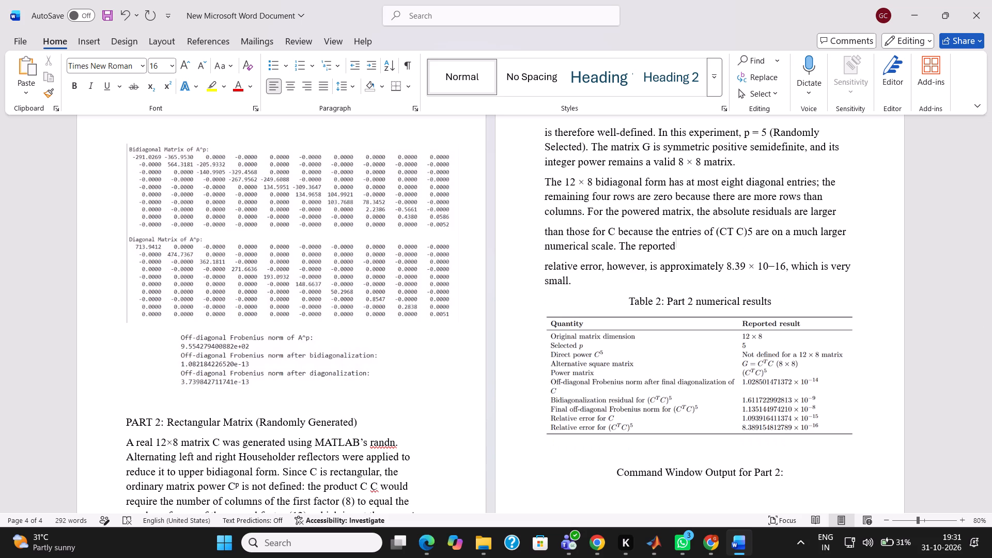
key(Delete)
key(space)
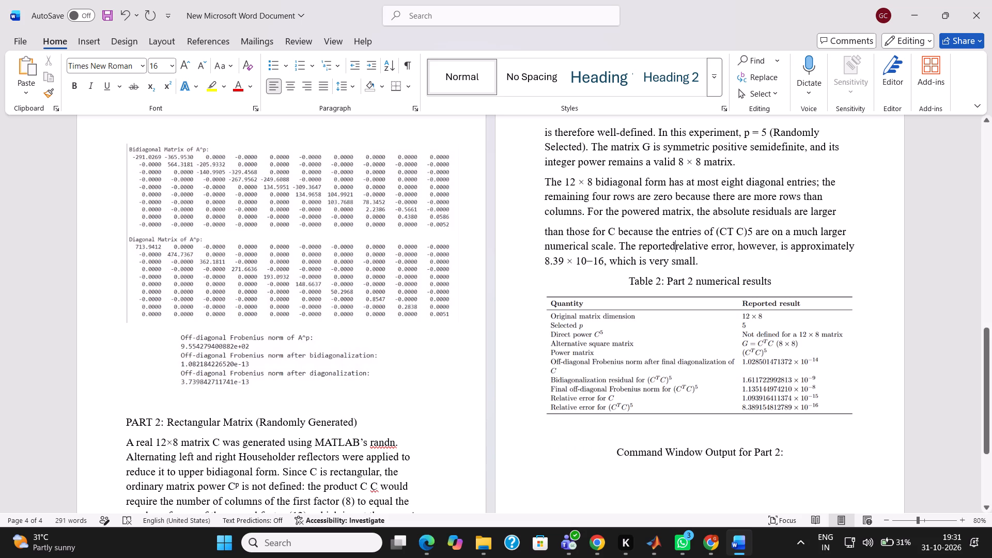
click(545, 231)
key(BackSpace)
key(space)
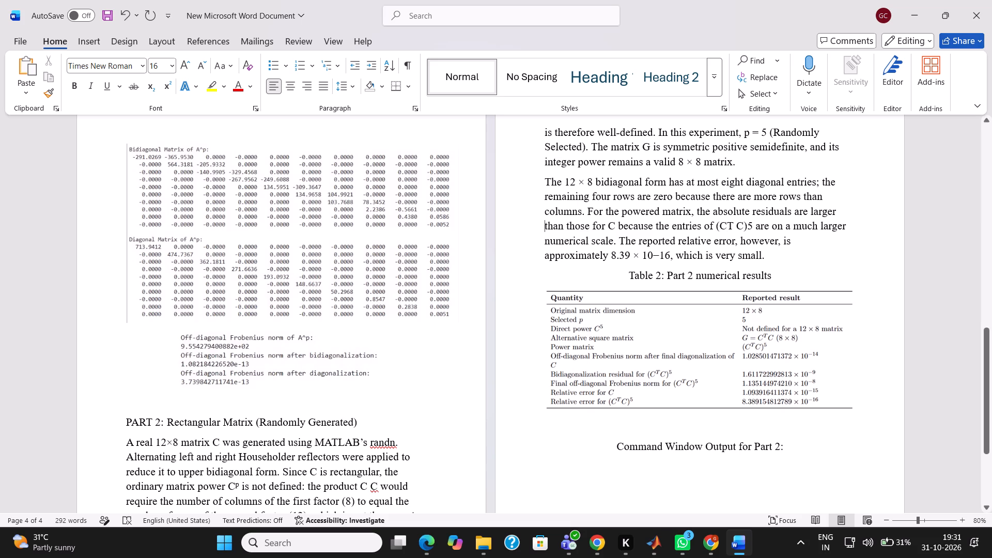
Justify the Part 2 body text from "A real 12×8 matrix C" through "which is very small.".
scroll(319, 292, up, 6)
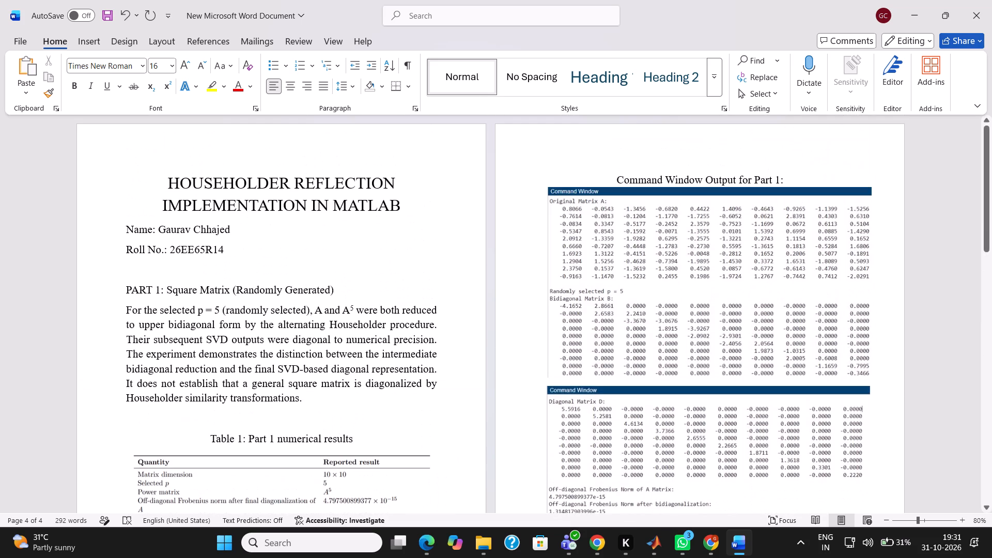
scroll(220, 323, down, 5)
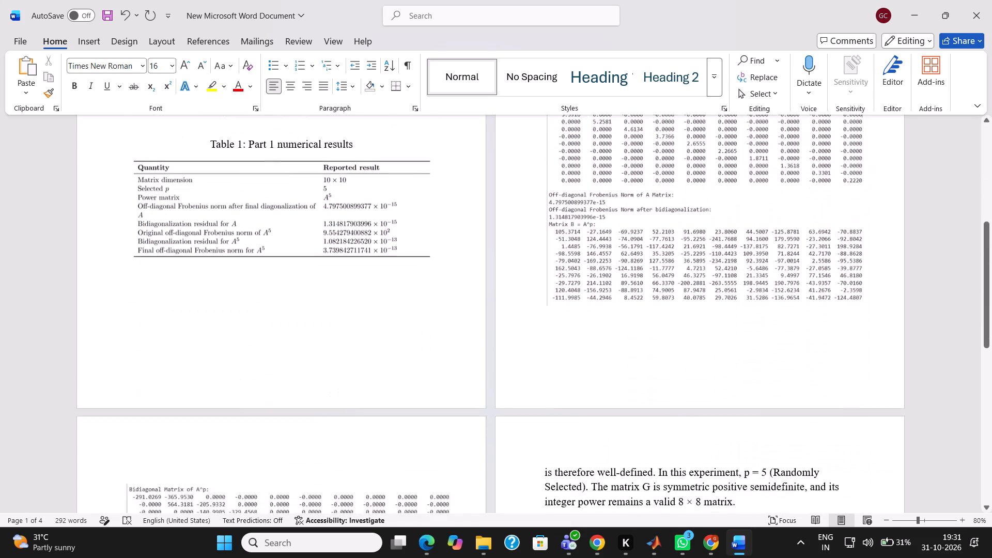
scroll(220, 323, down, 4)
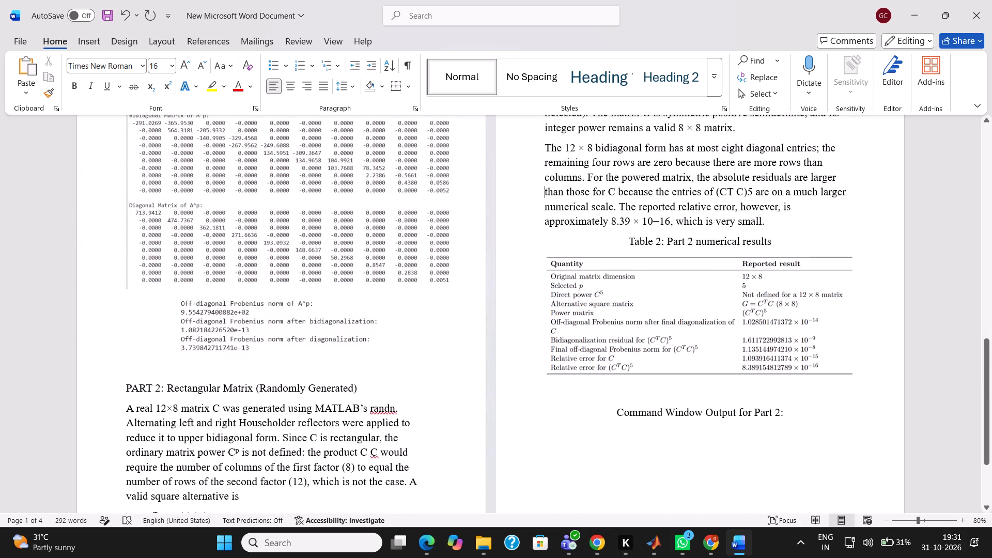
click(127, 408)
key(shift+Down)
key(shift+Right)
key(shift+Right)
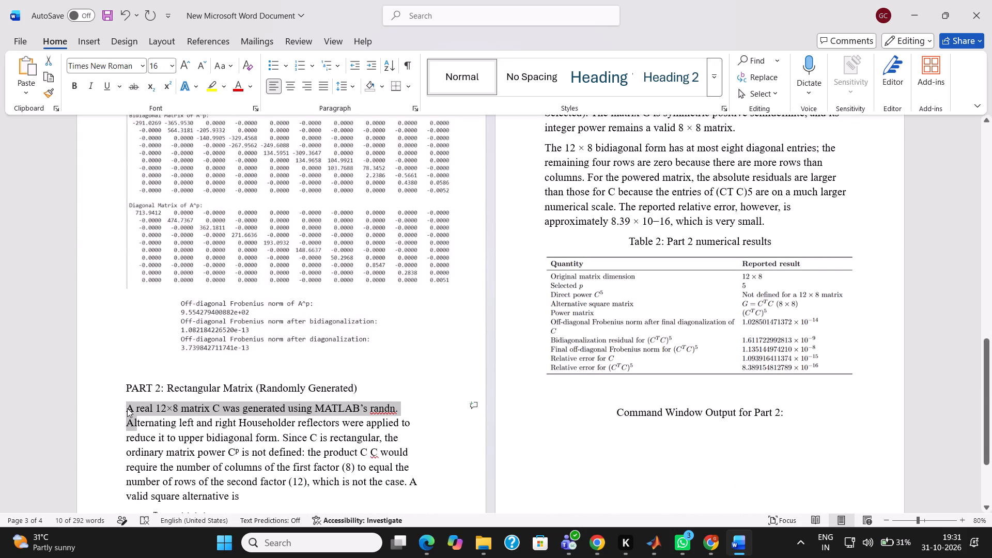
key(shift+Down)
key(shift+Down)
key(shift+Down)
key(shift+Down)
key(shift+Down)
key(shift+Down)
key(shift+Down)
key(shift+Down)
key(shift+Down)
key(shift+Down)
key(shift+Down)
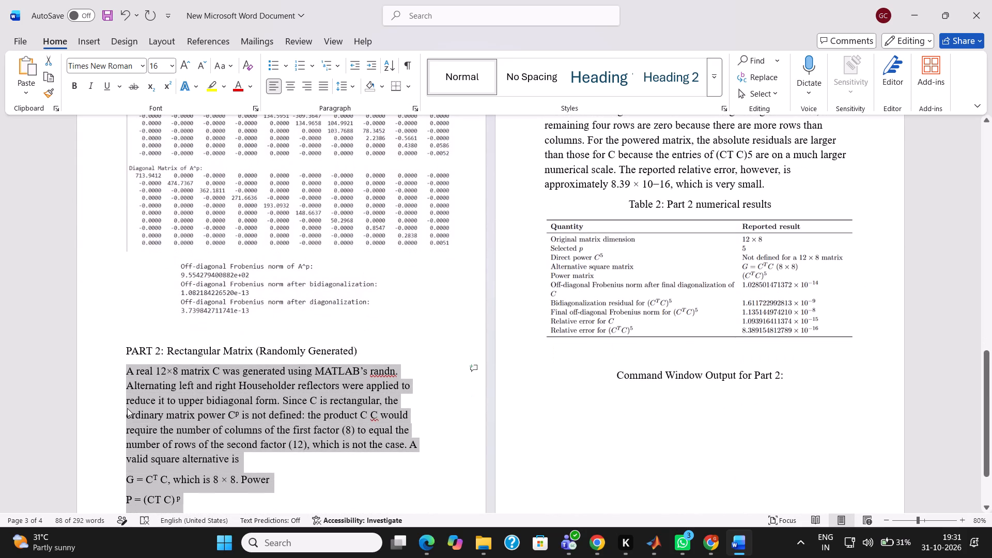
key(shift+Down)
key(shift+Down)
key(shift+Down)
key(shift+Down)
key(shift+Right)
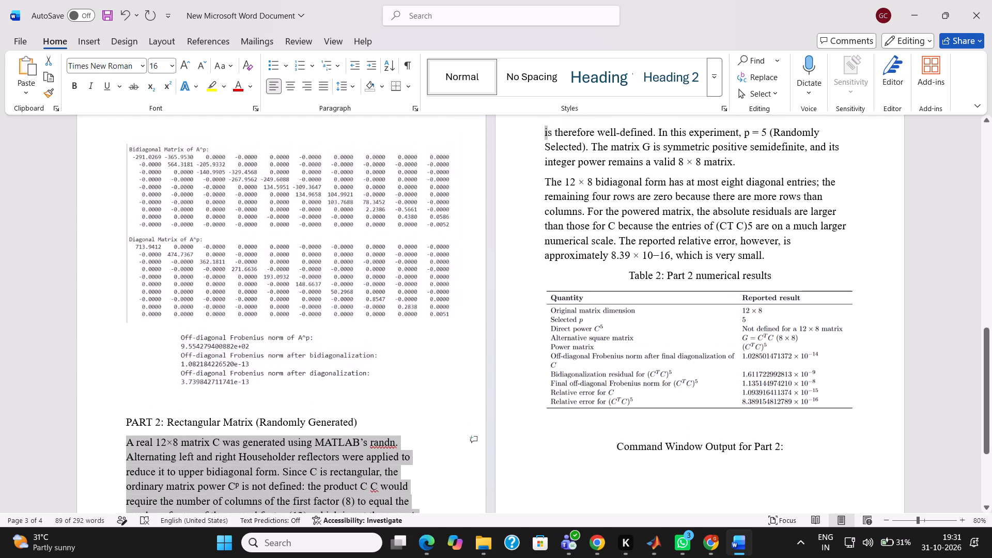
key(shift+Down)
key(shift+Down)
key(shift+Down)
key(shift+Down)
key(shift+Down)
key(shift+Down)
key(shift+Down)
key(shift+Down)
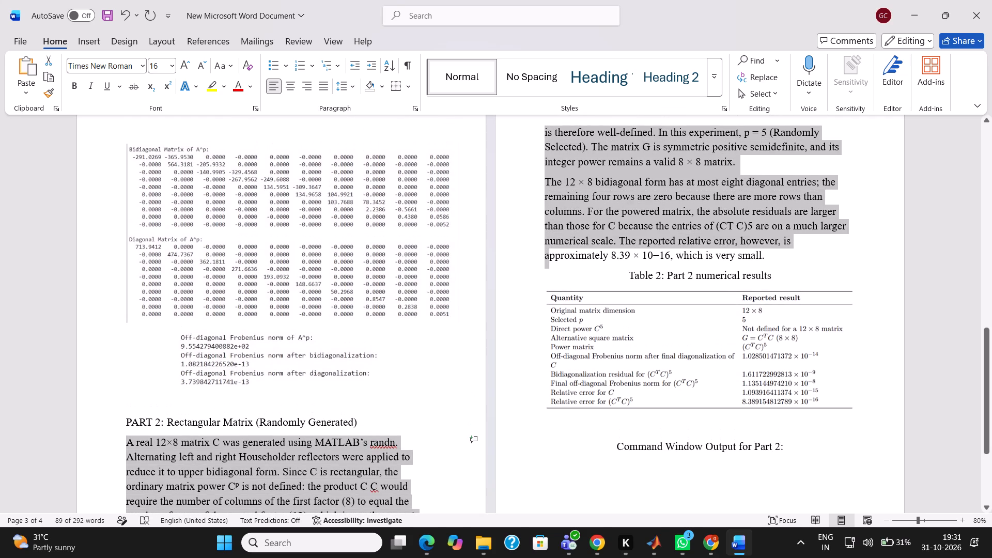
key(shift+Down)
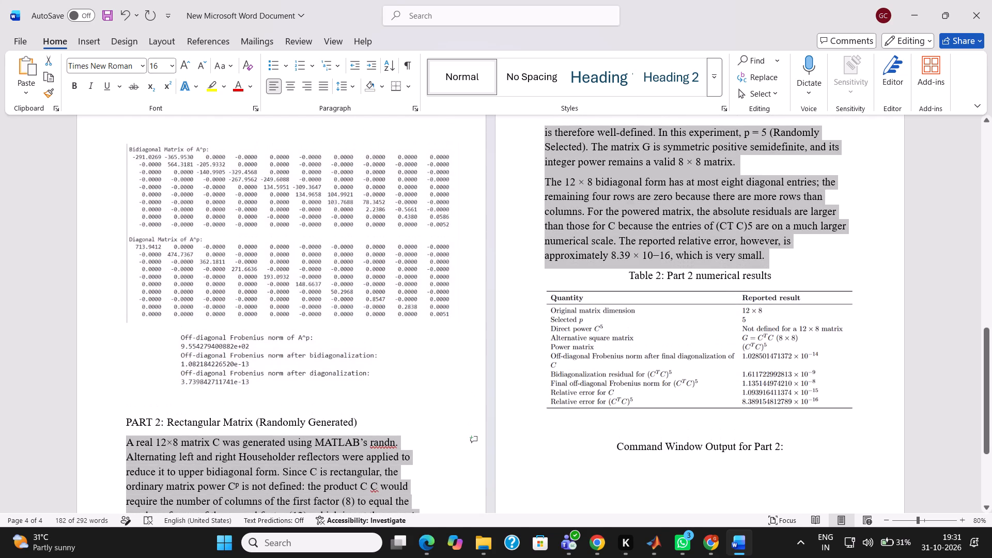
click(320, 88)
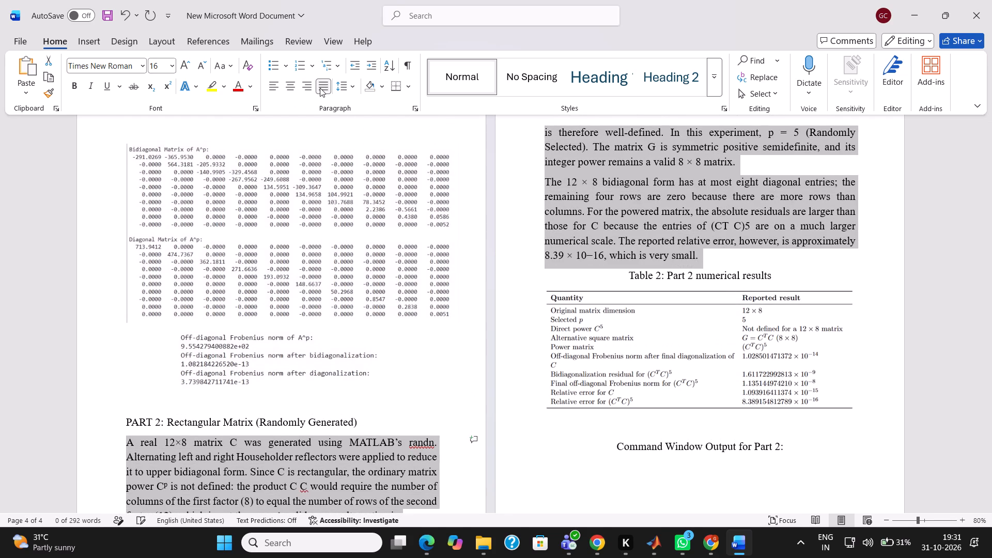
Add a blank line after the paragraph ending "which is very small.", above the Table 2 caption.
click(716, 257)
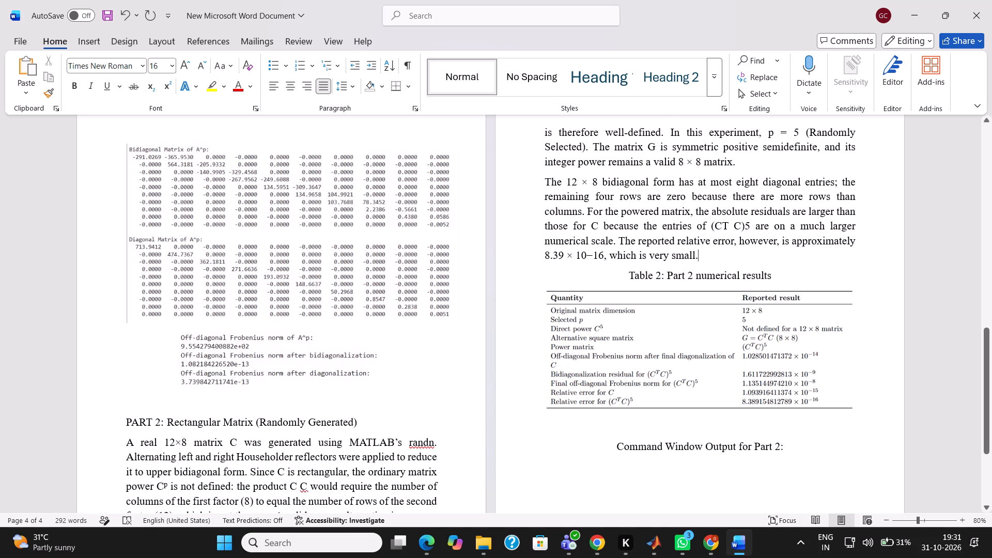
key(Return)
scroll(795, 261, down, 1)
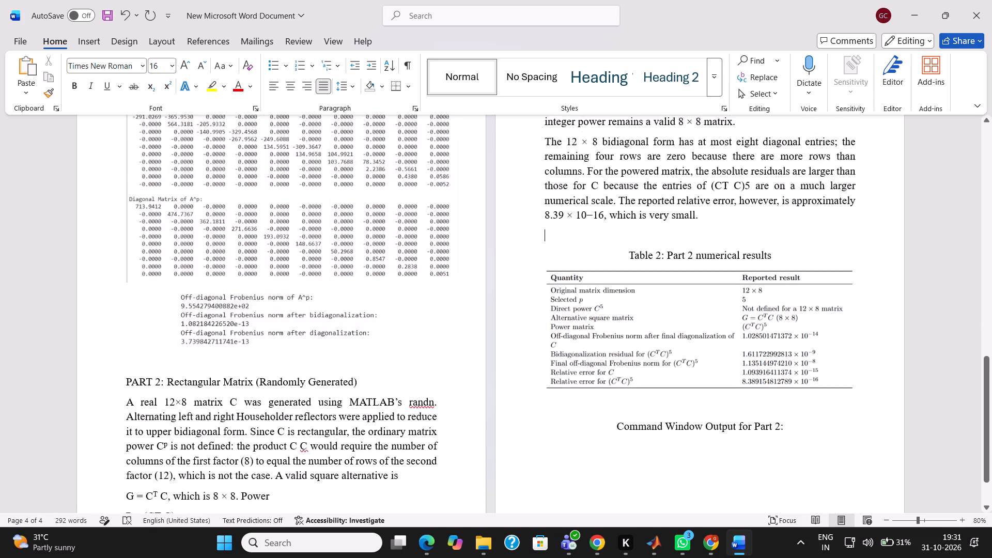
scroll(795, 261, down, 1)
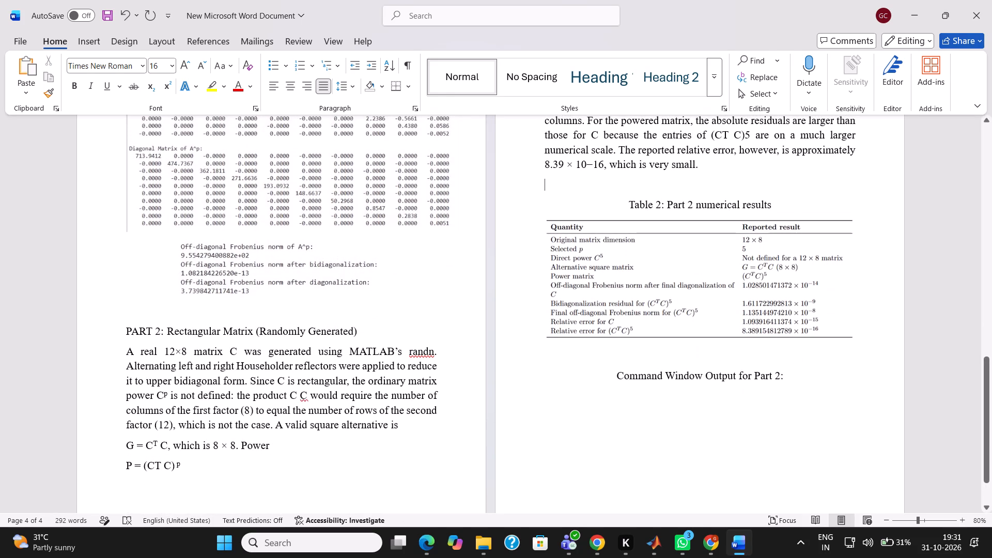
In Overleaf, copy the full paragraph under 4.3 Observations and conclusion, from "The rectangular matrix C" through "floating-point precision.".
key(alt+Tab)
scroll(739, 290, down, 1)
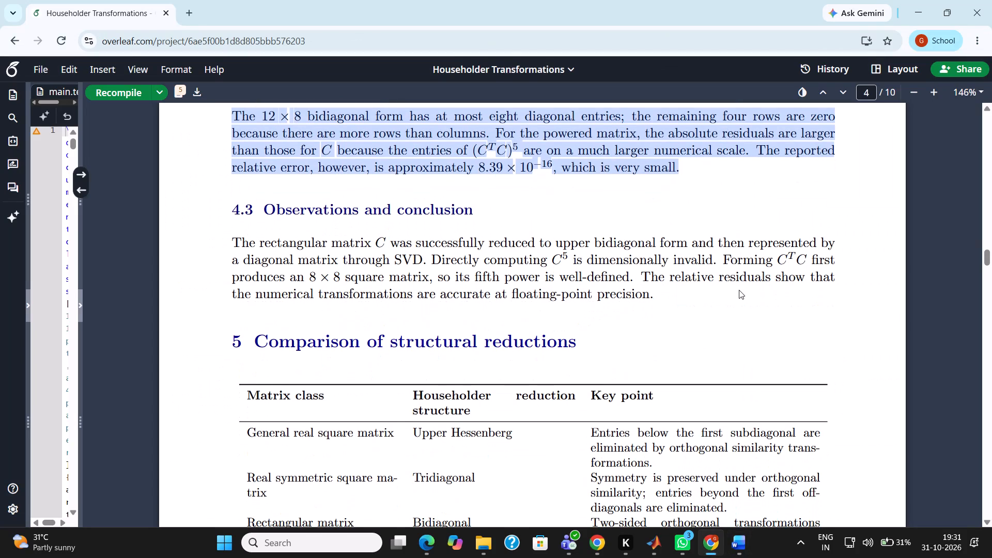
scroll(739, 290, down, 1)
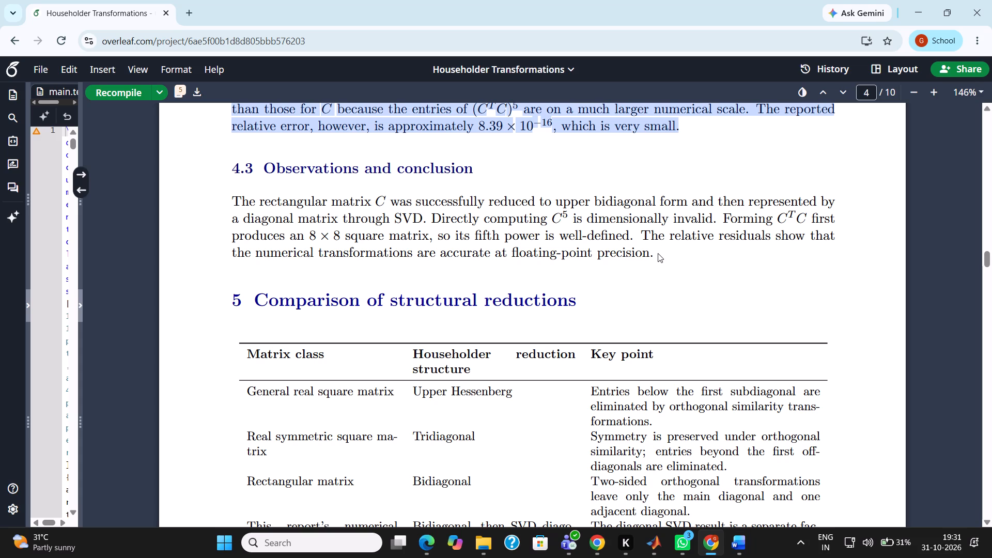
drag(658, 253, 396, 233)
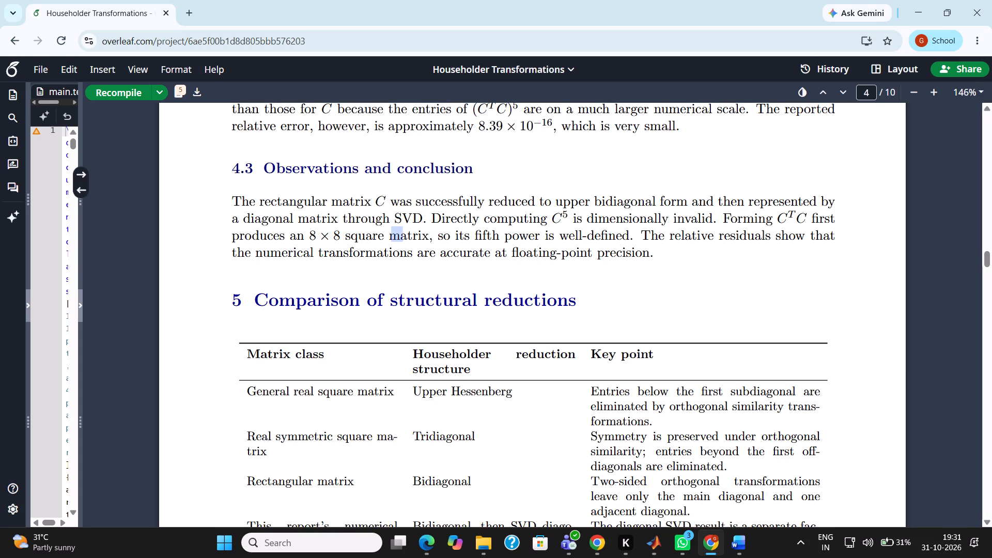
drag(235, 202, 648, 255)
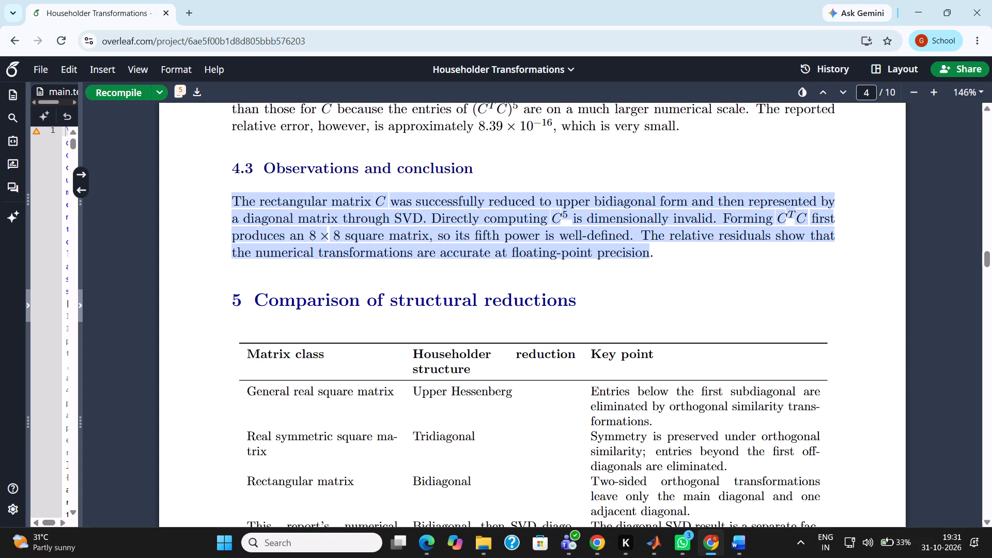
drag(648, 255, 660, 255)
key(ctrl+c)
scroll(660, 255, down, 1)
Return to Word and paste the copied conclusion paragraph on the blank line above the Table 2 caption.
key(alt+Tab)
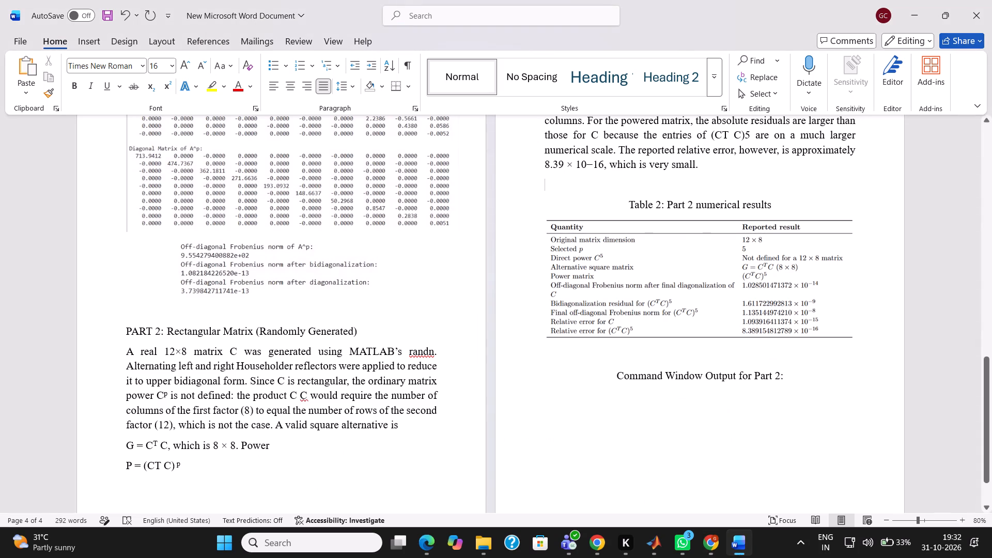
key(ctrl+v)
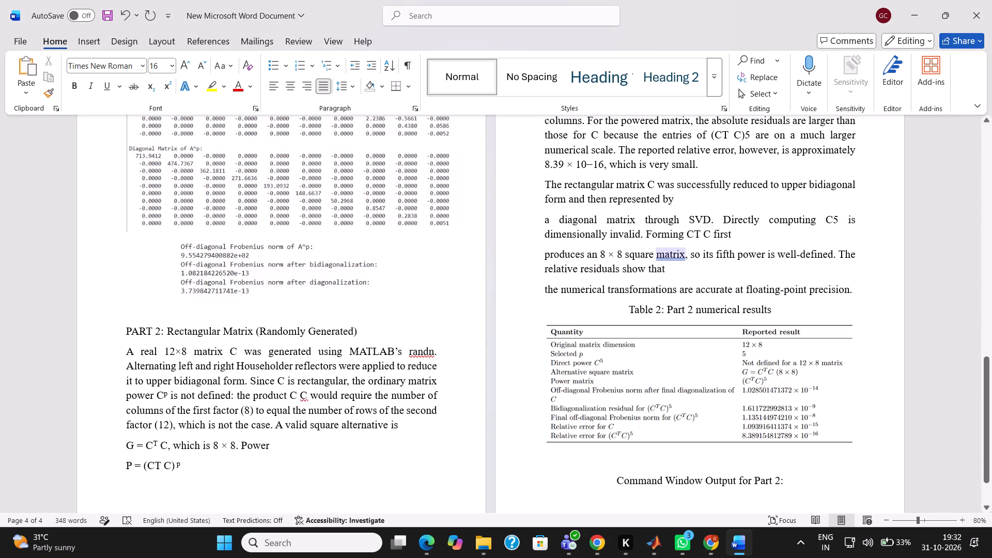
click(673, 252)
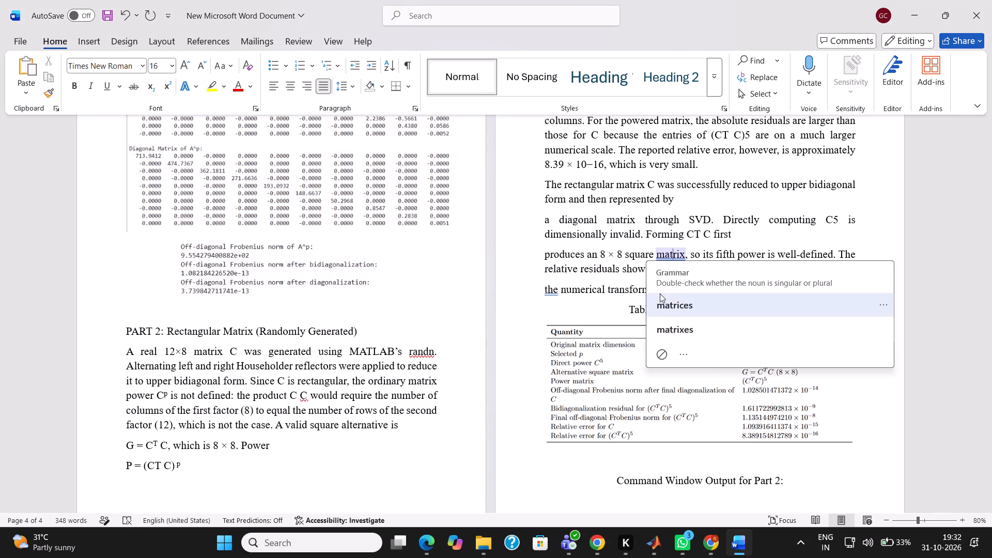
click(584, 280)
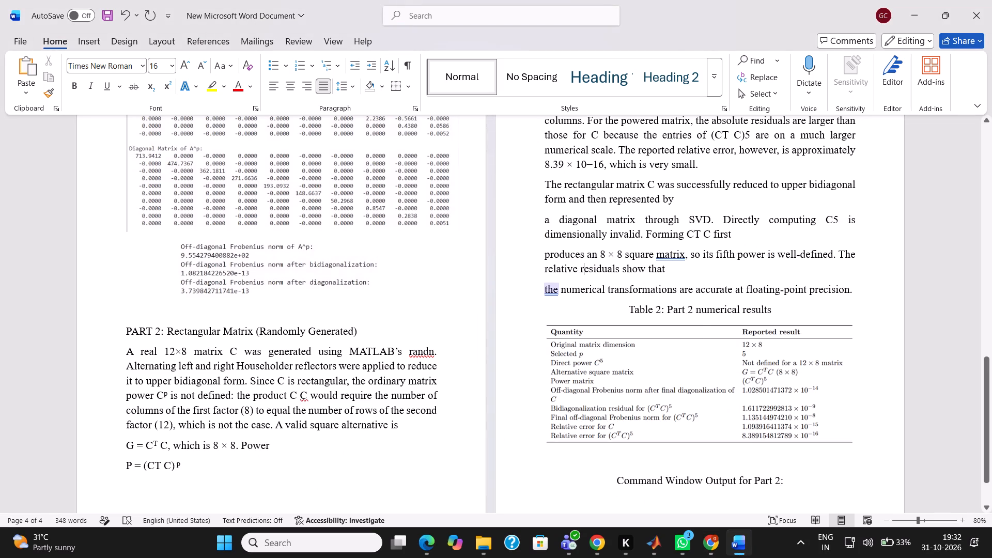
Join the pasted conclusion's broken lines at "show that the numerical" and "first produces an 8 × 8", with a space at each join.
click(548, 288)
key(Left)
key(BackSpace)
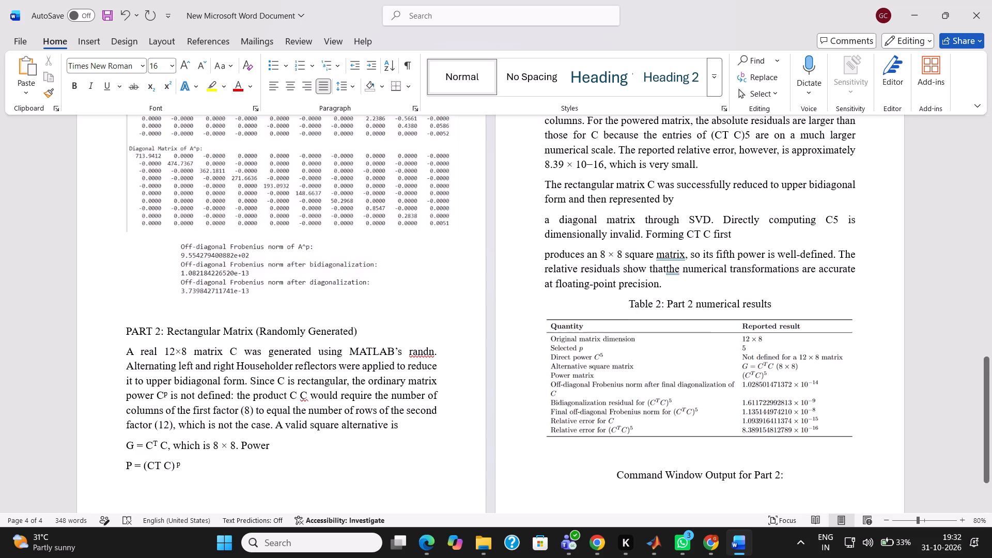
key(space)
key(Up)
key(Up)
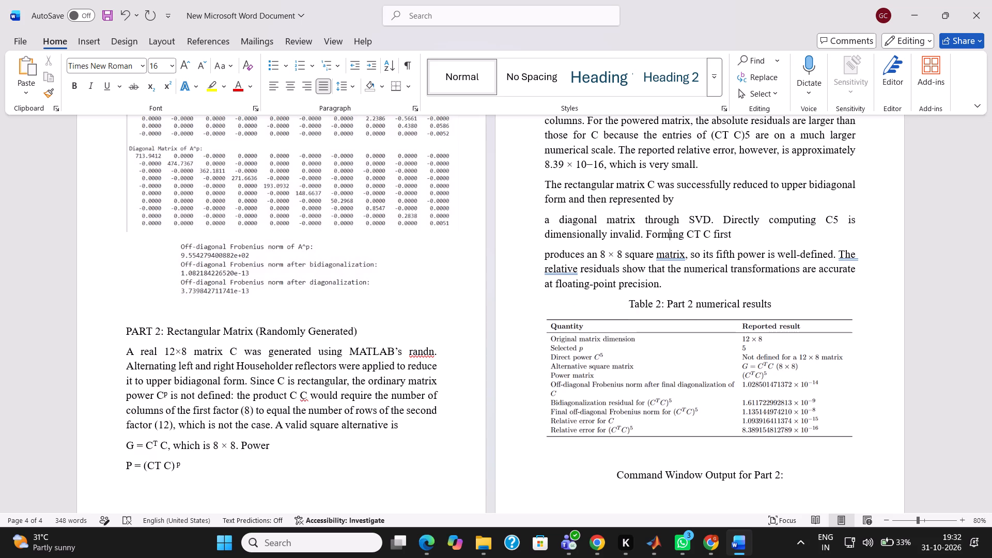
key(Right)
key(Right)
key(Right)
key(Right)
key(Right)
key(Right)
key(Right)
key(Right)
key(Right)
key(Right)
key(Right)
key(Right)
key(Right)
key(Right)
key(Delete)
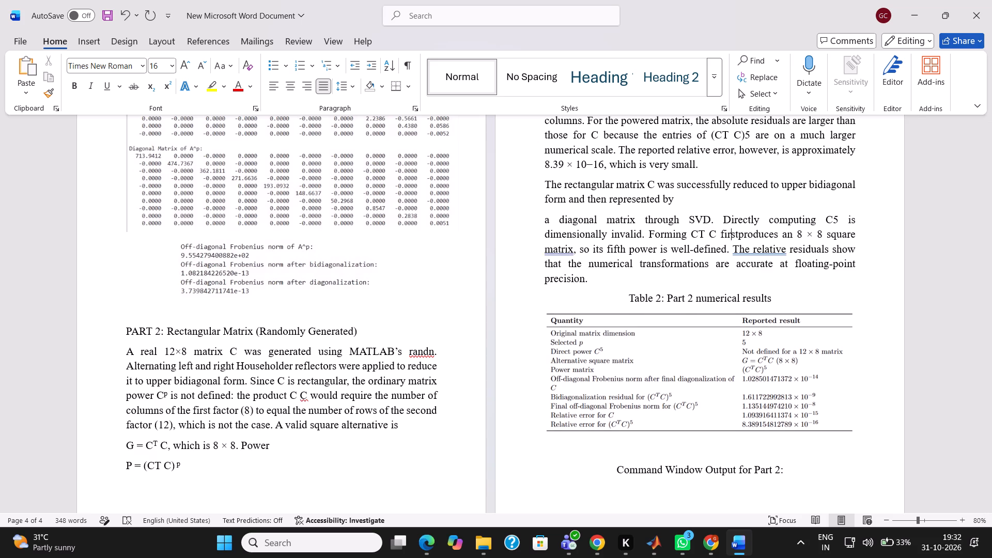
key(space)
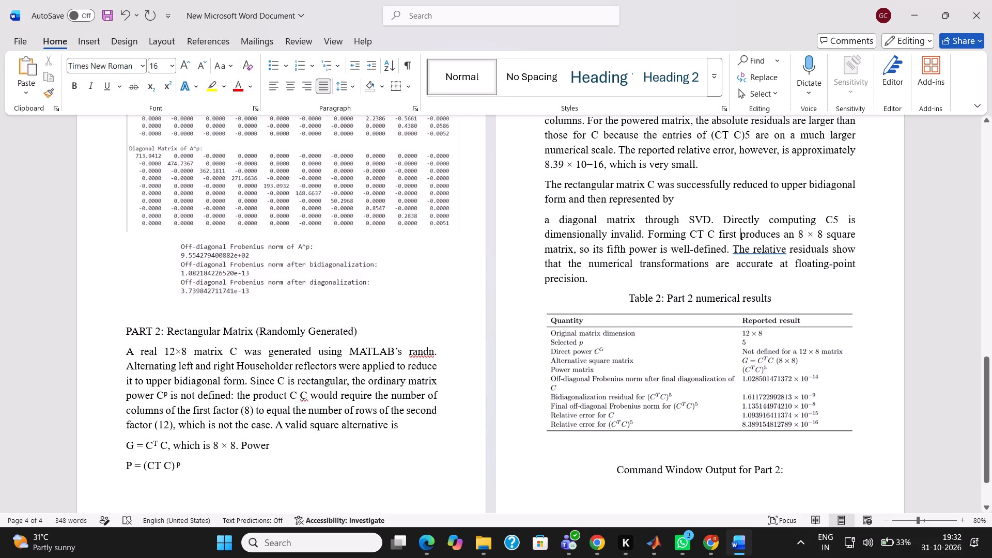
Accept the grammar suggestions in the conclusion text, changing "The relative" to "Relative" and "matrix" to "matrixes".
click(745, 245)
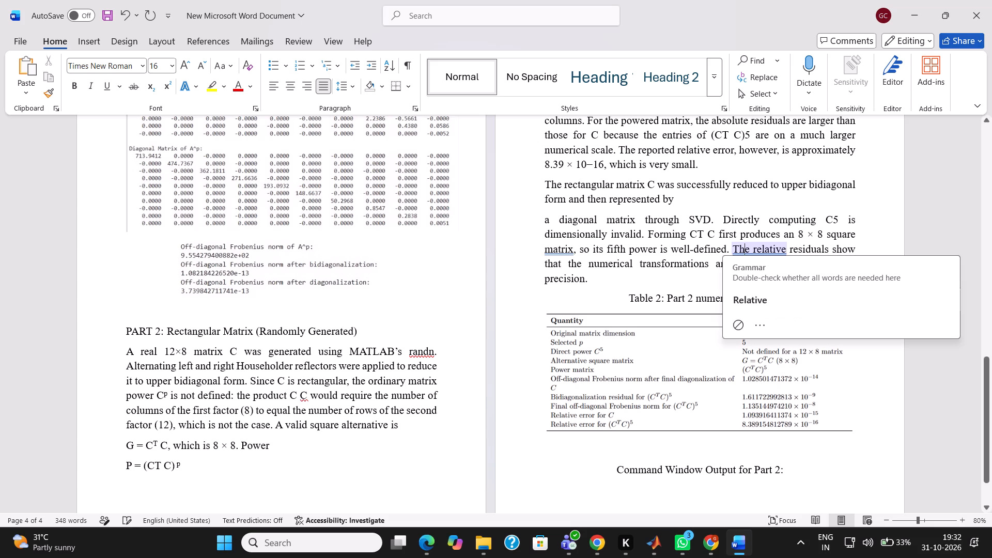
click(743, 292)
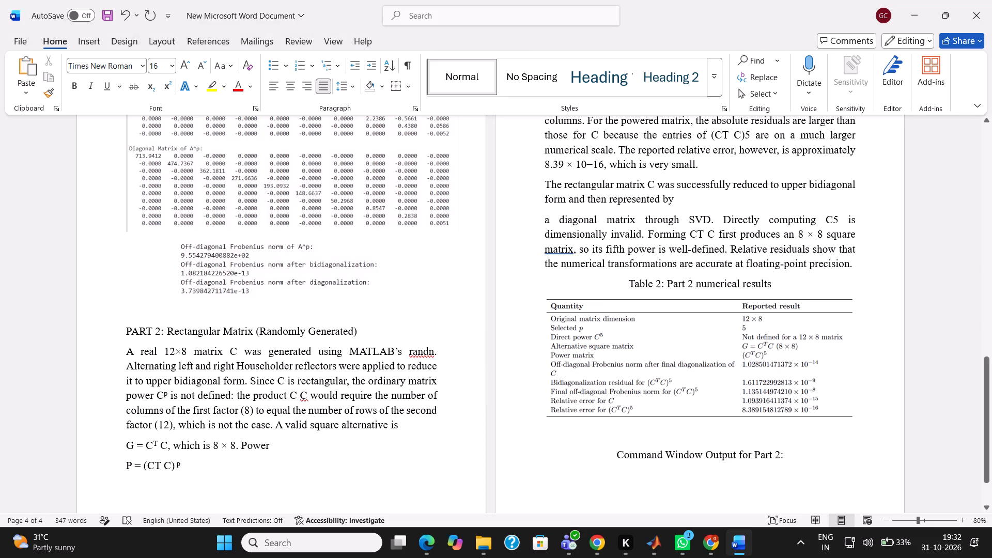
click(562, 251)
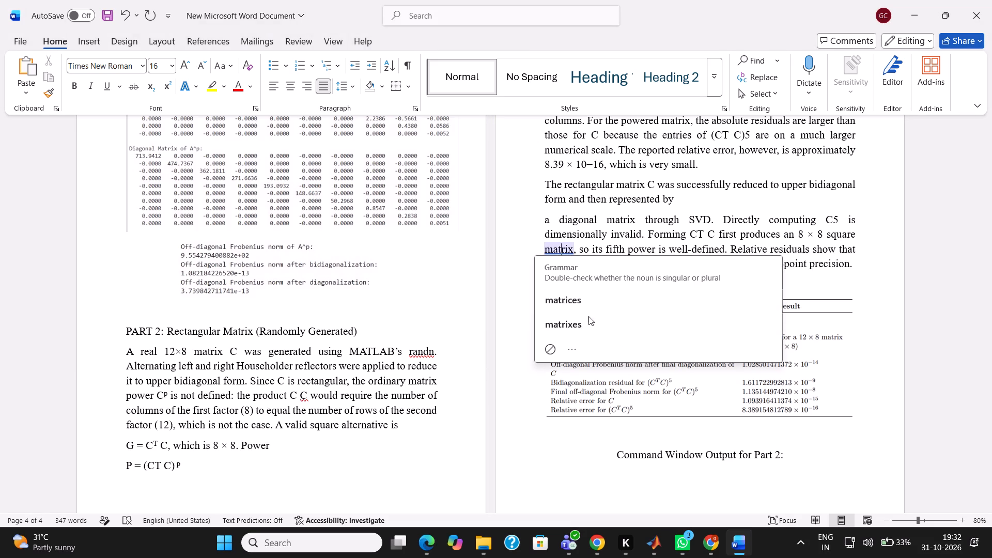
click(585, 328)
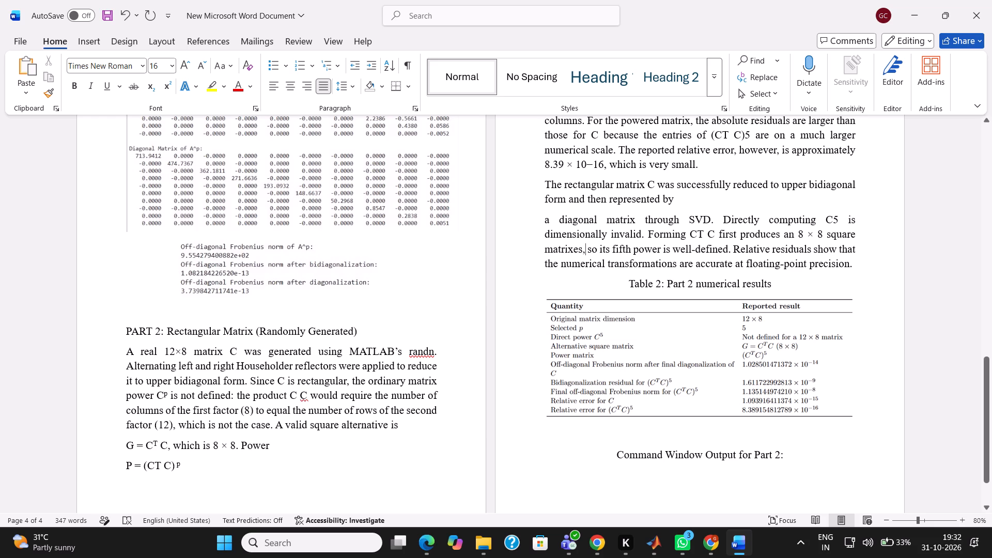
Join "represented by" with "a diagonal matrix", and merge the conclusion into the paragraph ending "which is very small.", with a space at each join.
click(693, 203)
key(Delete)
key(space)
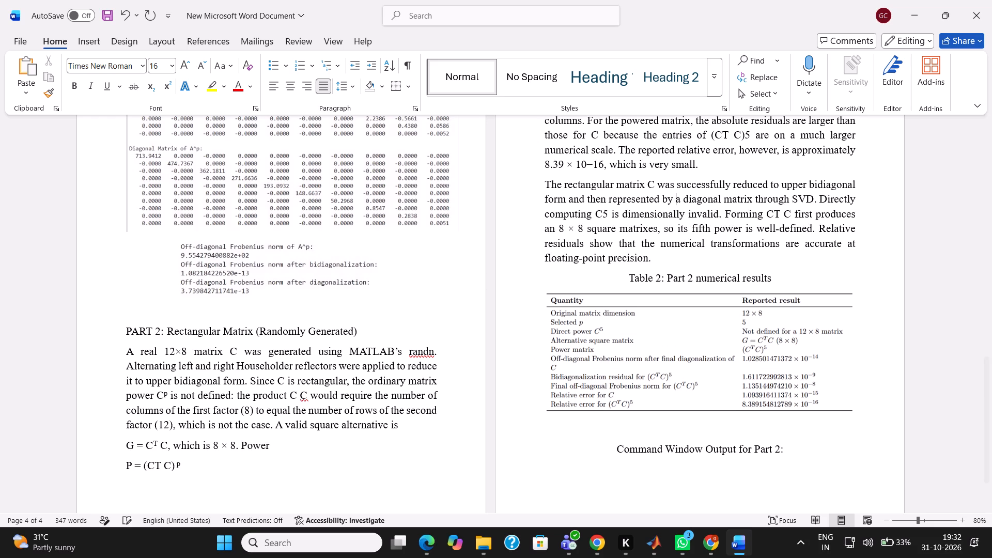
click(700, 161)
key(Delete)
key(space)
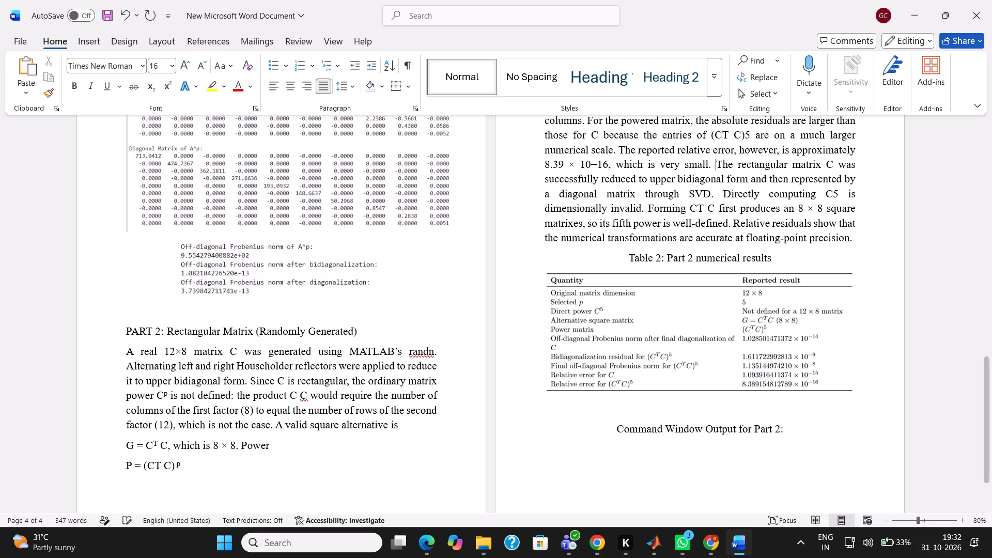
Add a blank line between the end of the Part 2 conclusion paragraph and the Table 2 caption.
scroll(700, 161, up, 1)
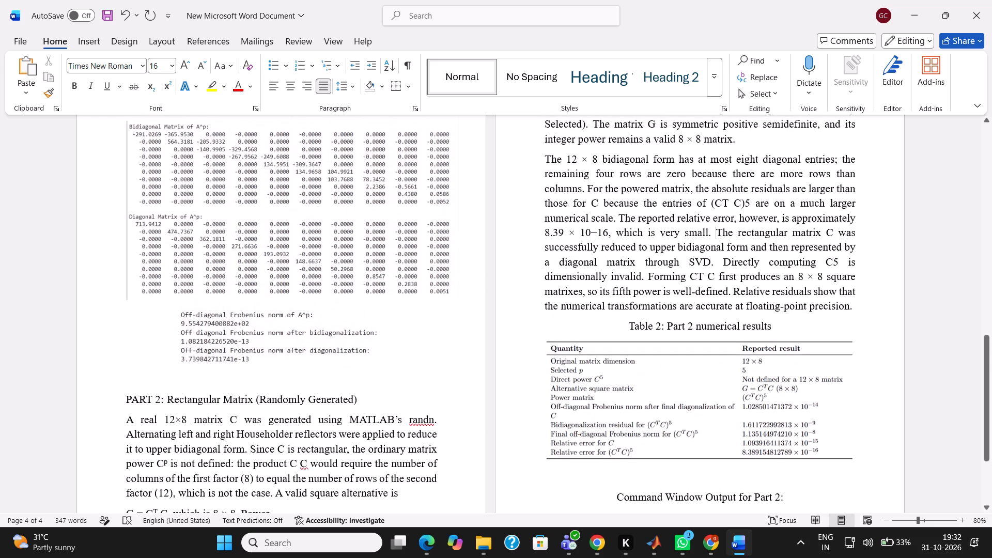
click(863, 306)
key(Return)
Switch to the Overleaf report and review the structural reductions comparison, the overall conclusion and the pages after it.
key(alt+Tab)
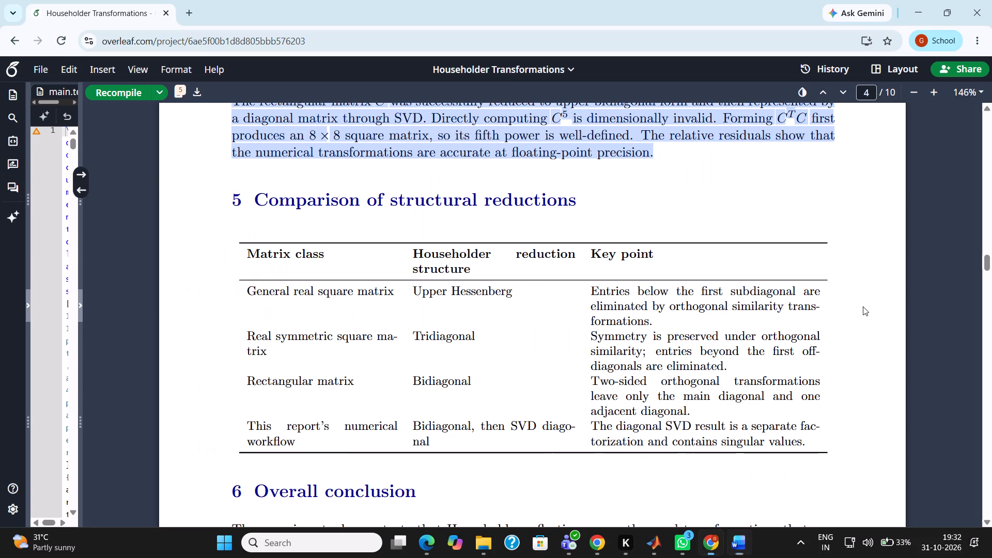
scroll(751, 342, down, 2)
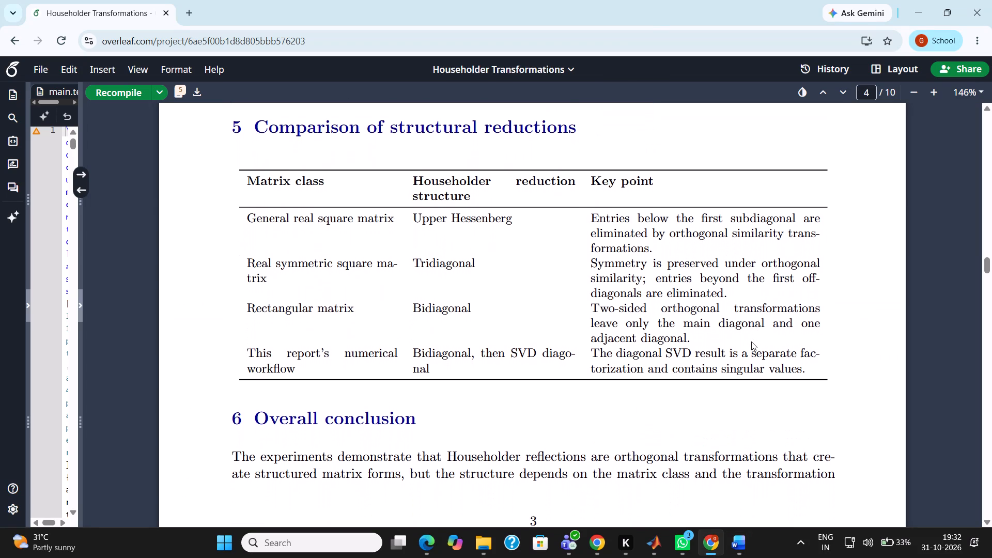
scroll(751, 342, down, 1)
alt+scroll(751, 342, down, 2)
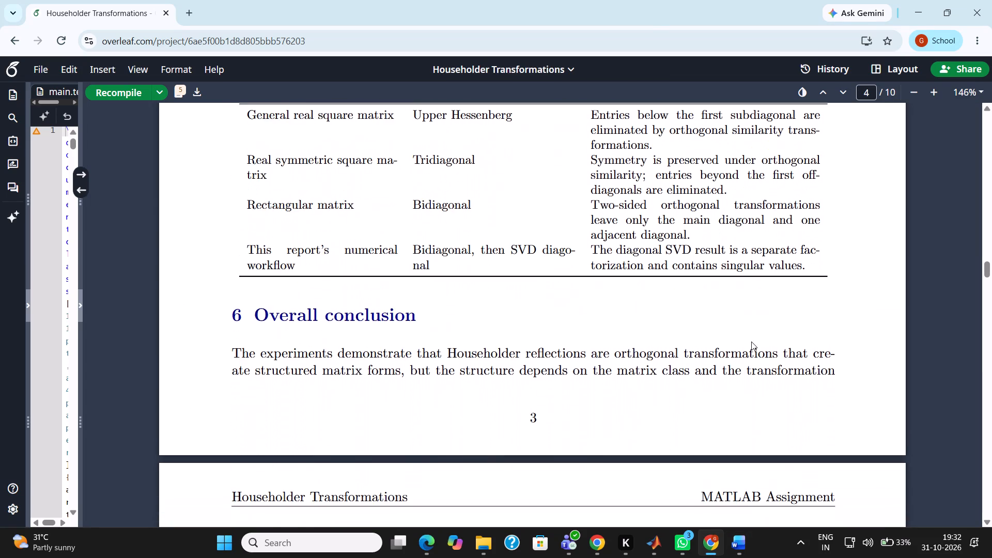
alt+scroll(751, 342, down, 3)
scroll(724, 317, down, 1)
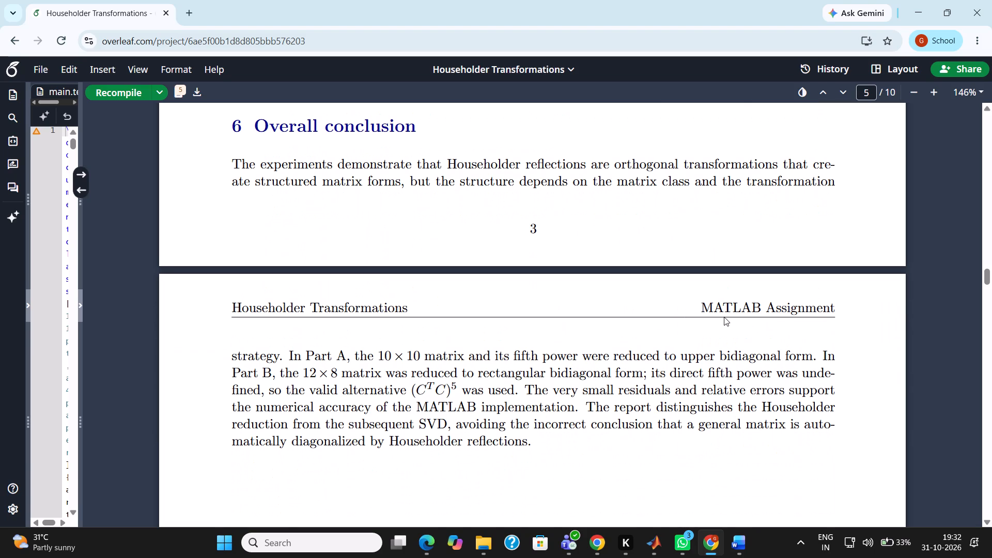
scroll(724, 317, down, 1)
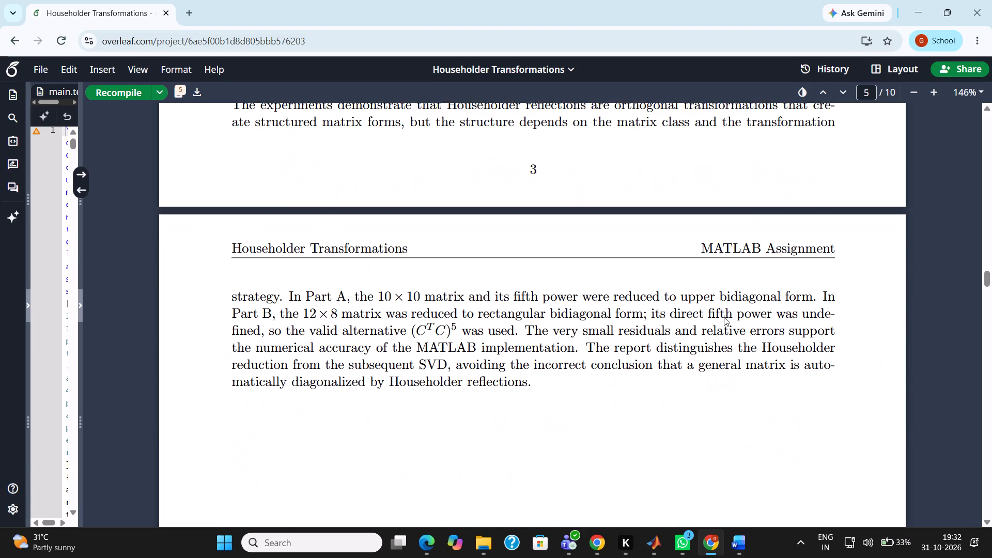
scroll(724, 317, down, 1)
scroll(685, 394, down, 8)
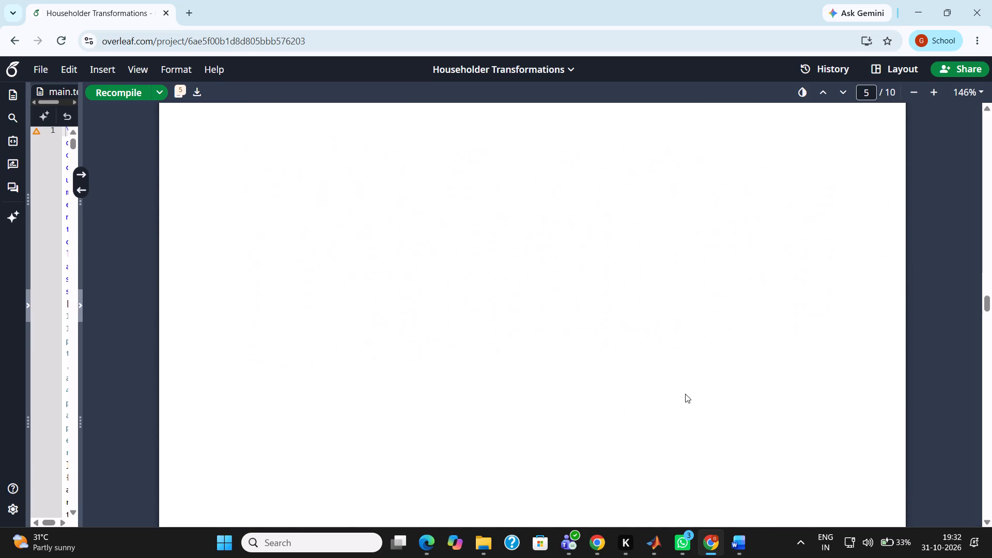
scroll(685, 394, down, 2)
Return to Word and insert three blank lines before the "Command Window Output for Part 2:" heading to push it onto a new page.
key(alt+Tab)
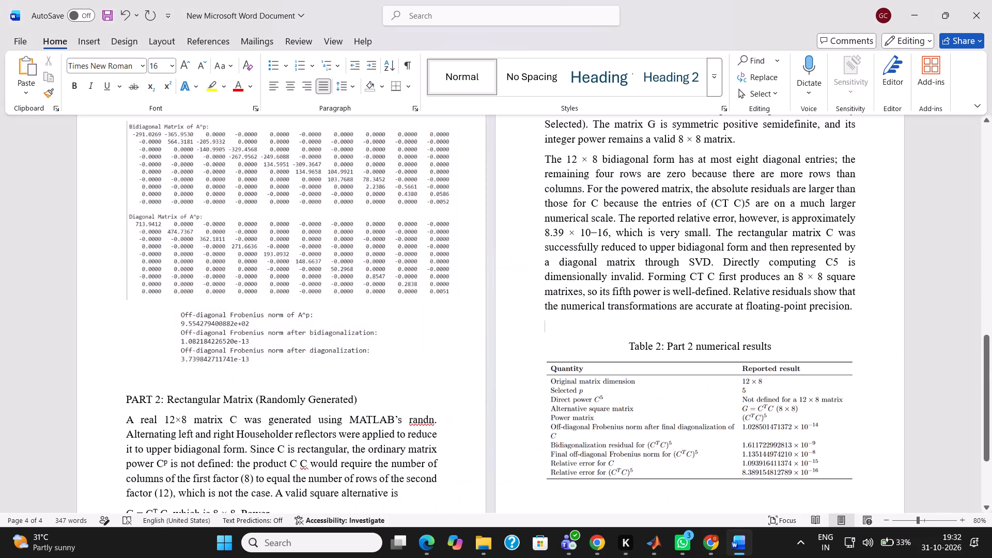
scroll(685, 394, down, 5)
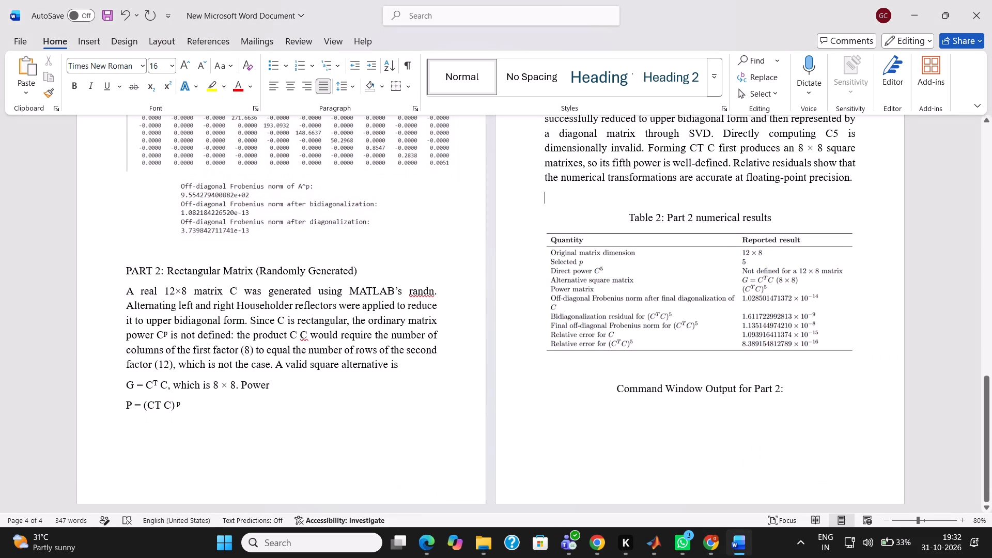
click(614, 388)
key(Return)
key(Return)
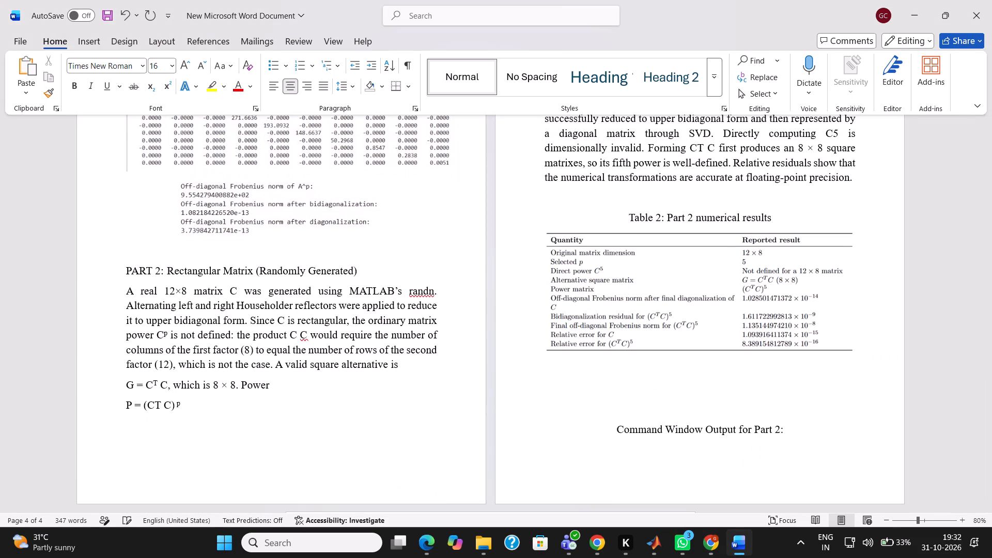
key(Return)
scroll(581, 384, down, 2)
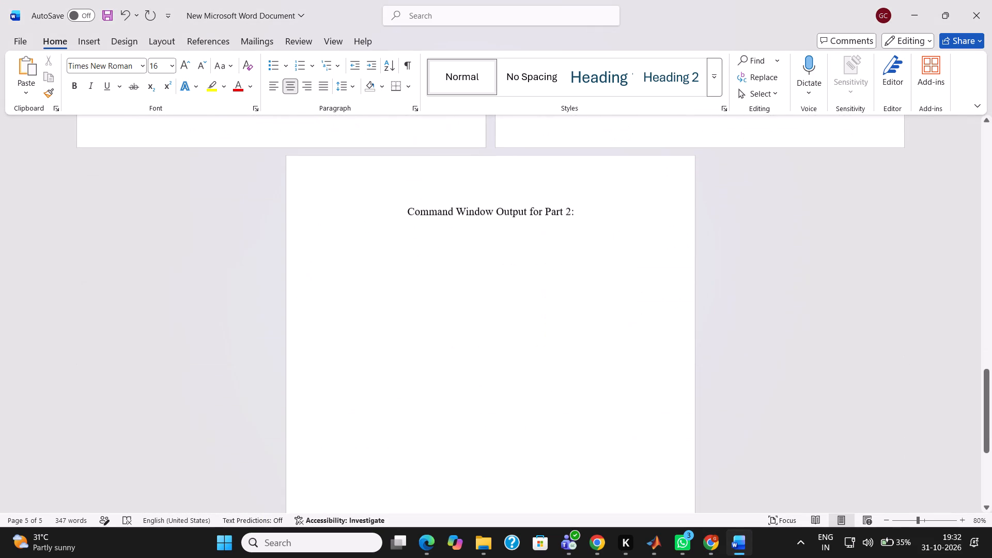
Place the cursor below the "Command Window Output for Part 2:" heading and switch windows to fetch the output.
key(Down)
key(alt+Tab)
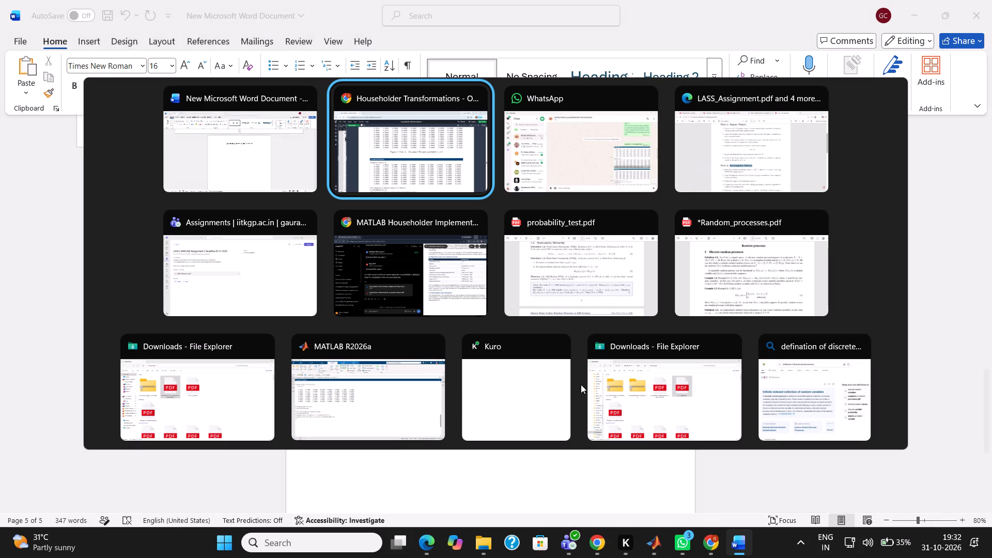
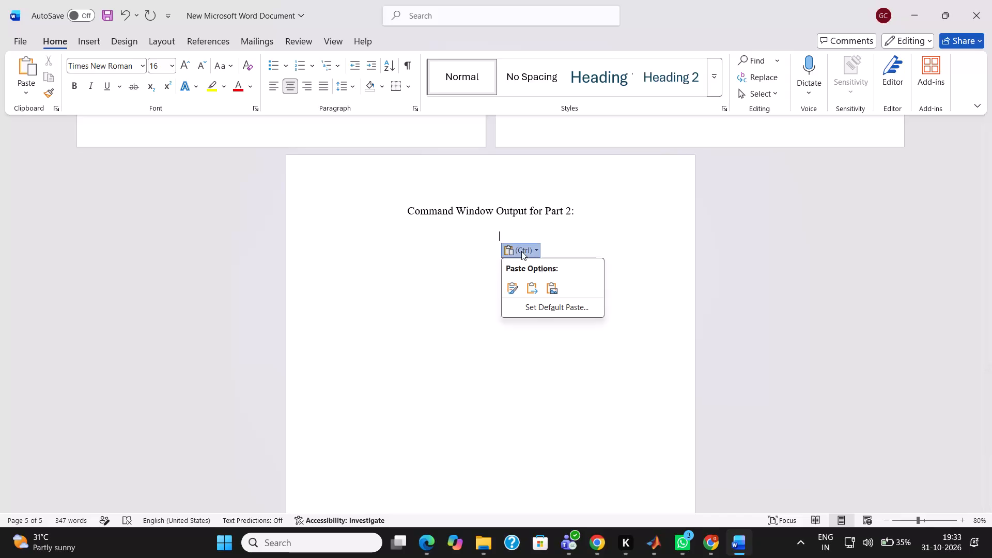
Paste the copied command window output as a picture below the "Command Window Output for Part 2:" heading, with a floating text-wrapping layout.
click(549, 284)
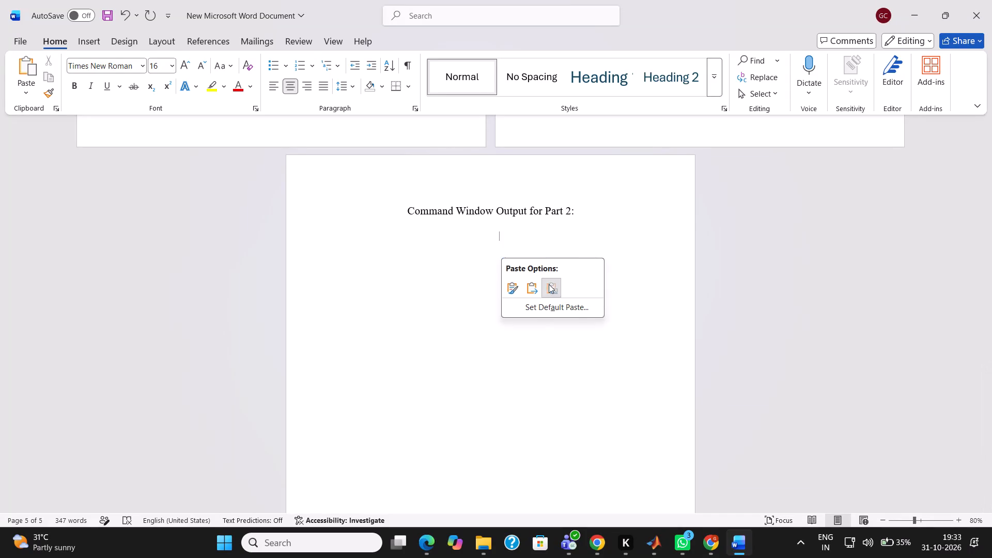
click(565, 290)
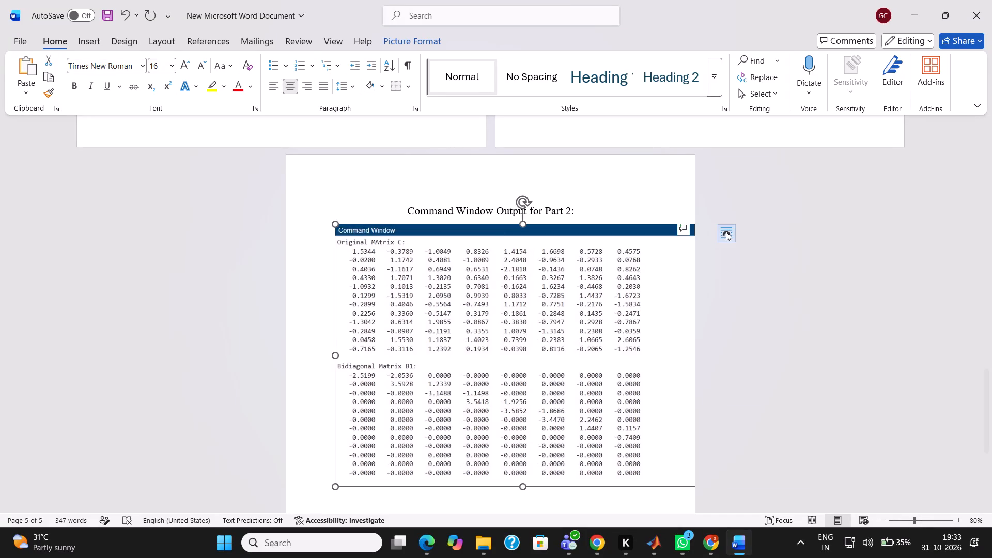
click(726, 231)
click(791, 320)
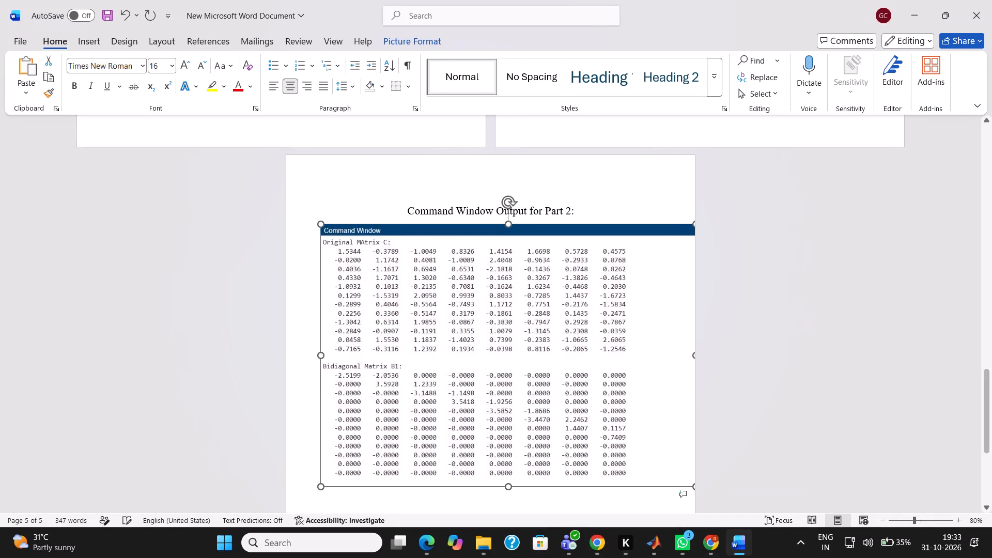
Shrink the command window picture to about three quarters of its width and position it roughly centred just below the Part 2 heading.
click(618, 358)
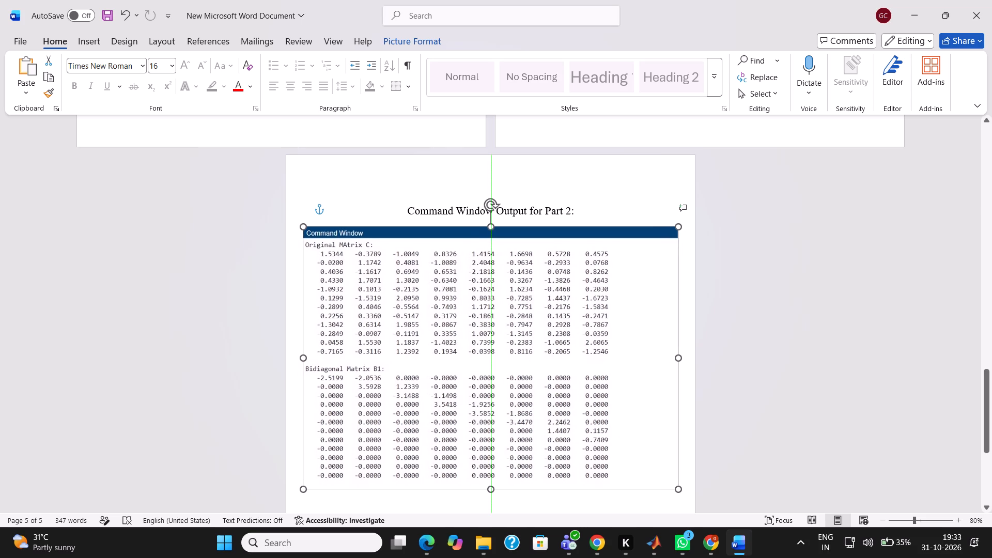
drag(305, 489, 385, 379)
drag(550, 330, 529, 329)
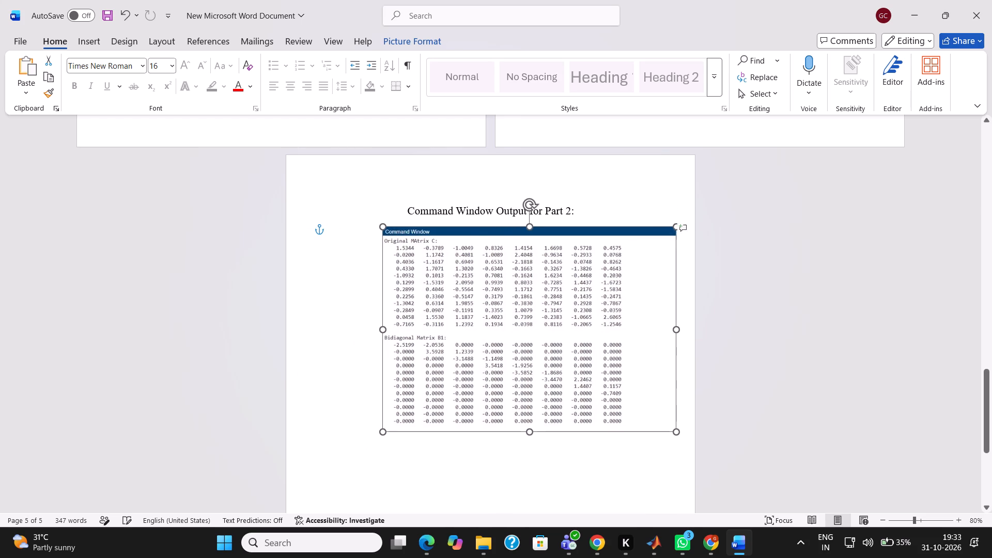
drag(529, 329, 512, 326)
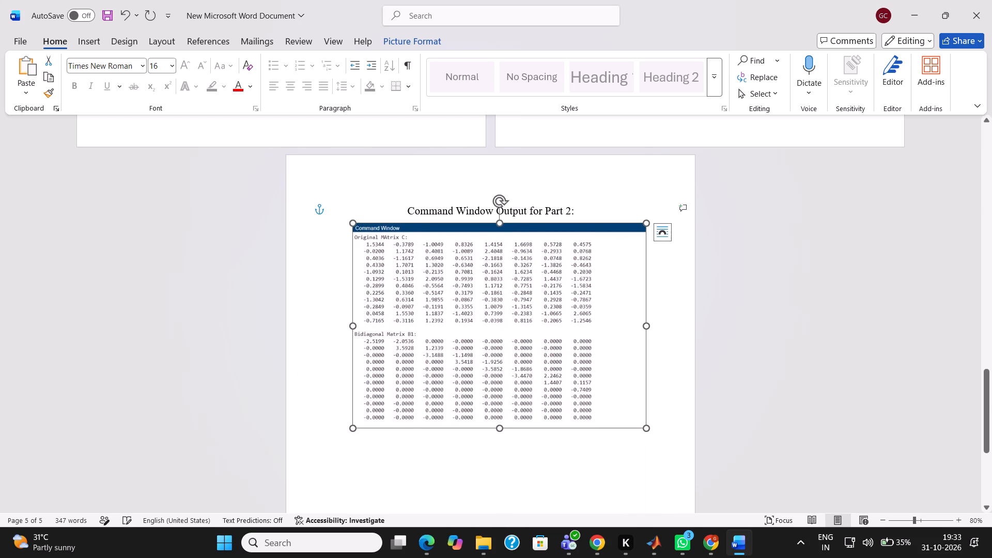
Place the cursor on the empty line below the command window picture.
scroll(714, 328, down, 2)
click(659, 245)
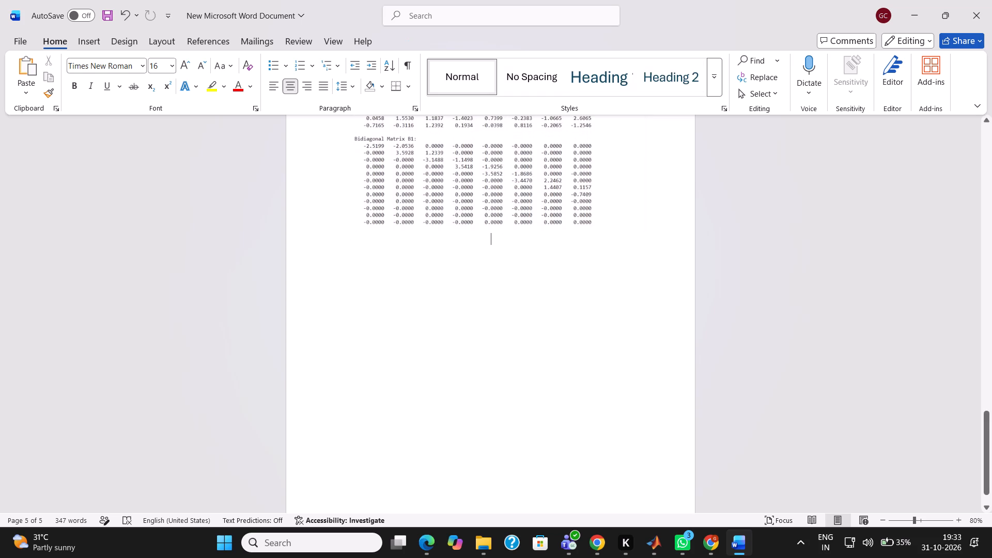
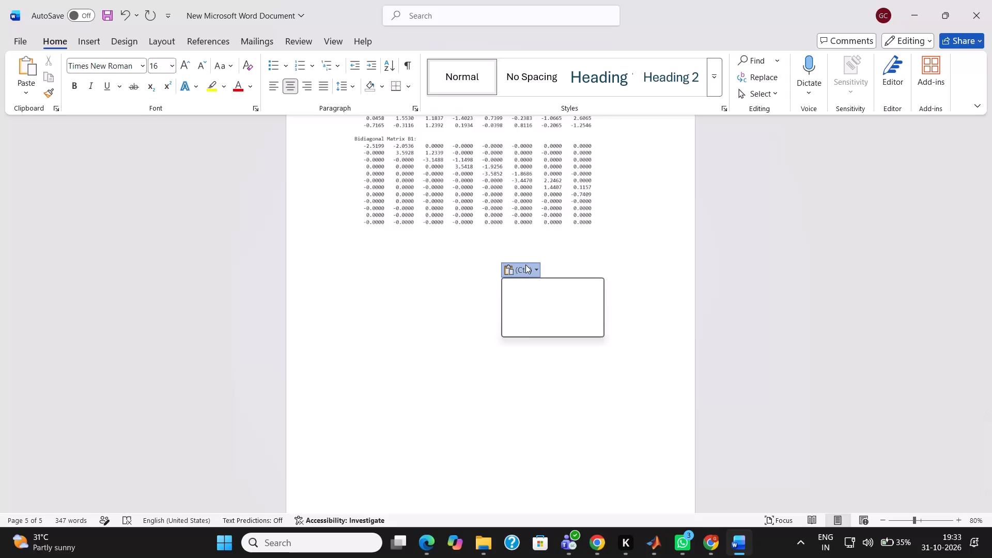
Paste the copied diagonal-entries command window output as a picture after the first Part 2 picture.
click(550, 306)
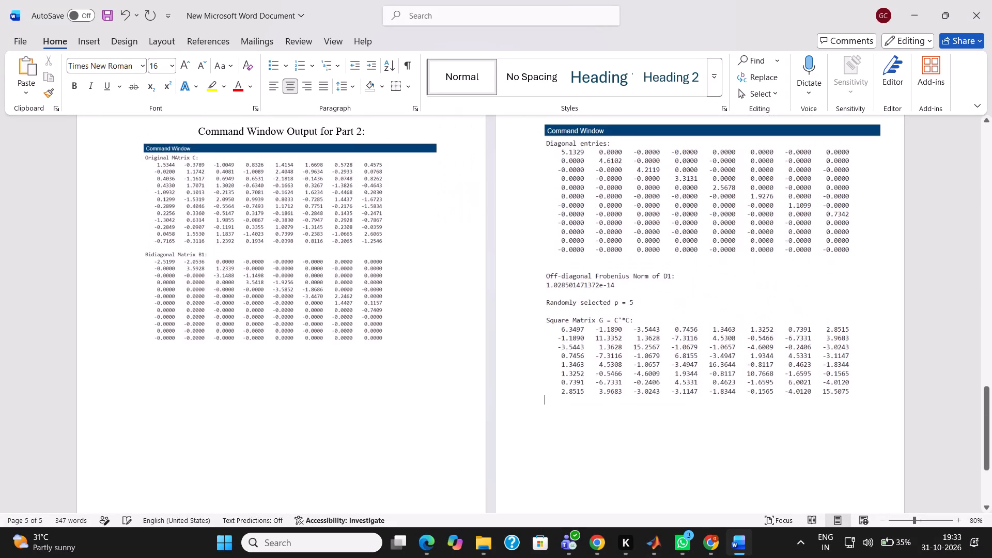
Shrink the diagonal-entries picture to about five sixths of its width and give it Tight text wrapping.
click(620, 327)
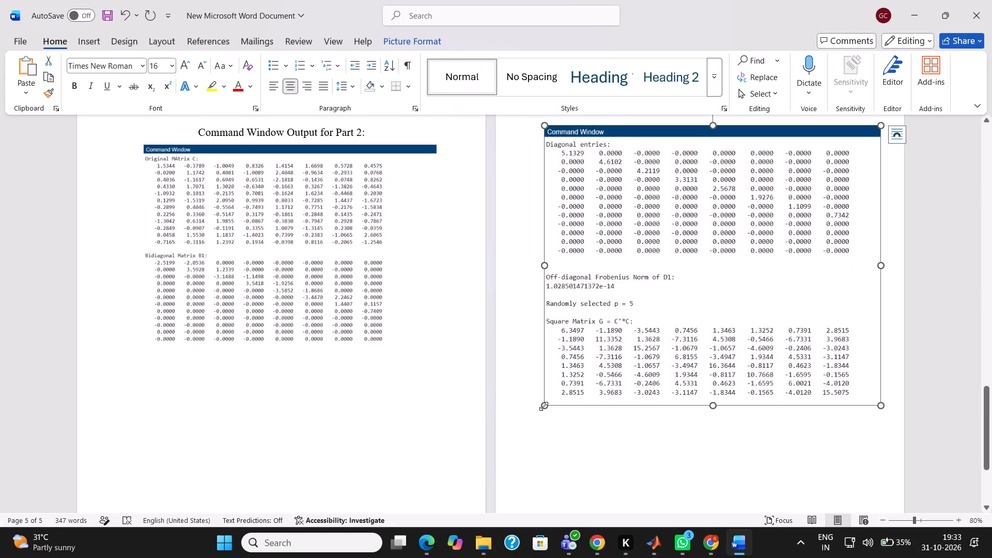
drag(545, 405, 600, 319)
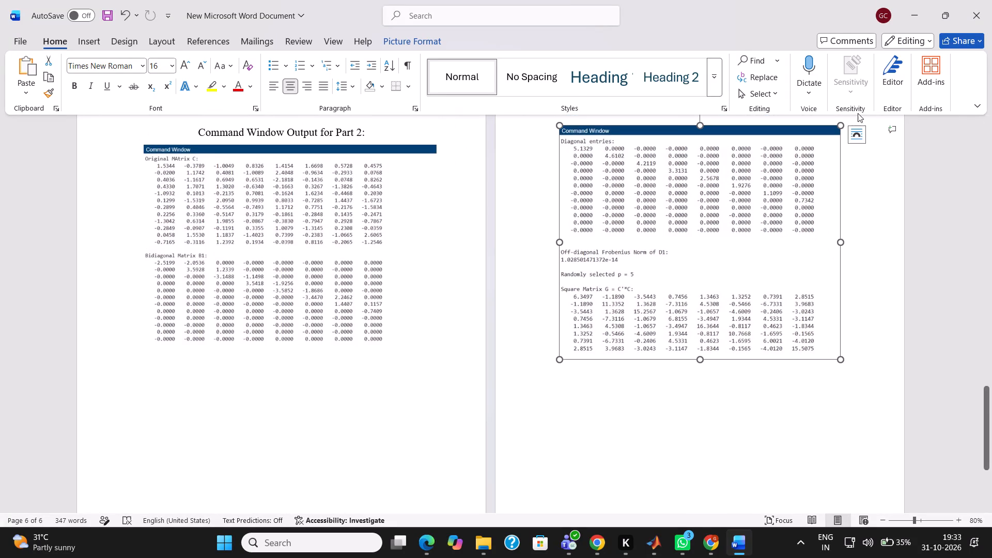
click(850, 133)
click(915, 223)
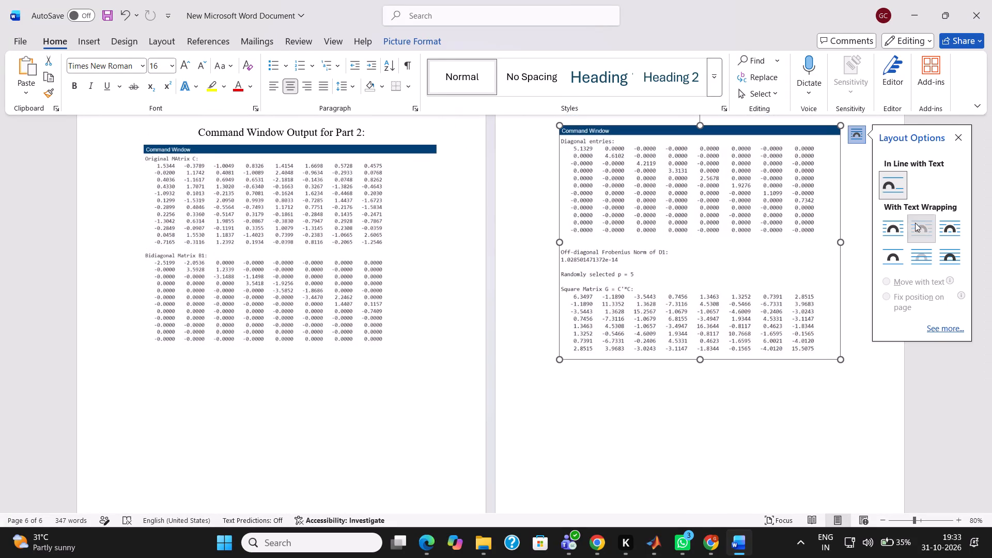
Move the diagonal-entries picture onto page 5, centred horizontally just below the Original Matrix C picture.
drag(517, 242, 524, 385)
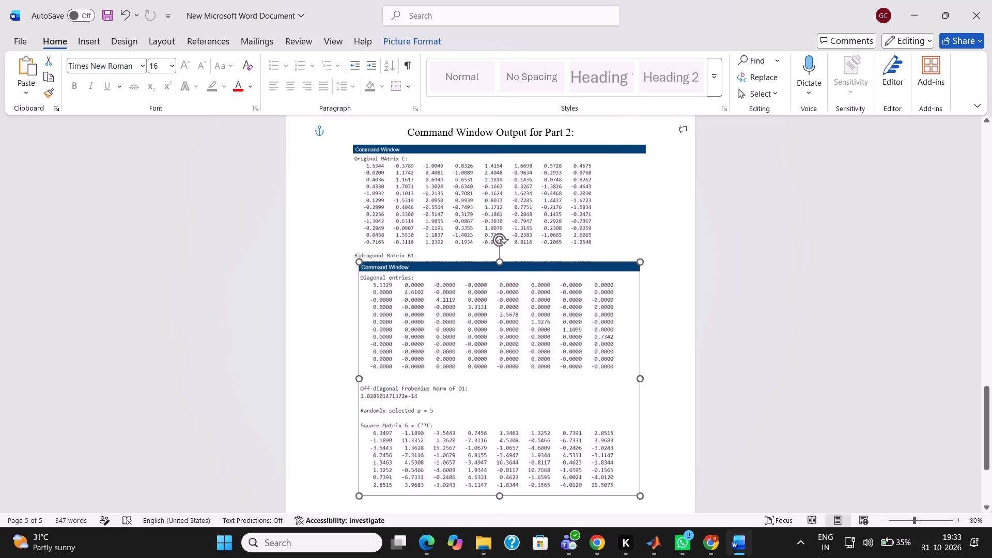
drag(524, 385, 519, 450)
scroll(506, 421, down, 1)
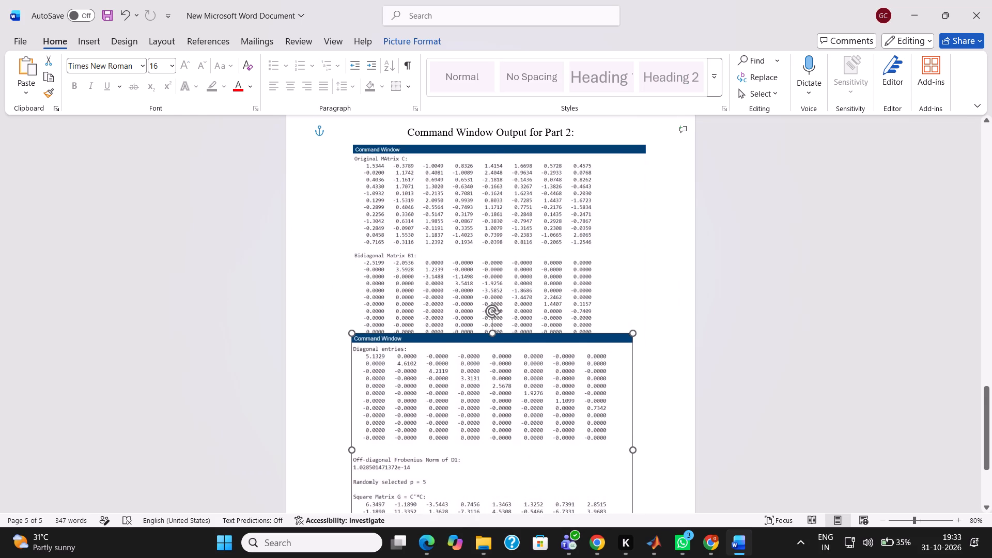
scroll(506, 421, down, 2)
drag(502, 333, 500, 377)
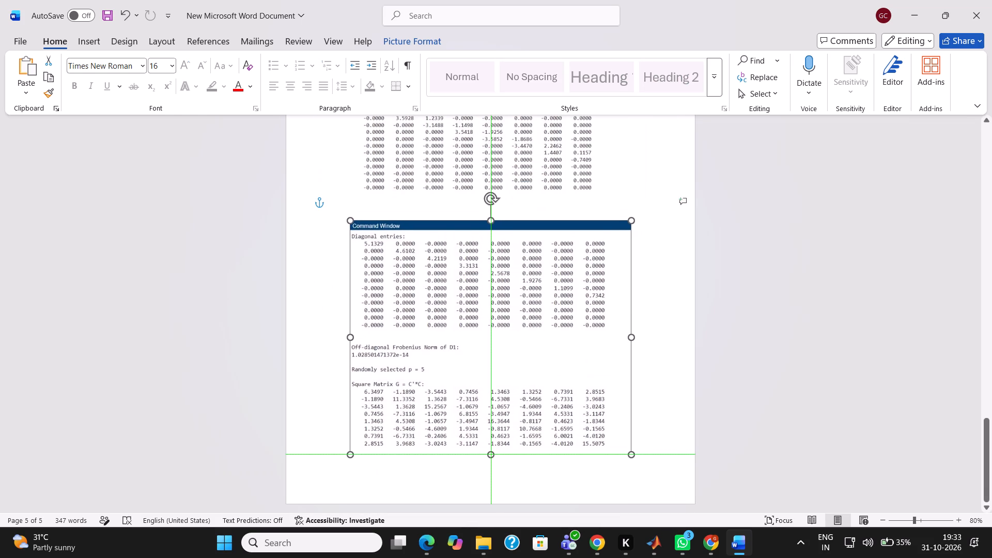
drag(500, 377, 498, 377)
scroll(493, 355, up, 1)
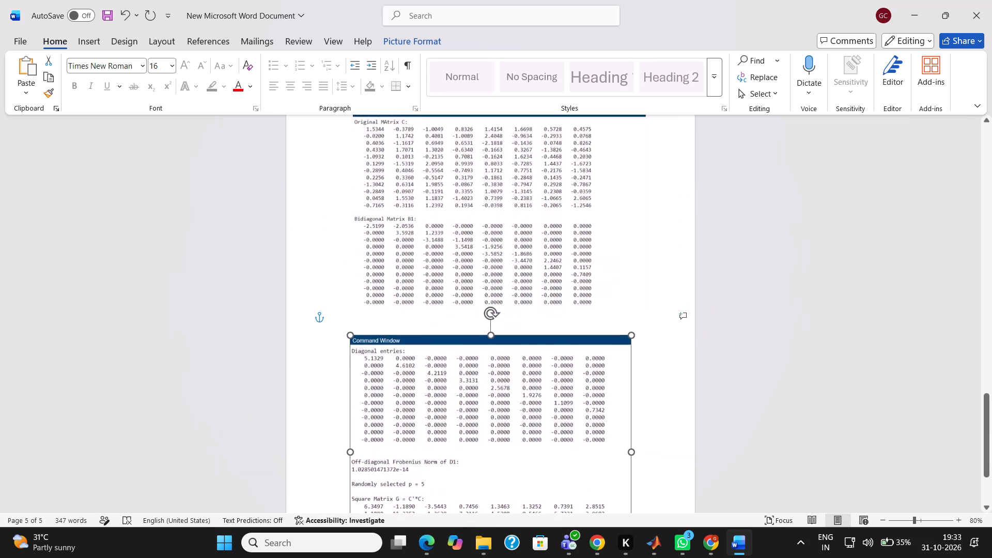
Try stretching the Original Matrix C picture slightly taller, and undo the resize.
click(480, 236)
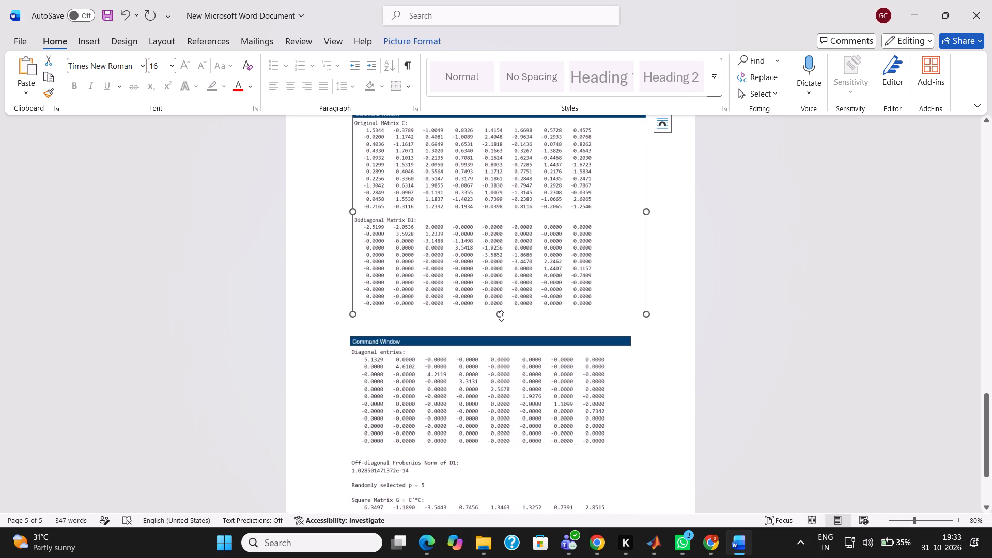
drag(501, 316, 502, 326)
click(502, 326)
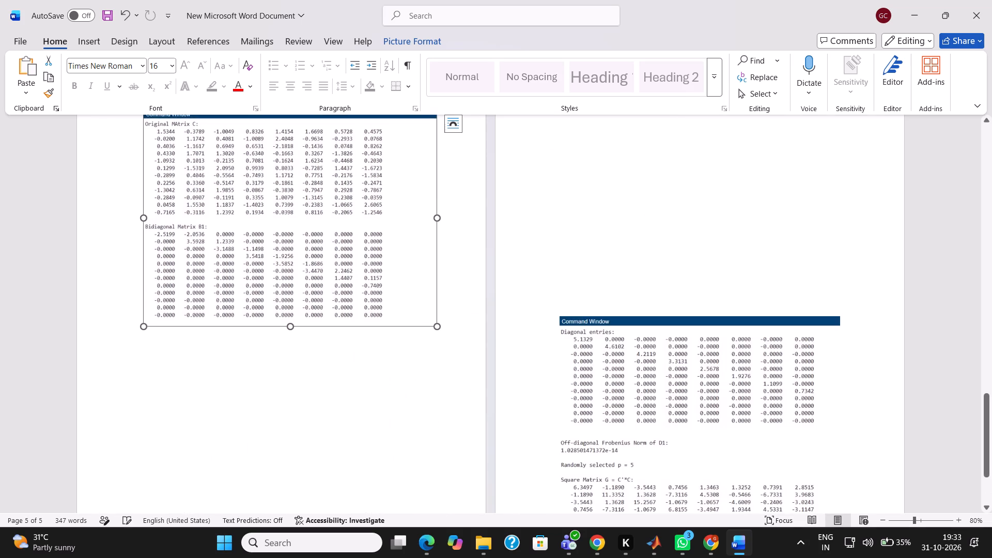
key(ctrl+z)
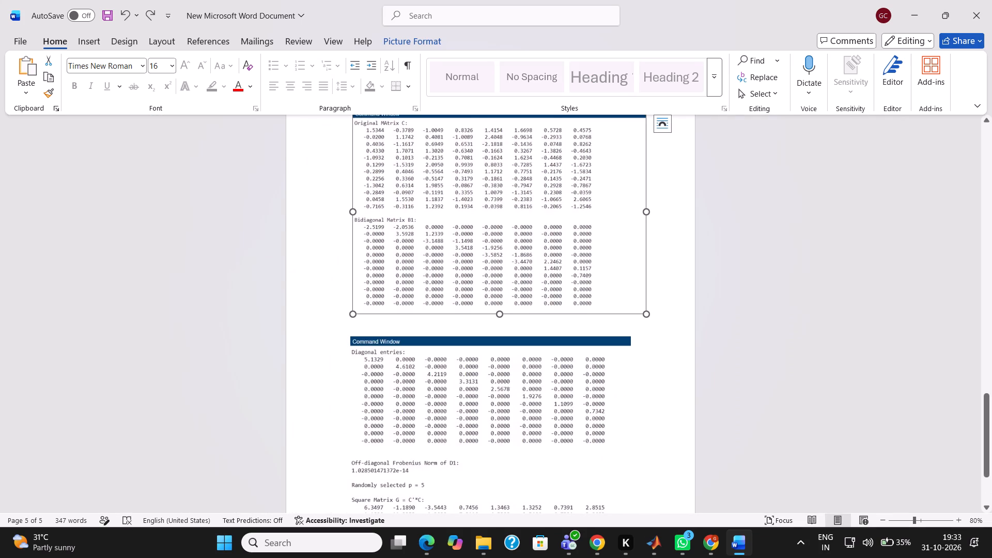
Nudge the diagonal-entries picture slightly upward and sideways so its left edge lines up with the picture above.
click(532, 354)
key(Up)
key(Up)
key(Up)
key(Up)
key(Up)
key(Up)
key(Up)
key(Up)
key(Up)
key(Up)
key(Up)
key(Up)
key(Up)
key(Up)
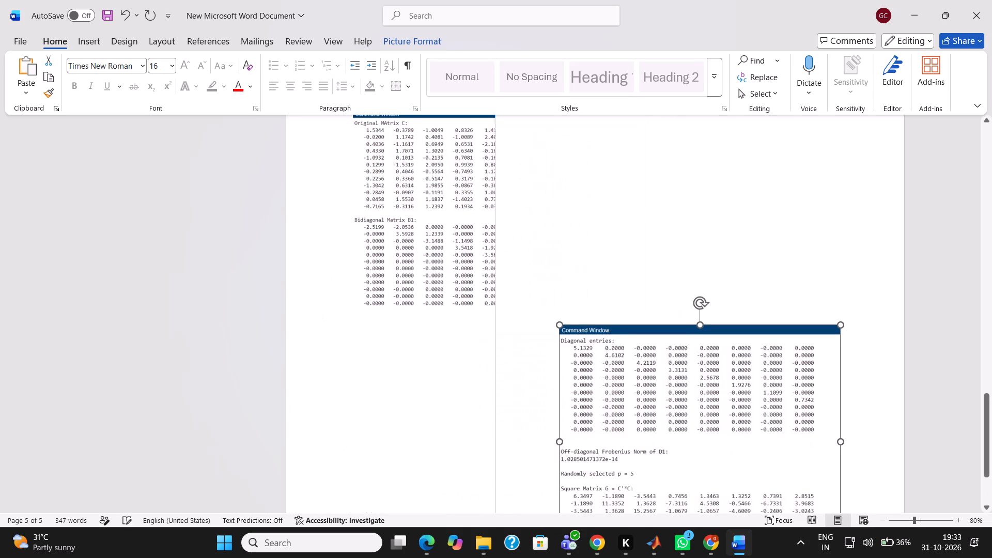
key(Down)
key(Down)
key(Down)
key(Down)
key(Down)
key(Down)
key(Down)
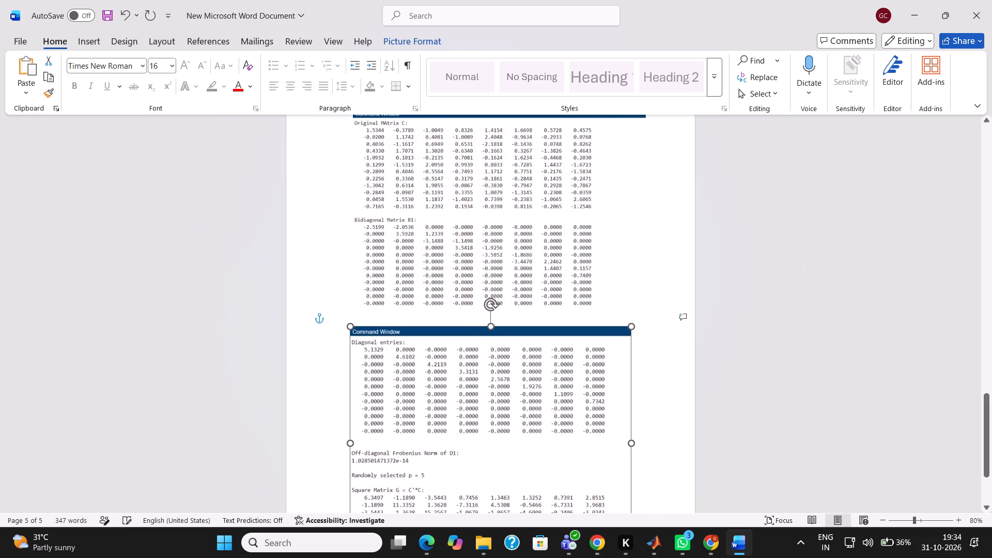
key(Up)
key(Up)
key(Up)
key(Down)
key(Down)
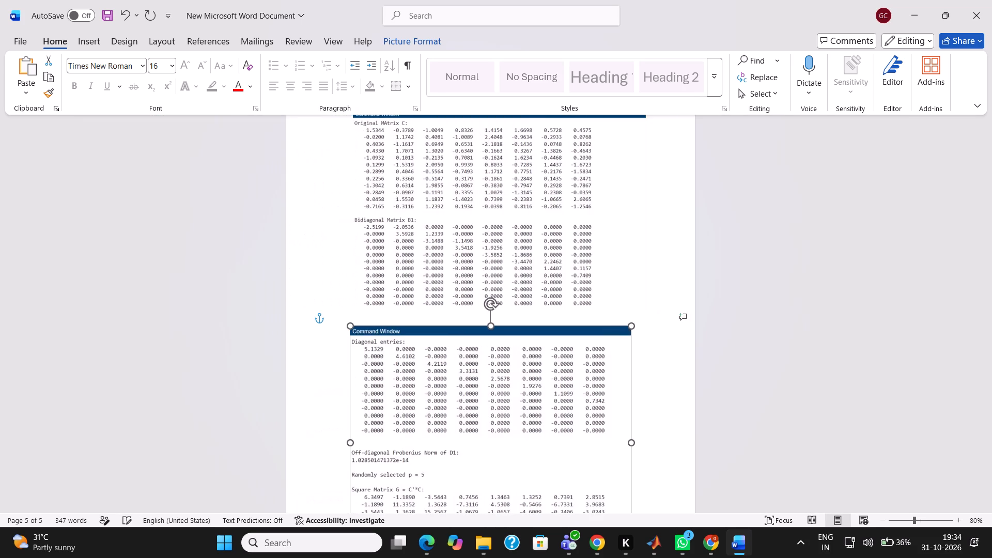
key(Right)
key(Right)
key(Right)
key(Right)
key(Right)
click(738, 351)
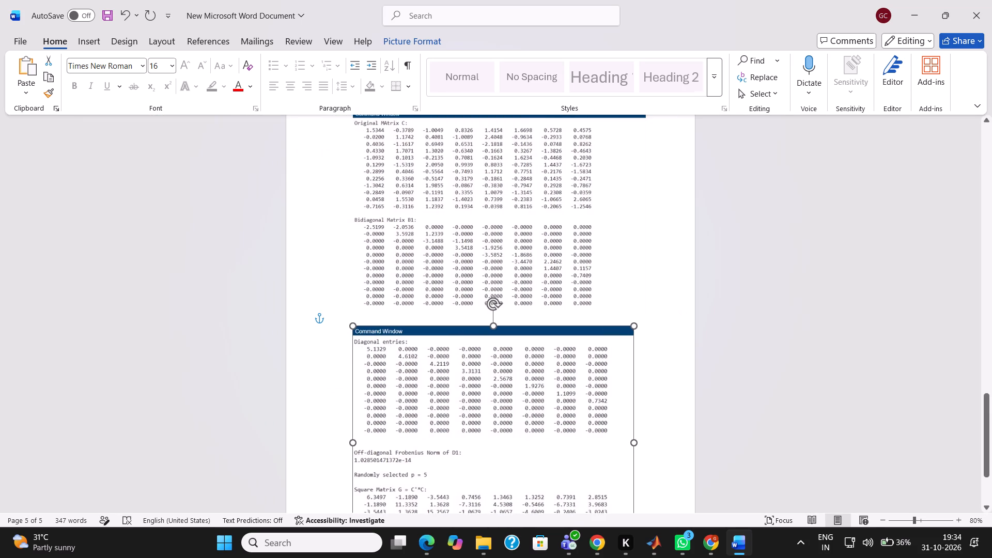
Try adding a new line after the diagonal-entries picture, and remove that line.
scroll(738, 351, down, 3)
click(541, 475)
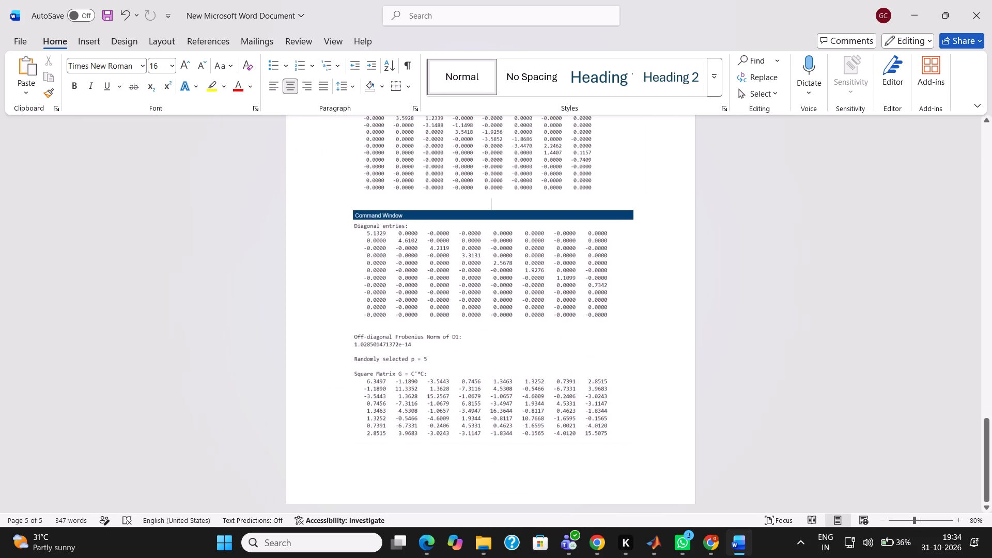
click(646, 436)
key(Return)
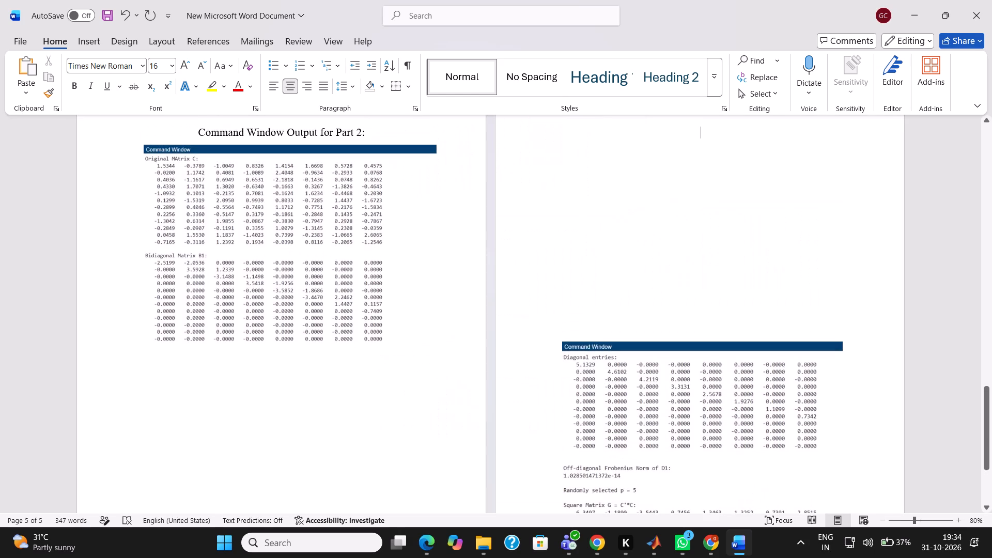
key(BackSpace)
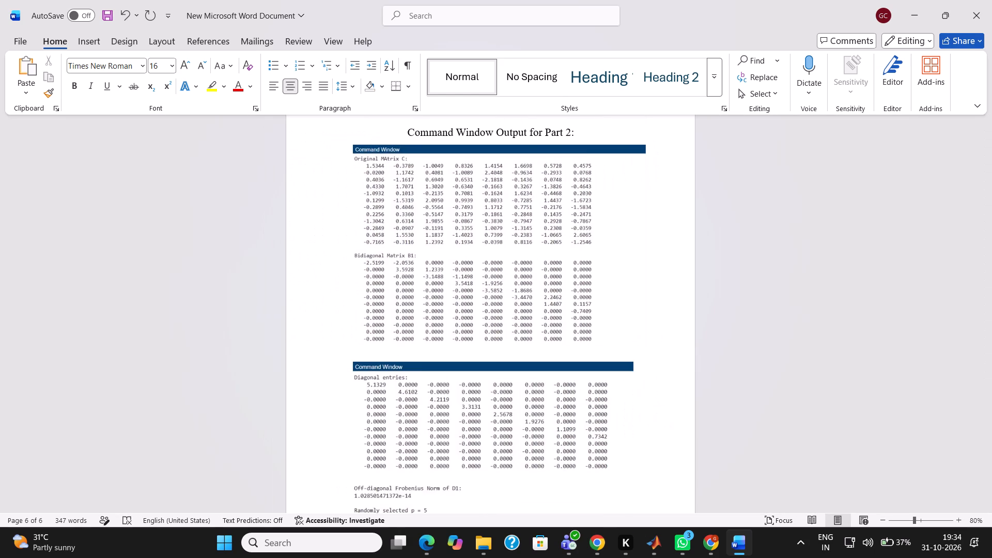
Pad the empty line between the two Part 2 pictures with tabs and start a new line on page 6.
key(Down)
key(Down)
key(Down)
key(Right)
key(Right)
key(Right)
key(Tab)
key(Tab)
key(Tab)
key(Tab)
key(Tab)
key(Tab)
key(Tab)
key(Tab)
key(Tab)
key(Tab)
key(Tab)
key(Tab)
key(Down)
key(Return)
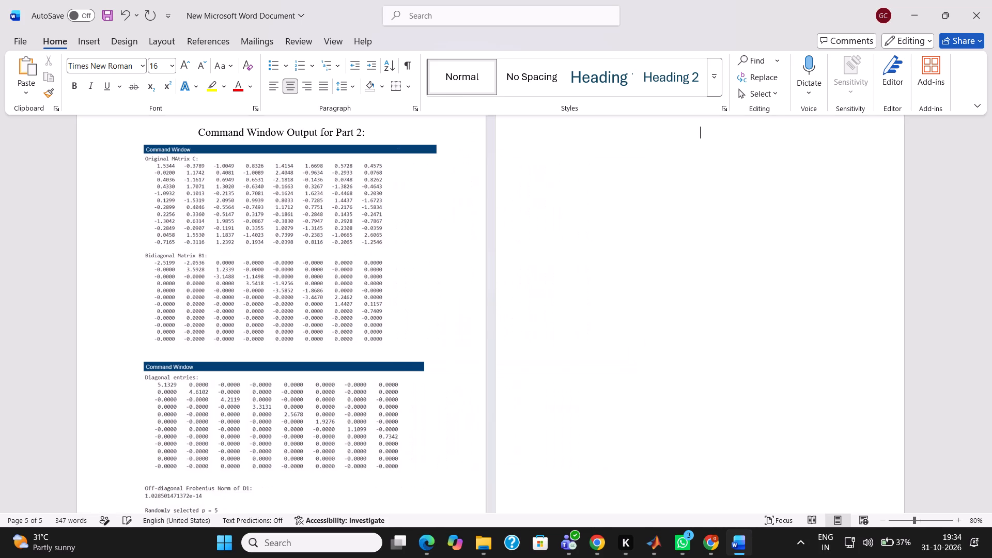
Reduce the Part 1 body paragraph, starting "For the selected p = 5", to font size 14.
scroll(371, 380, right, 1)
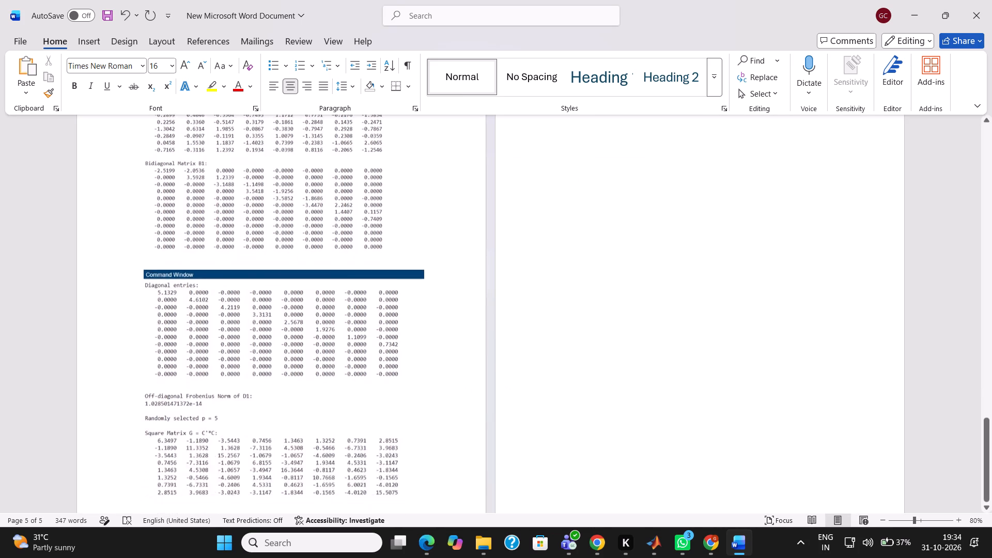
scroll(371, 380, right, 1)
scroll(386, 375, up, 2)
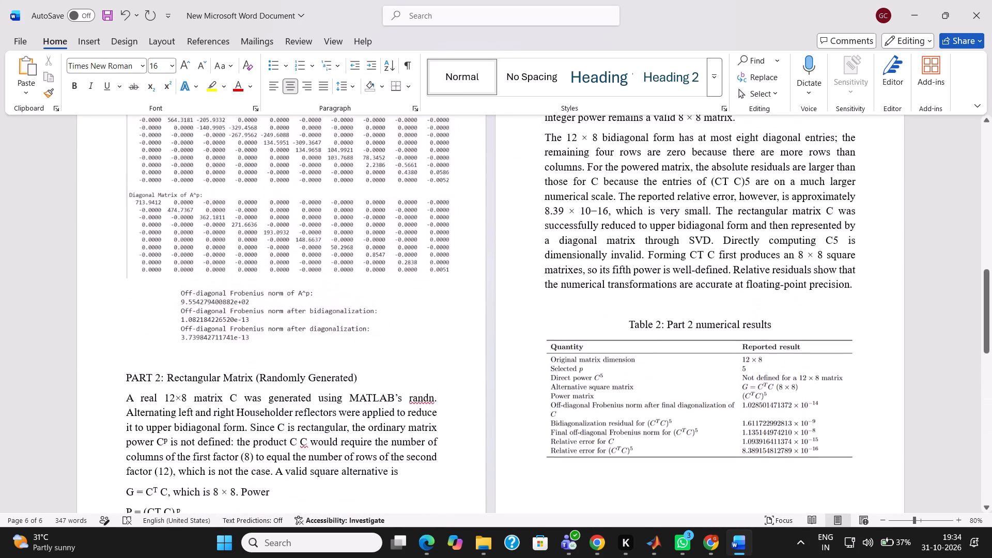
scroll(386, 375, up, 1)
ctrl+scroll(386, 375, down, 4)
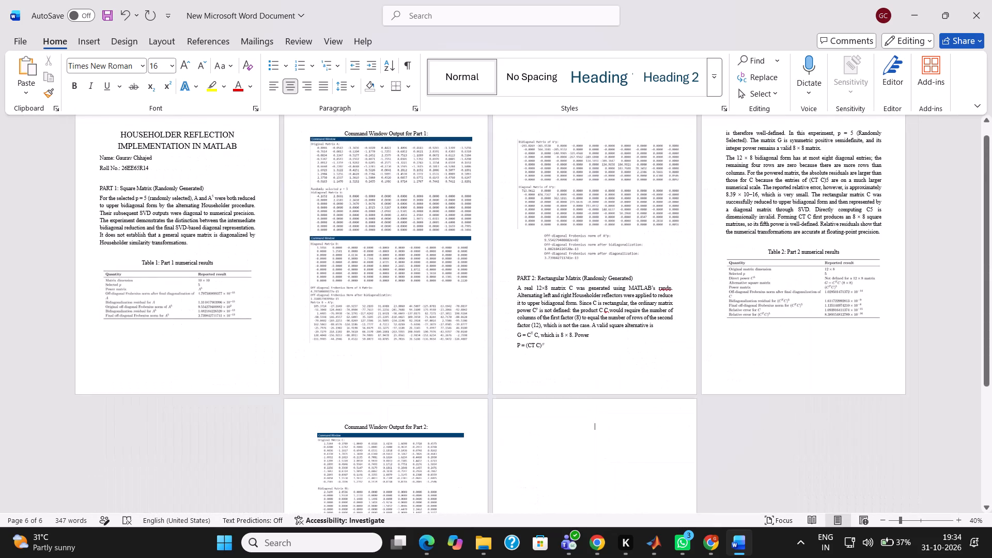
click(206, 244)
key(shift+Up)
key(shift+Up)
key(shift+Up)
key(shift+Up)
key(shift+Up)
key(shift+Up)
key(shift+Left)
key(shift+Left)
key(shift+Left)
key(shift+Left)
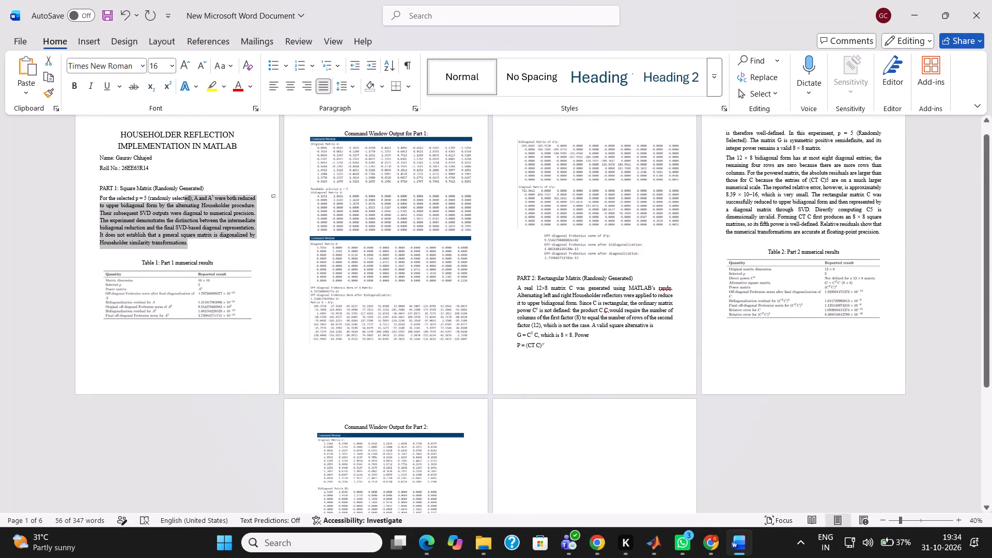
key(shift+Right)
key(shift+Right)
key(shift+Right)
key(shift+Up)
key(shift+Right)
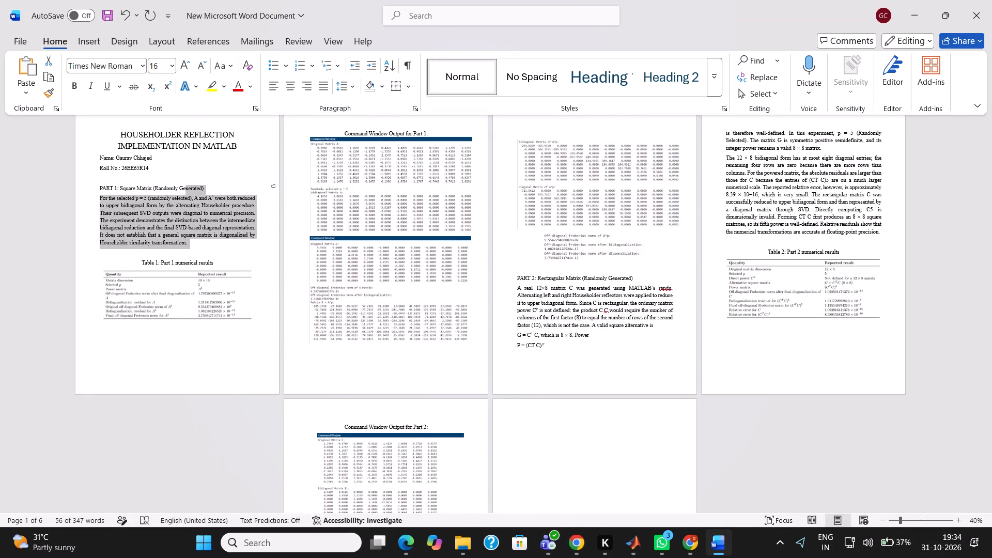
key(shift+Right)
key(shift+Right)
key(shift+Right)
key(shift+Right)
key(shift+Right)
key(shift+Right)
key(shift+Right)
key(shift+Right)
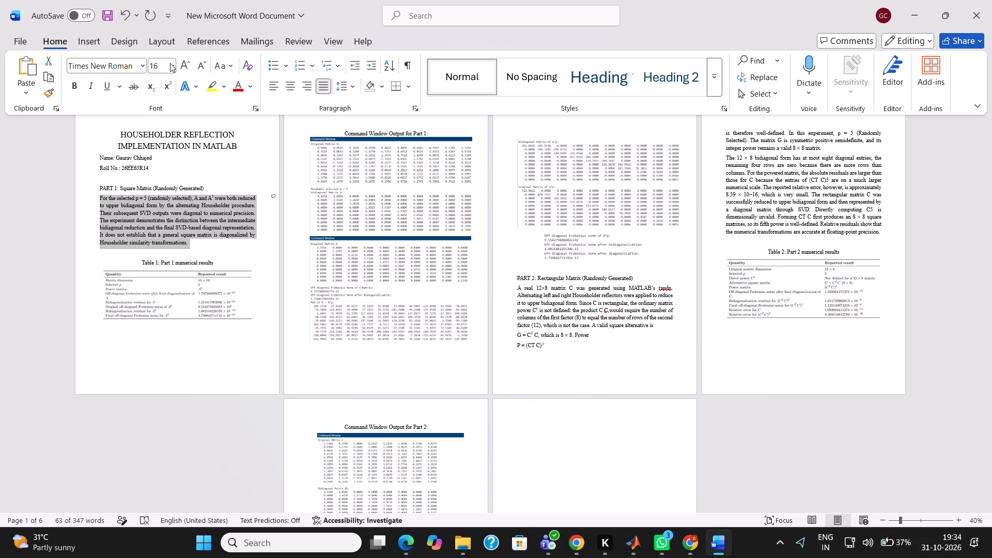
click(205, 63)
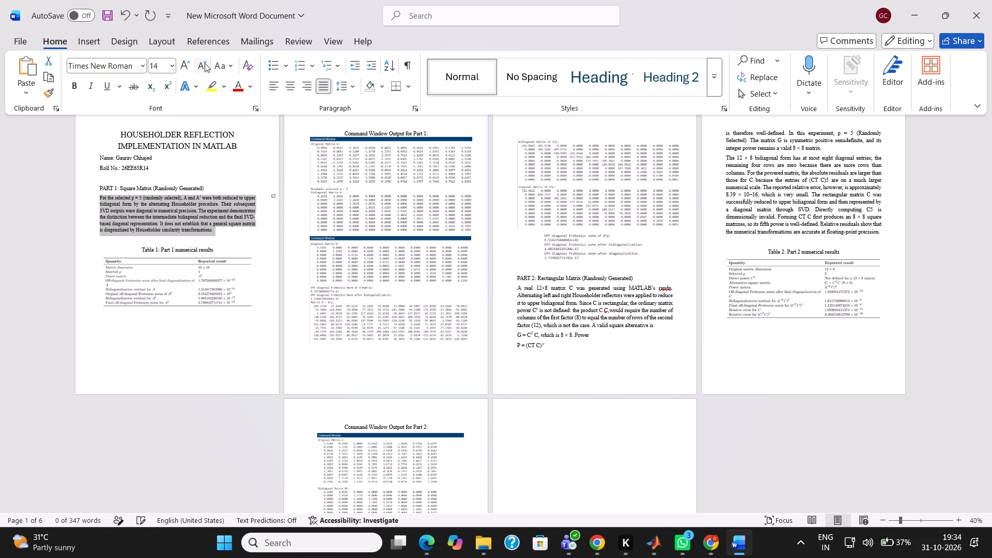
click(202, 362)
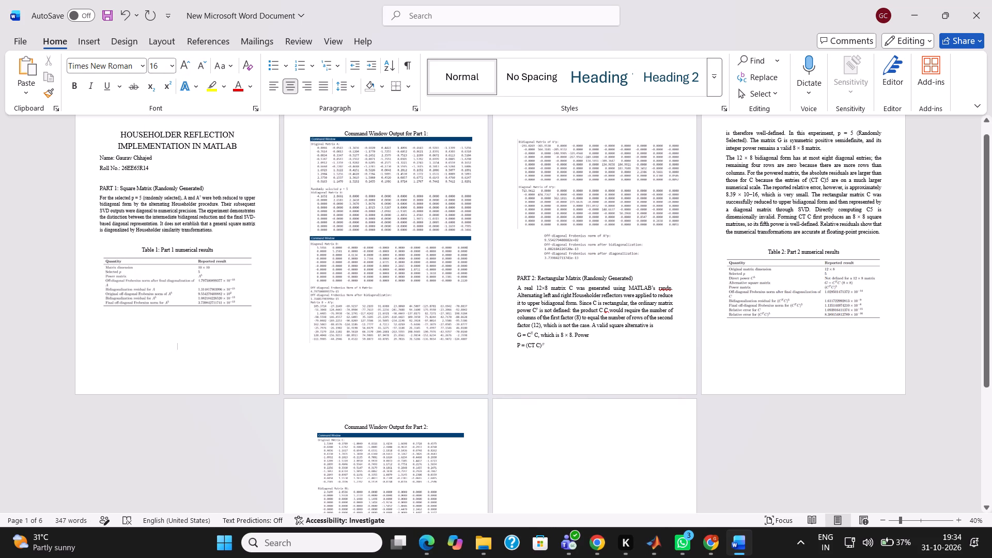
Reduce all Part 2 body text, from "A real 12×8 matrix C" to "floating-point precision.", to font size 14.
drag(518, 287, 807, 230)
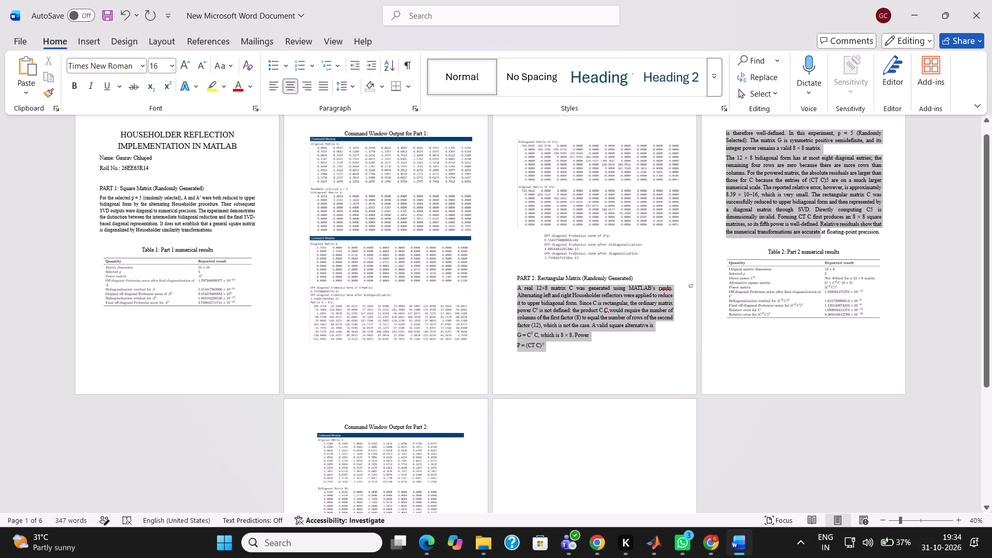
drag(807, 230, 901, 232)
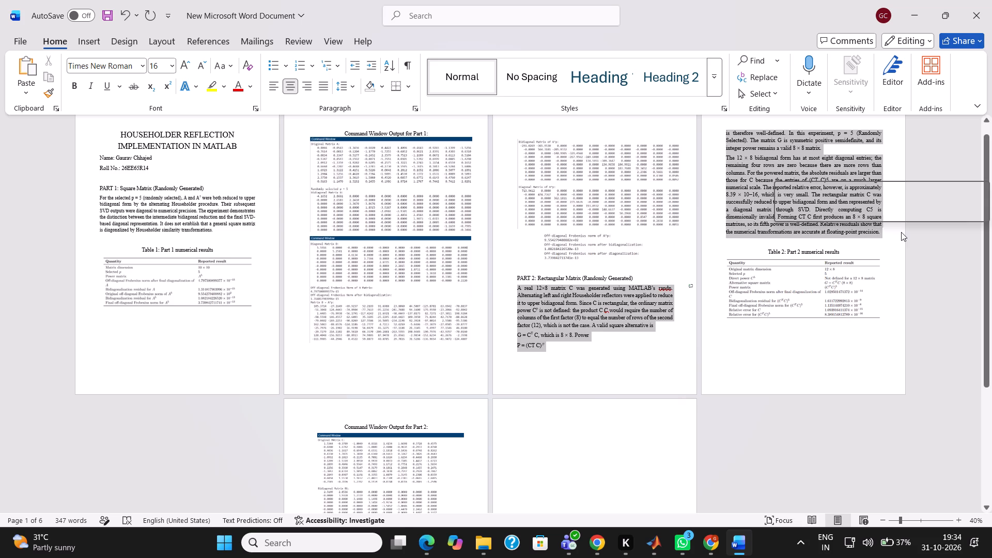
click(206, 64)
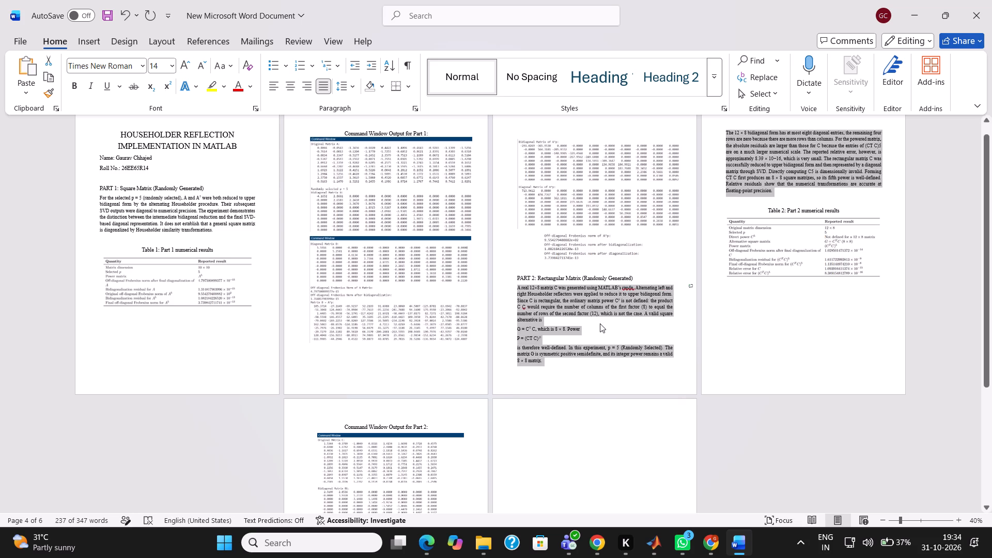
click(762, 347)
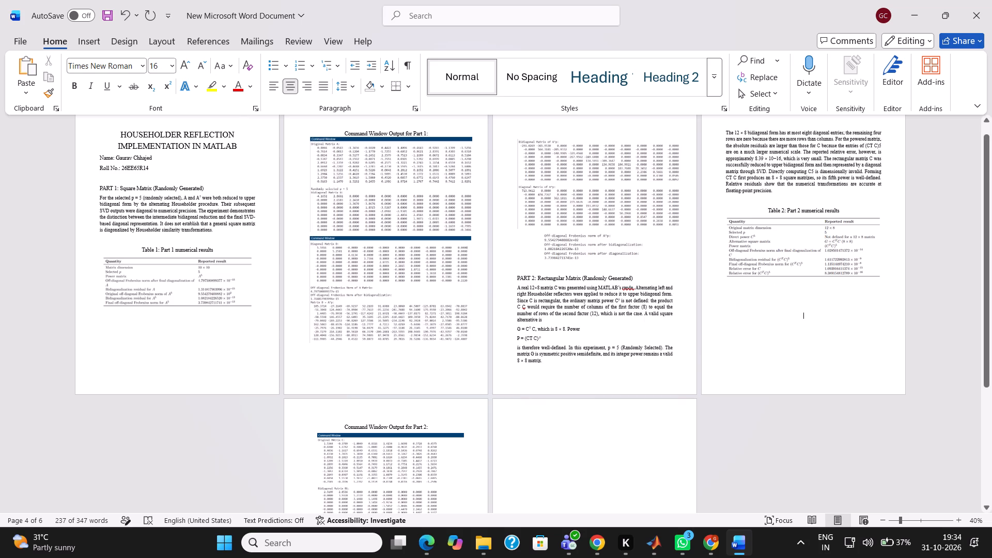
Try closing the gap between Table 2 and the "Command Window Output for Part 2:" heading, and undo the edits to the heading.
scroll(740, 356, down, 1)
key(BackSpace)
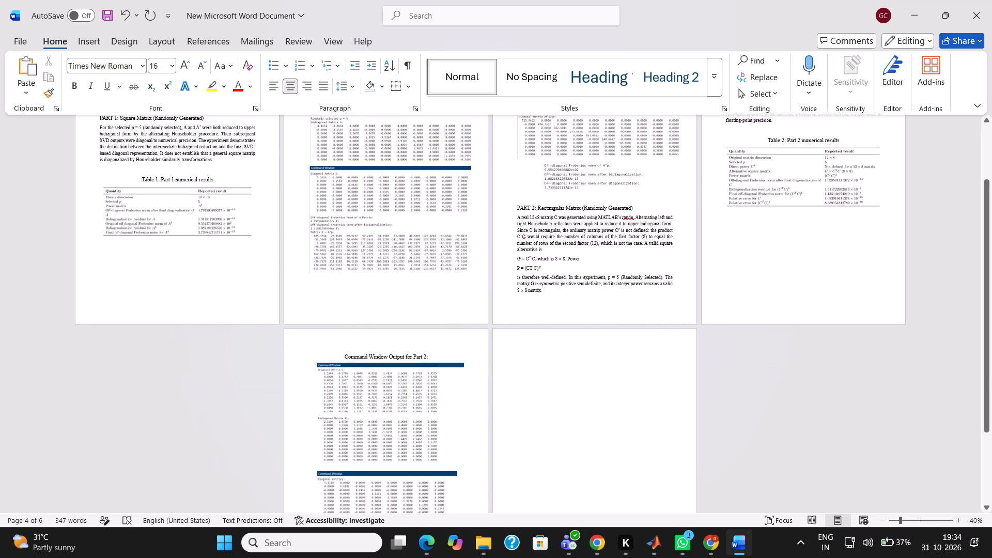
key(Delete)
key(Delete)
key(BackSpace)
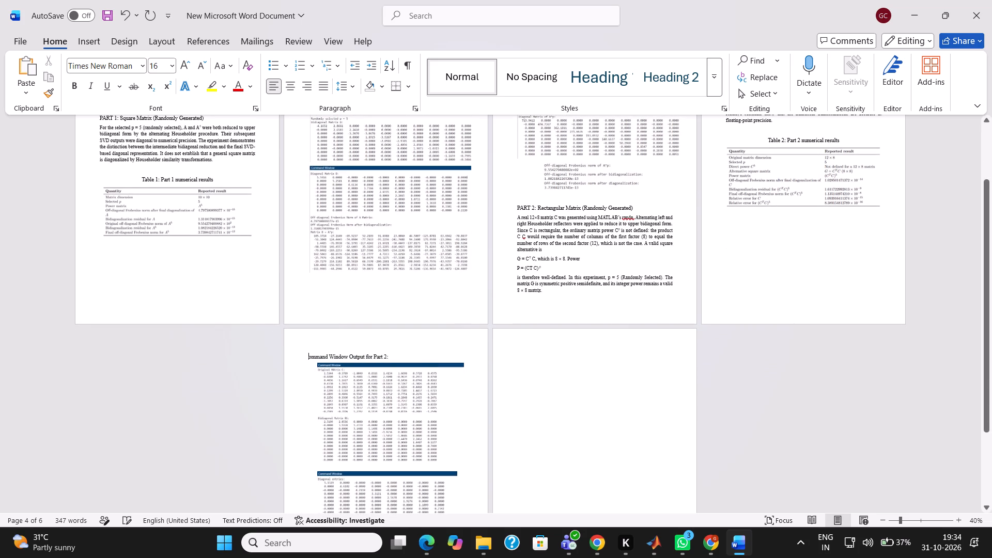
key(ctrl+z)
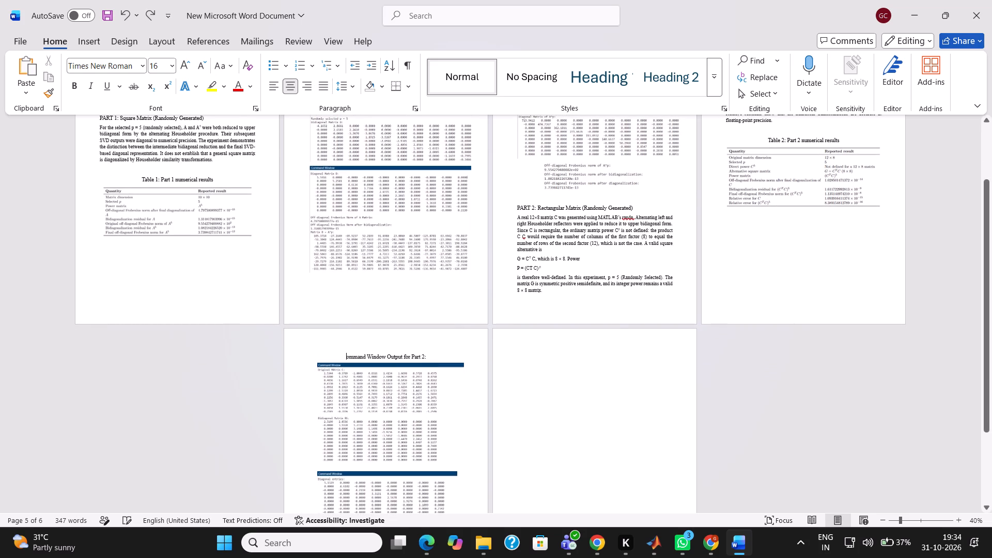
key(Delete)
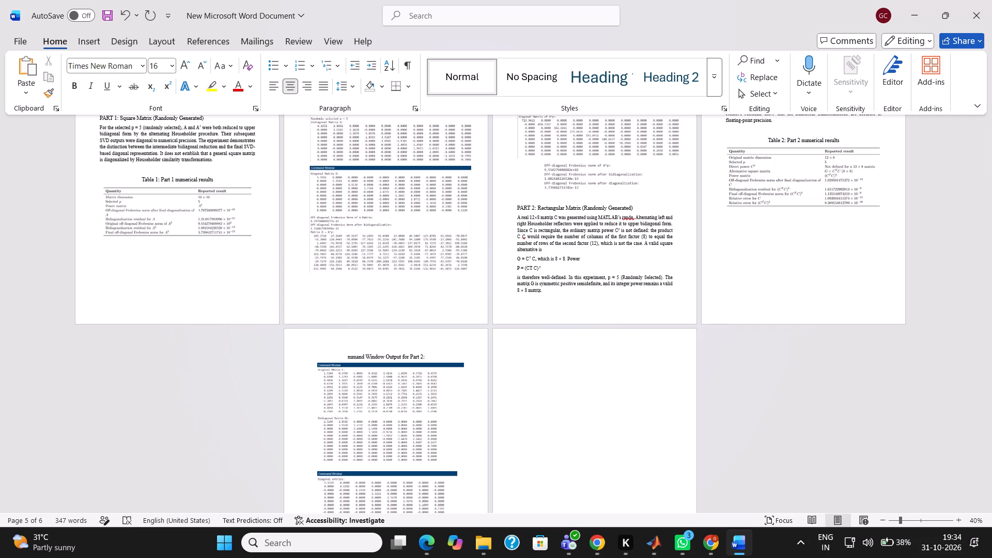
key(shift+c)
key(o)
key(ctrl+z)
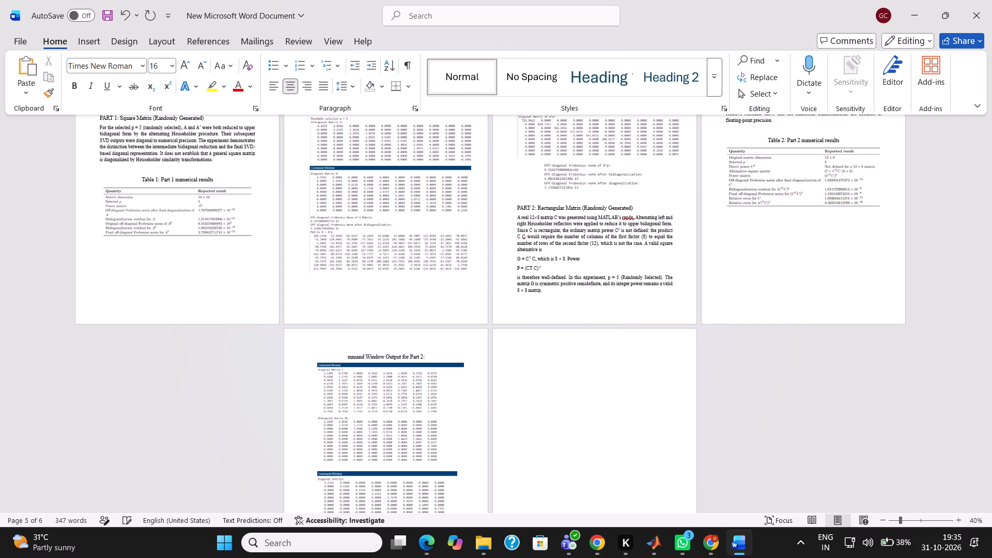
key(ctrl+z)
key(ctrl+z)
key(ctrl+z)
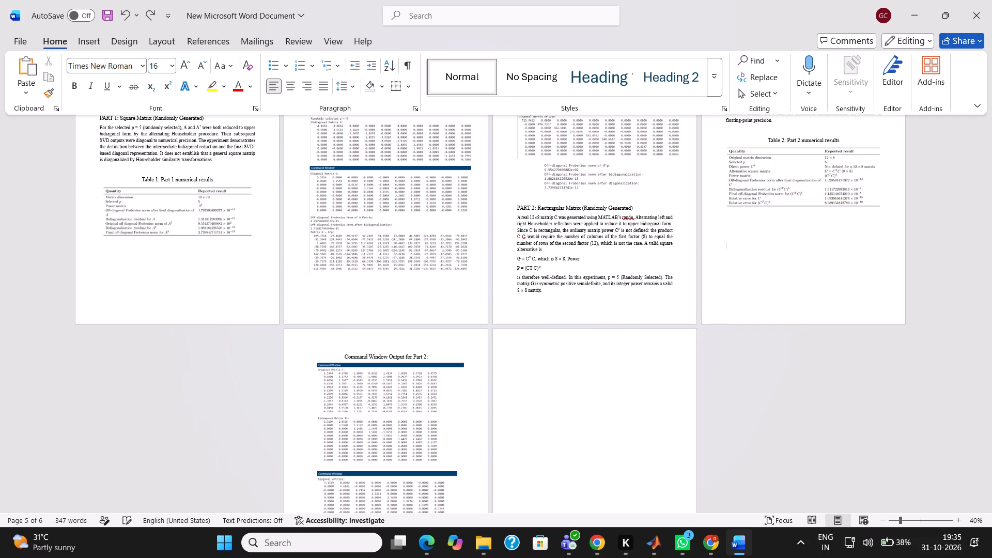
Delete the extra empty line space below Table 2 on page 4.
key(BackSpace)
key(BackSpace)
key(BackSpace)
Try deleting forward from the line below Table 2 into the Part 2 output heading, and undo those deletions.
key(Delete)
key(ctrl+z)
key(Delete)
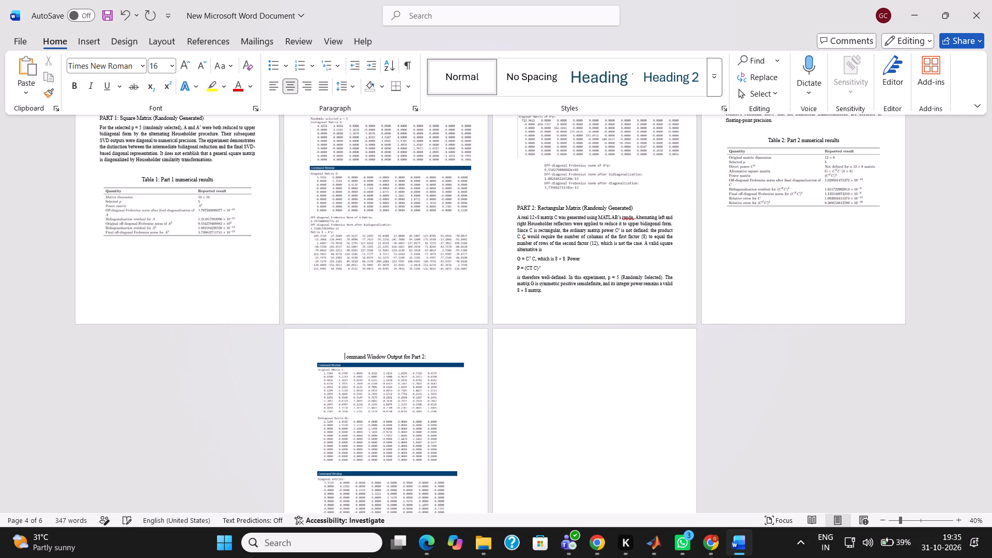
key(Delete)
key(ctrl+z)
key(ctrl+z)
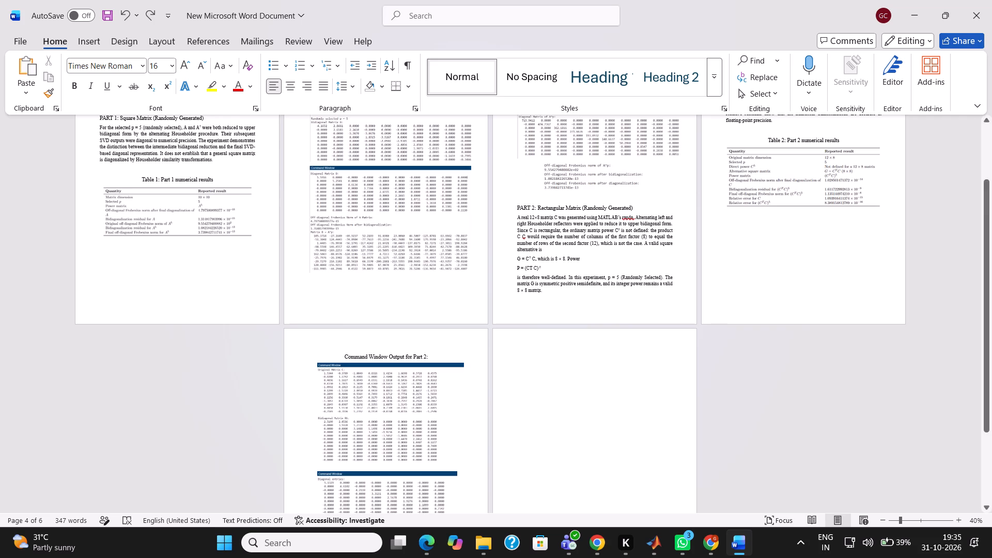
Look over the page layout from the first page to the Part 2 output pictures and the blank page 6.
scroll(726, 338, up, 1)
scroll(726, 338, down, 1)
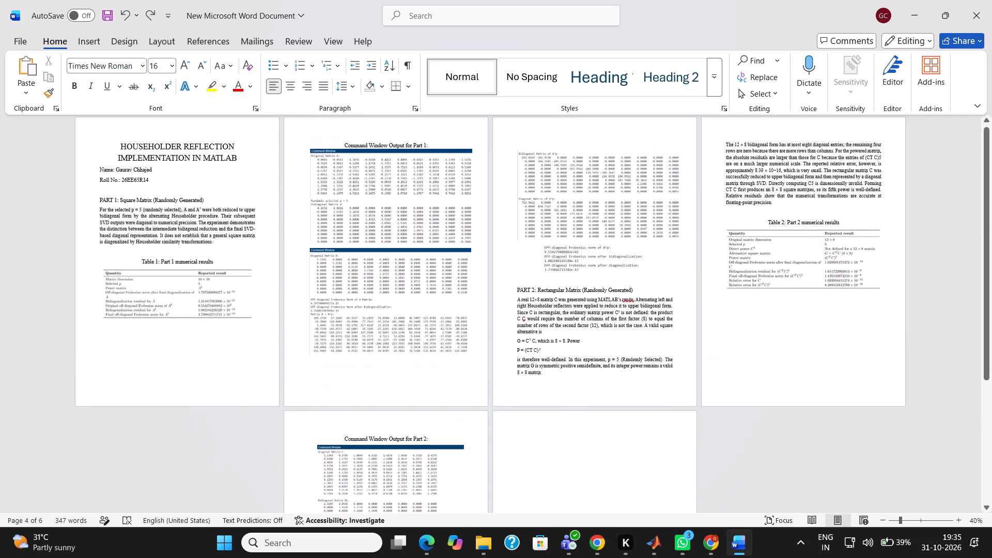
scroll(726, 338, down, 2)
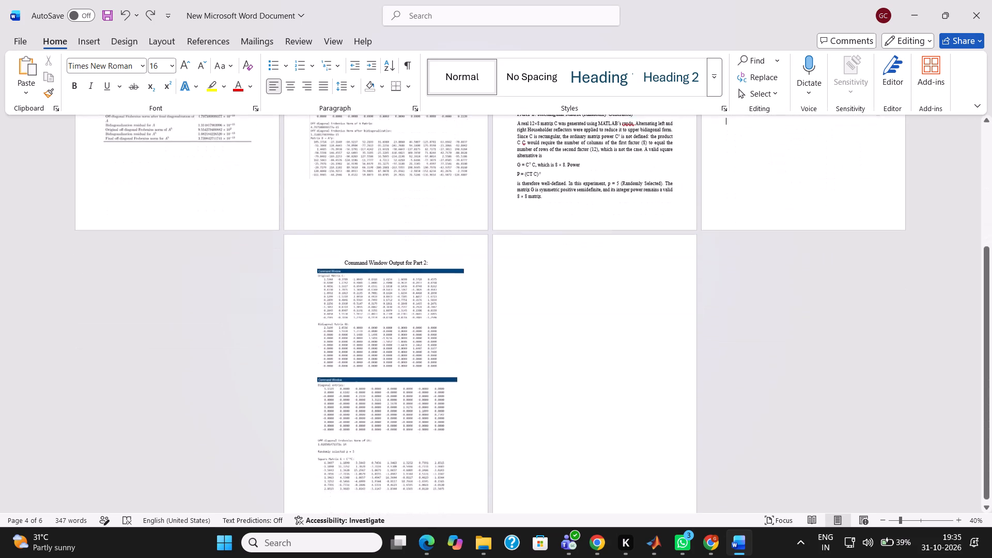
scroll(726, 338, down, 2)
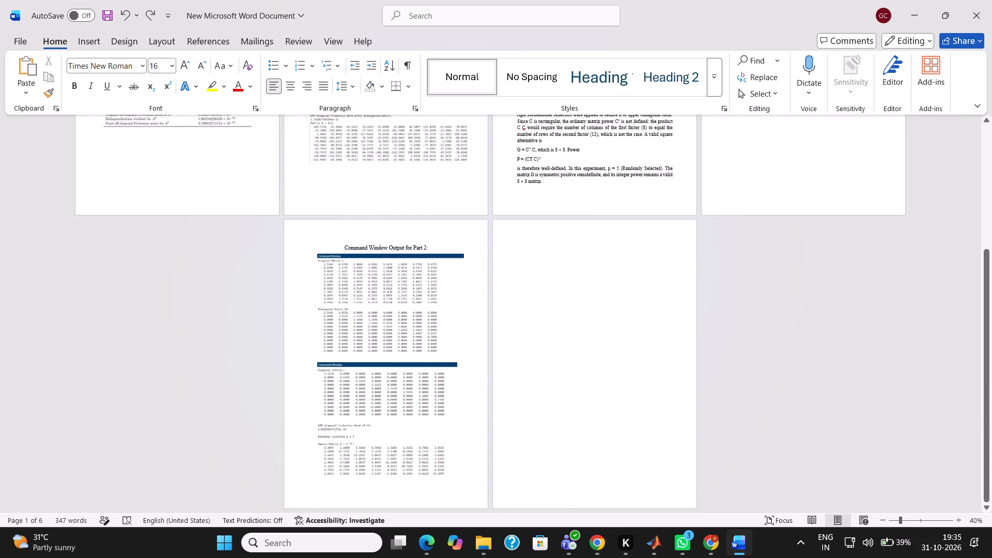
click(382, 323)
click(384, 416)
click(580, 310)
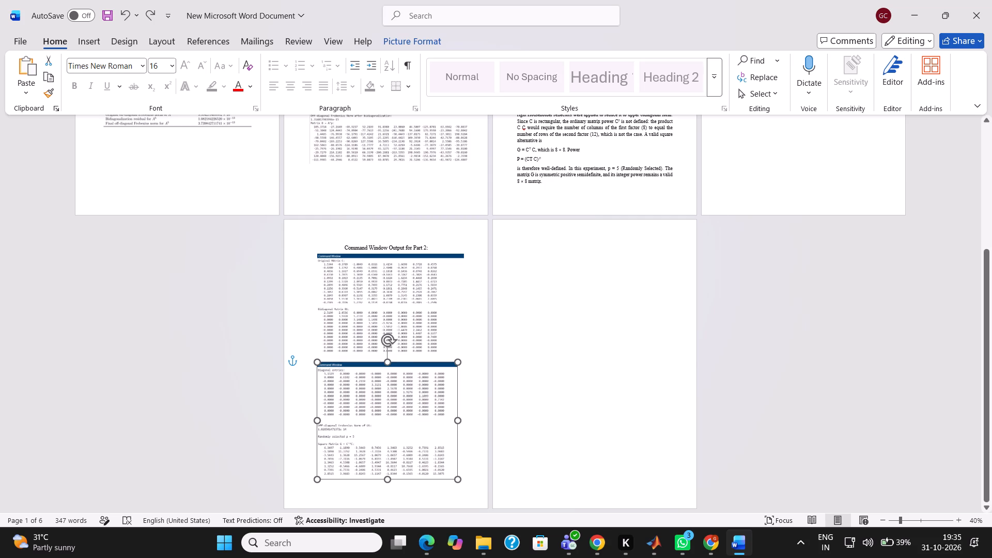
Switch from the report to the WhatsApp window.
key(alt+Tab)
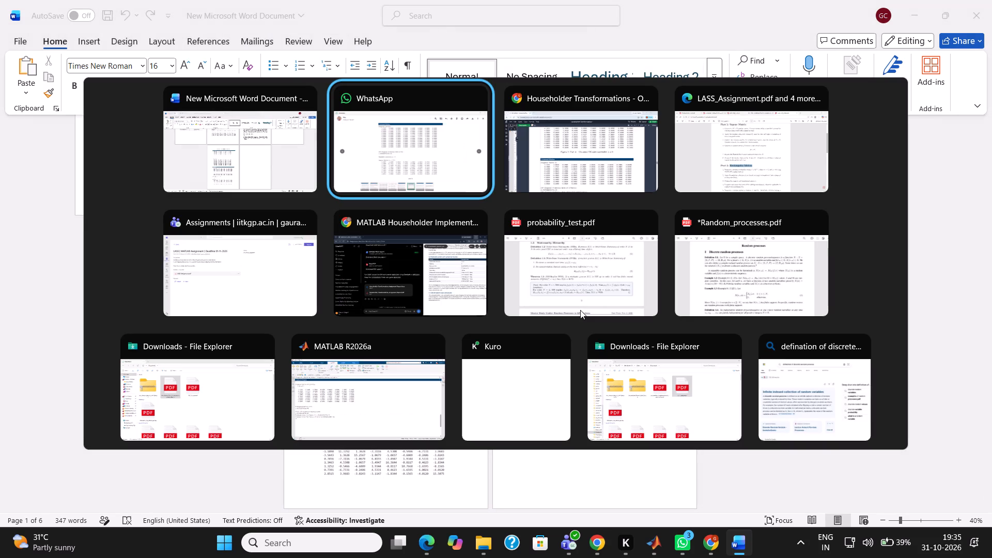
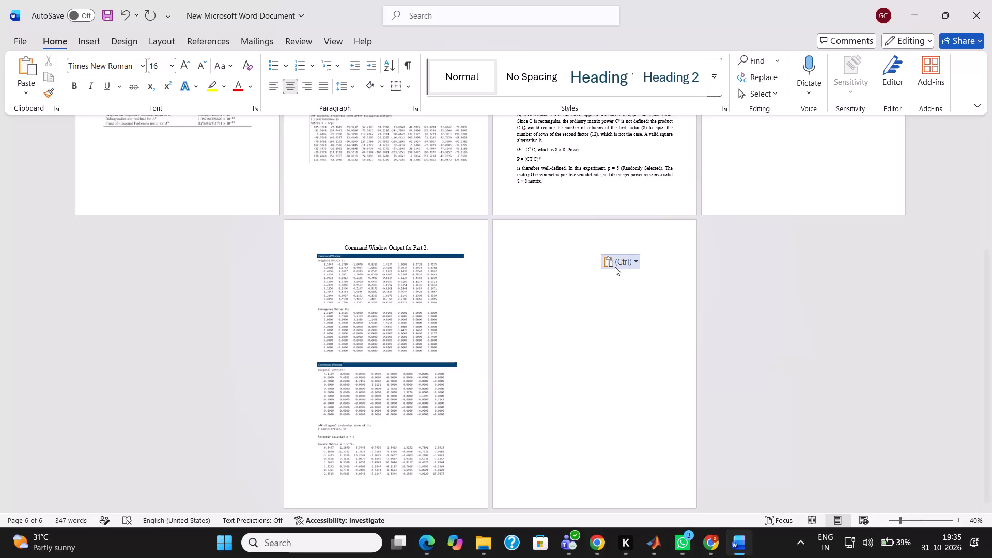
Insert the pasted command window output for matrix P and its bidiagonal matrix on page 6 as a picture.
click(615, 267)
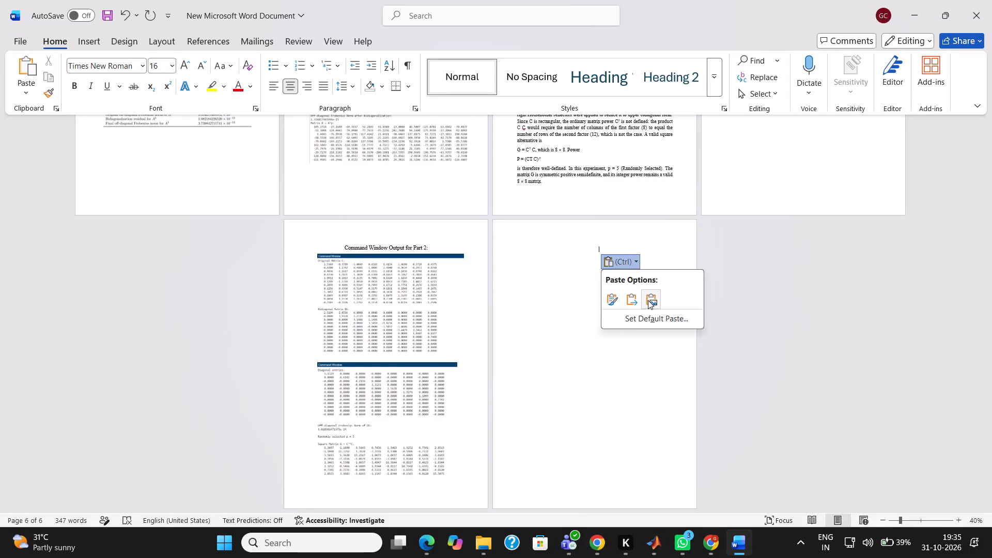
click(652, 302)
Change the layout of the page 6 output picture from in line with text to a floating text-wrapping option.
click(599, 303)
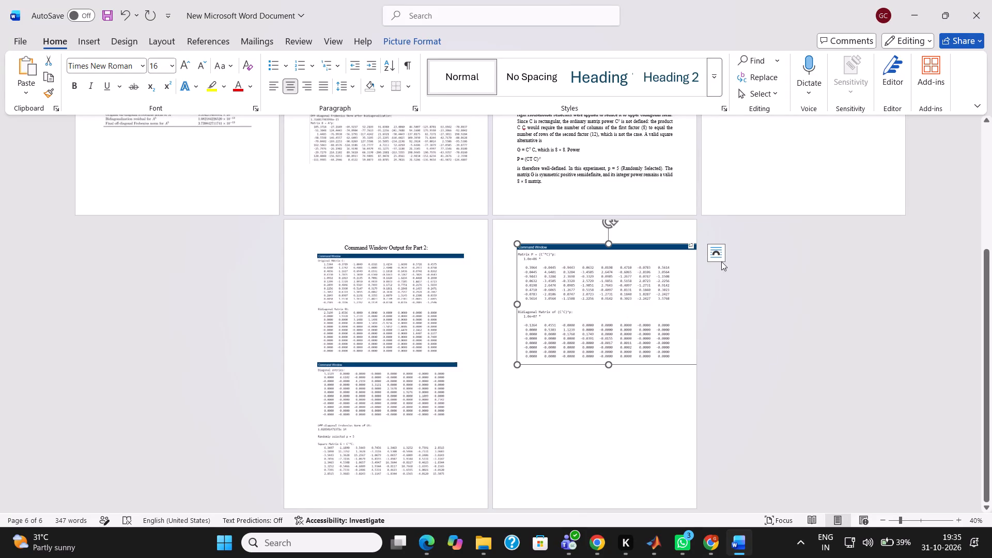
click(710, 255)
click(774, 351)
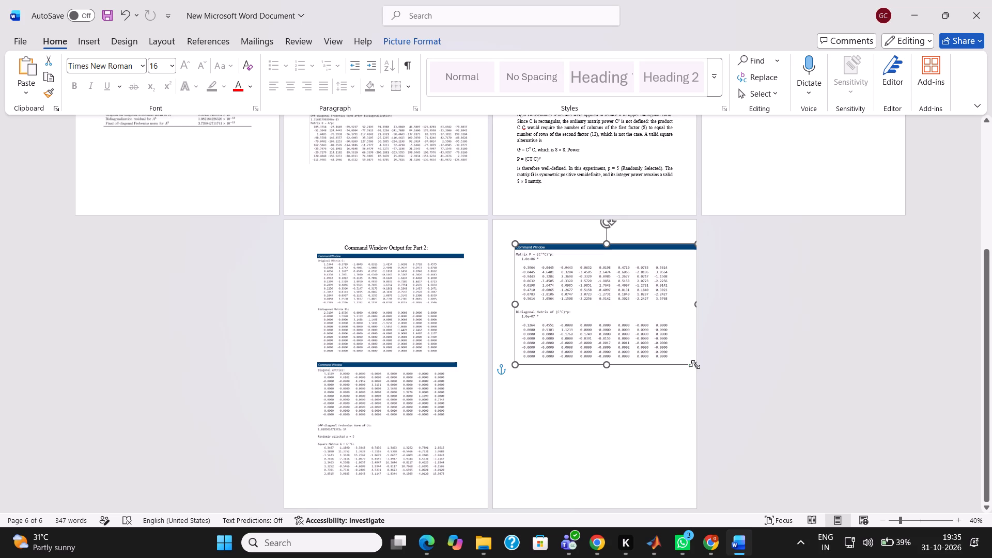
Shrink the page 6 output picture proportionally from its lower corner so its full width fits on the page.
drag(695, 364, 680, 350)
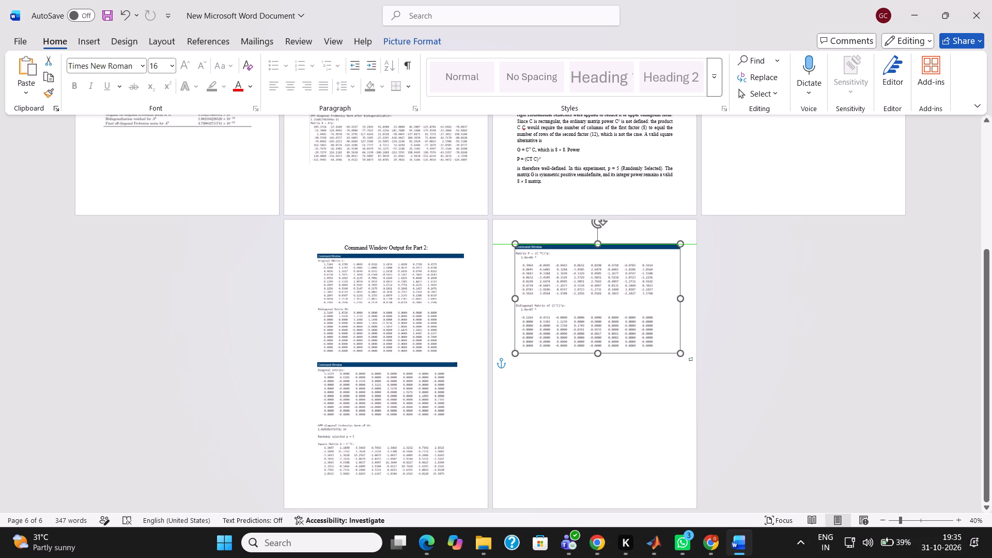
drag(680, 350, 677, 349)
click(662, 374)
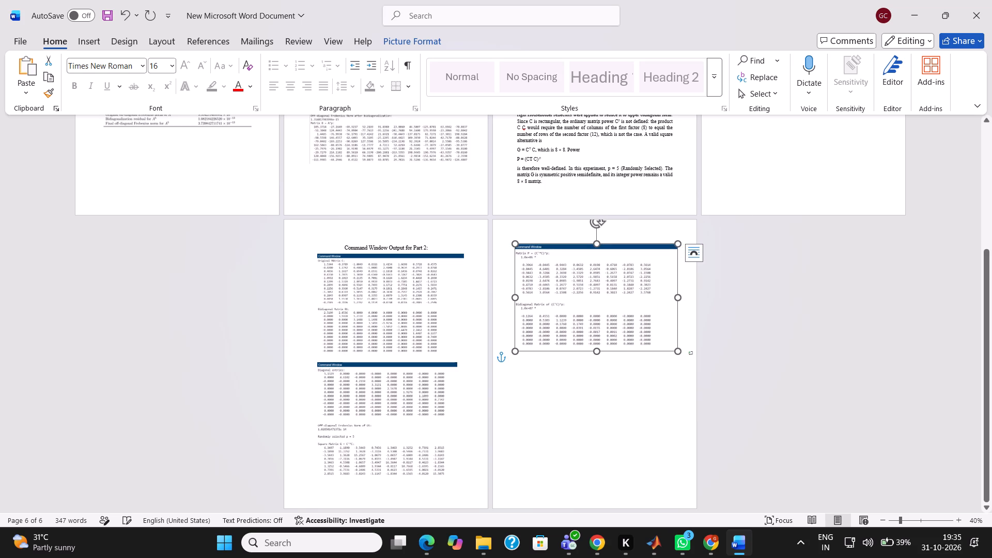
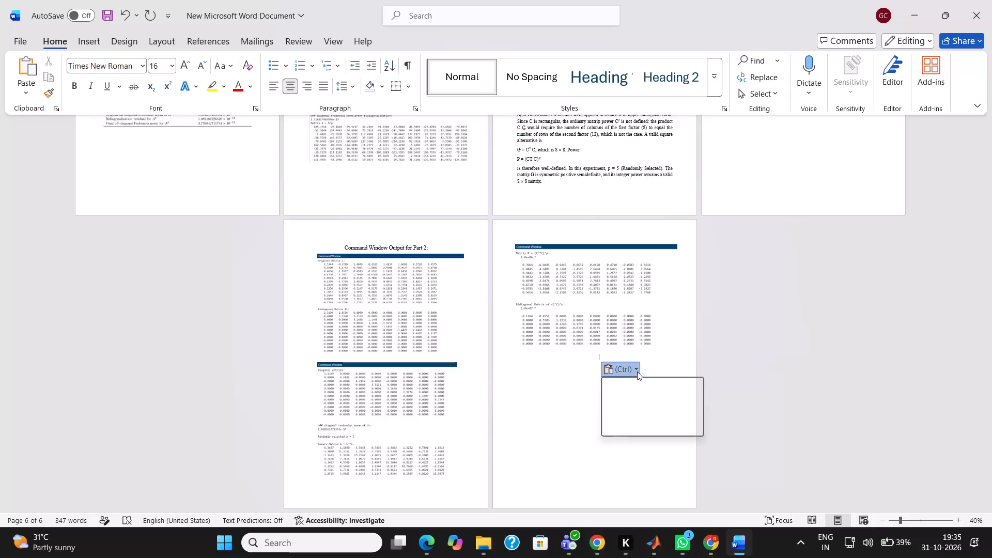
Insert the pasted command window output for the diagonal matrix and final errors on page 6 as a picture.
click(649, 405)
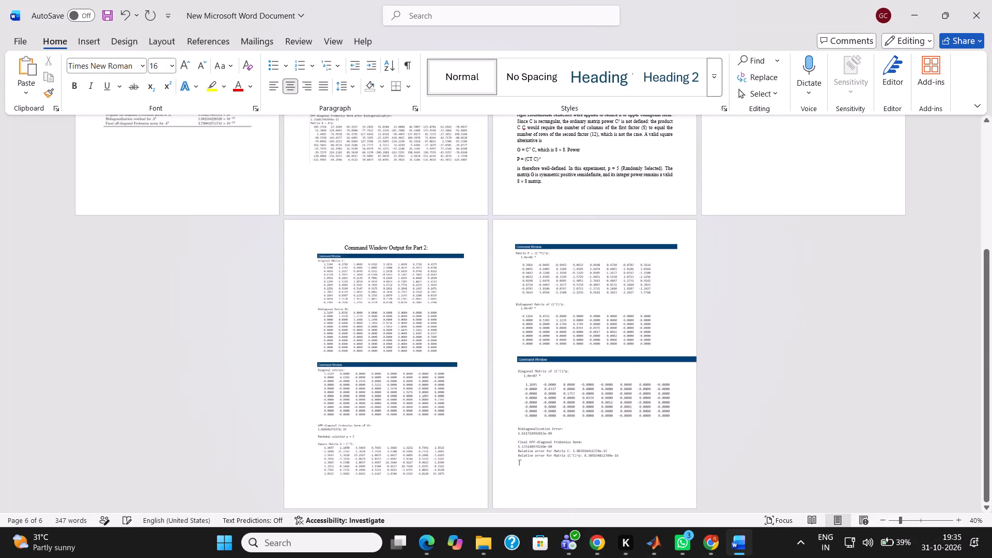
Shrink the new diagonal matrix output picture proportionally from its lower corner so its width fits on page 6.
click(649, 409)
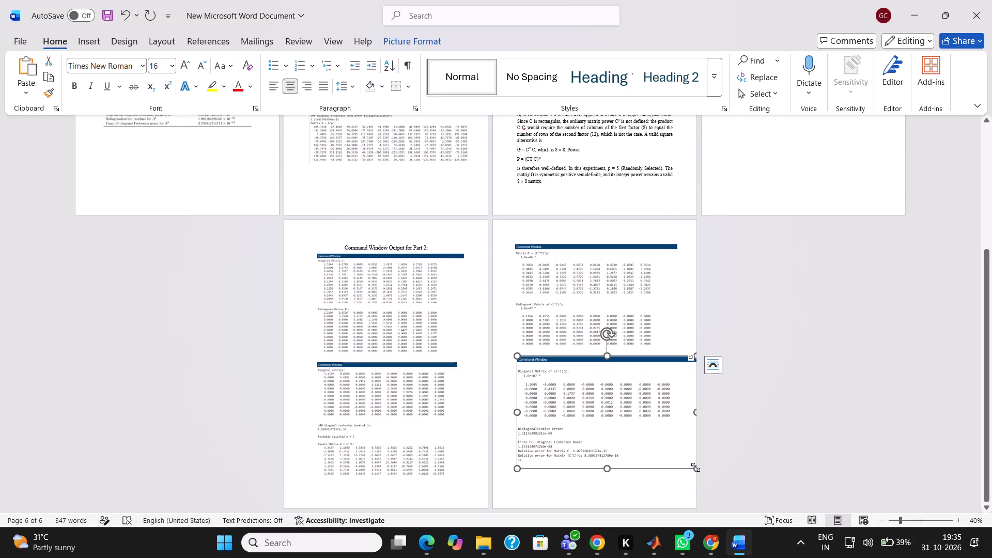
drag(695, 467, 664, 427)
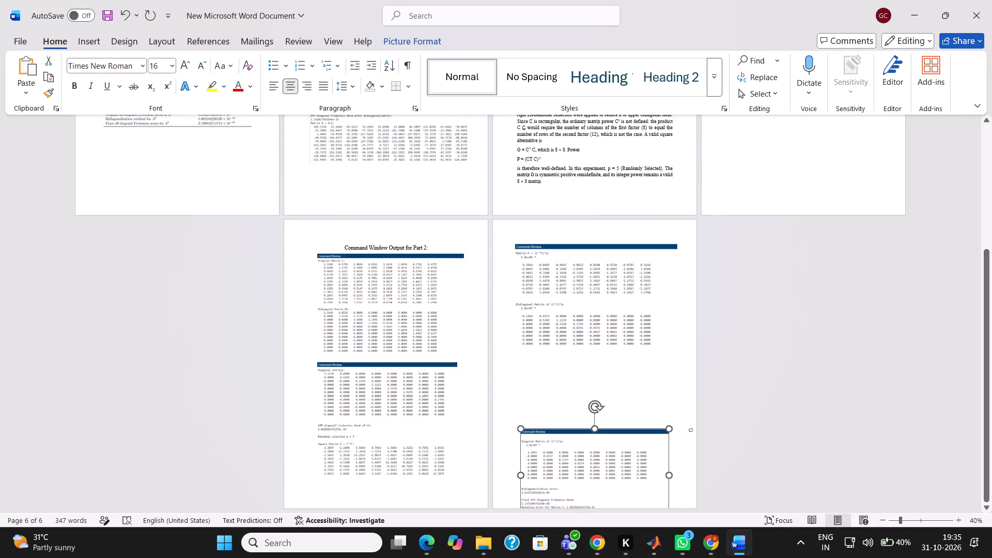
Change the diagonal matrix output picture's layout from in line with text to Tight text wrapping.
drag(623, 460, 618, 396)
click(690, 437)
click(750, 413)
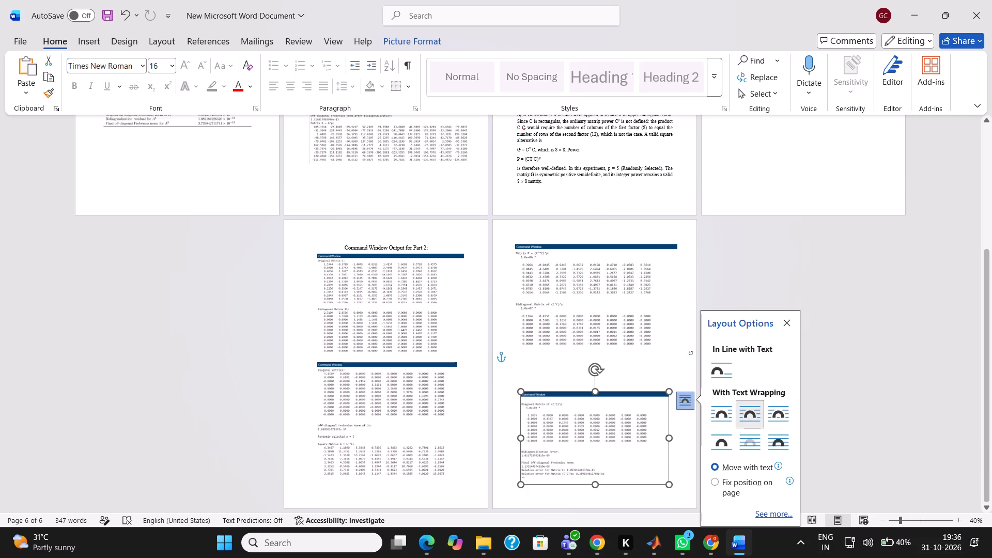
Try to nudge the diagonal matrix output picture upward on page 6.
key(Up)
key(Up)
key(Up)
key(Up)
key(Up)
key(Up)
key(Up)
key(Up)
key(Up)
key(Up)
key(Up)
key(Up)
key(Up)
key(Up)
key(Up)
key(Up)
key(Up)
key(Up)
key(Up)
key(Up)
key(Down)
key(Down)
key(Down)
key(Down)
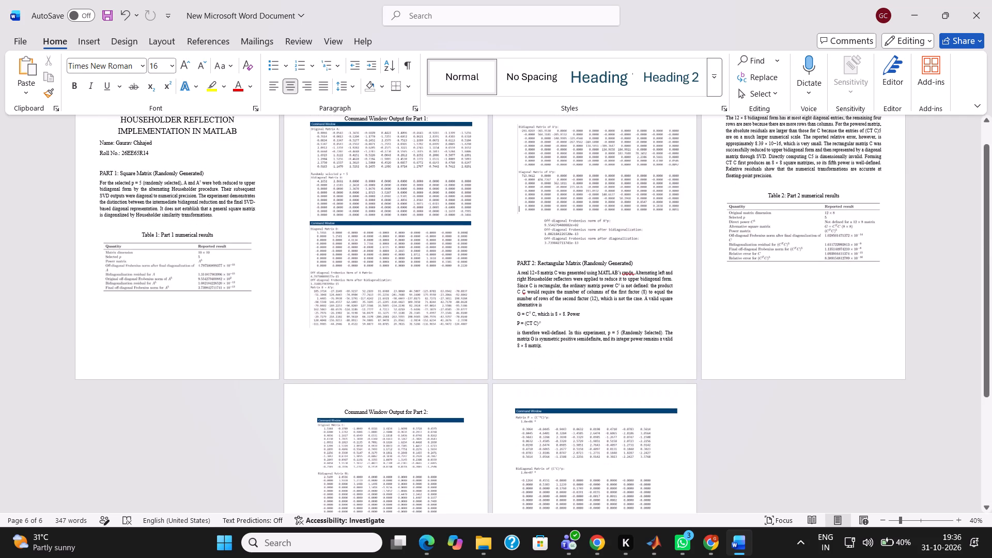
Nudge the diagonal matrix output picture up and slightly left so it sits just below the bidiagonal matrix output on page 6.
scroll(627, 428, down, 2)
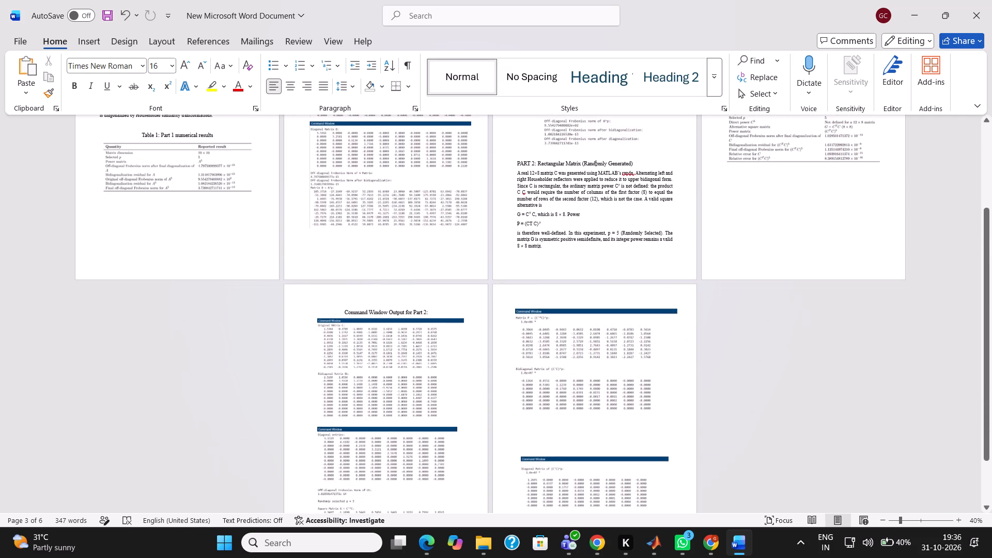
click(602, 471)
key(Up)
key(Up)
key(Up)
key(Up)
key(Up)
key(Up)
key(Up)
key(Up)
key(Up)
key(Up)
key(Up)
key(Up)
key(Up)
key(Up)
key(Up)
key(Up)
key(Up)
key(Up)
key(Up)
key(Up)
key(Up)
key(Up)
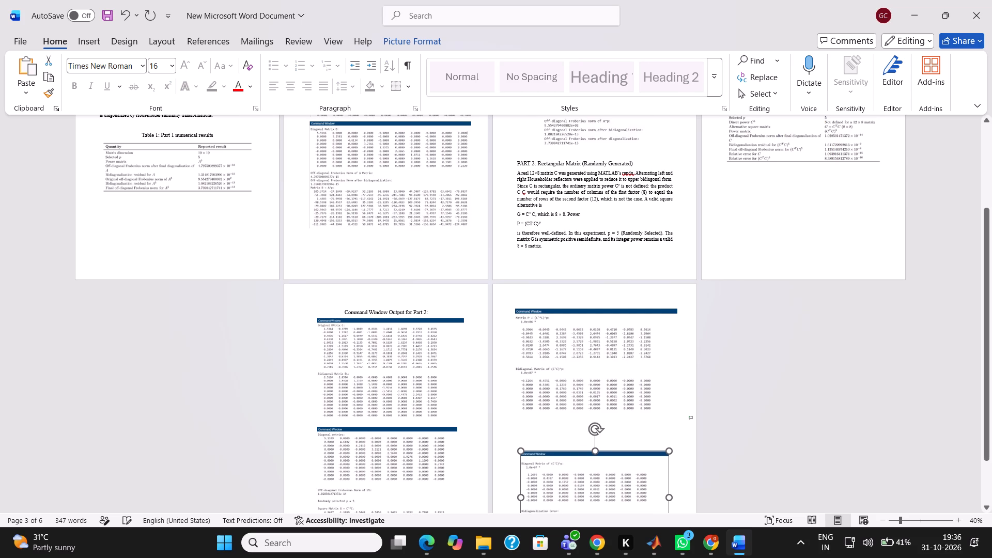
key(Down)
key(Down)
key(Down)
key(Down)
key(Down)
key(Down)
key(Down)
key(Down)
key(Down)
key(Down)
key(Down)
key(Down)
key(Down)
key(Down)
key(Down)
key(Down)
key(Down)
key(Down)
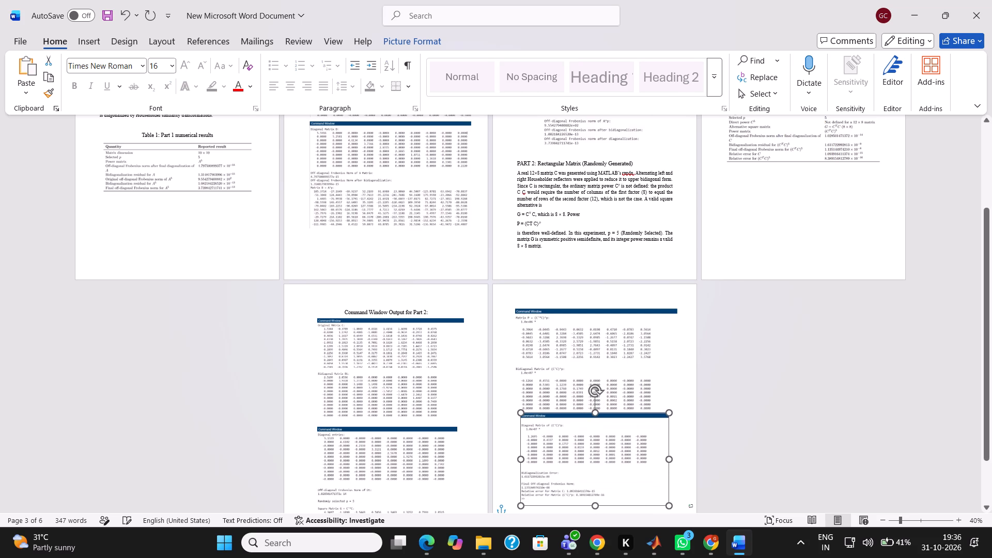
key(Left)
key(Left)
key(Up)
key(Up)
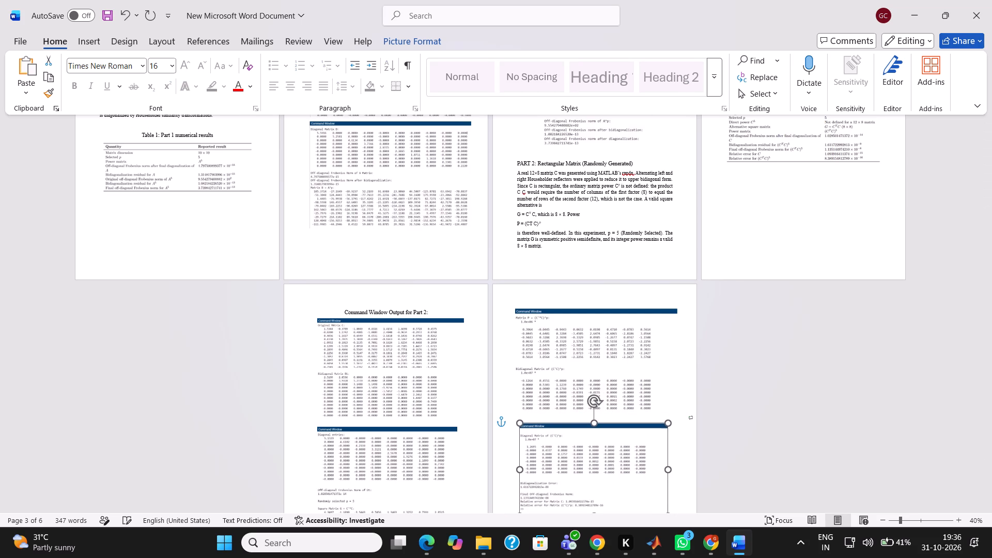
key(Up)
key(Up)
key(Up)
key(Up)
key(Up)
key(Up)
Enlarge the diagonal matrix output picture slightly so its header bar ends about level with that of the picture above.
scroll(602, 471, down, 1)
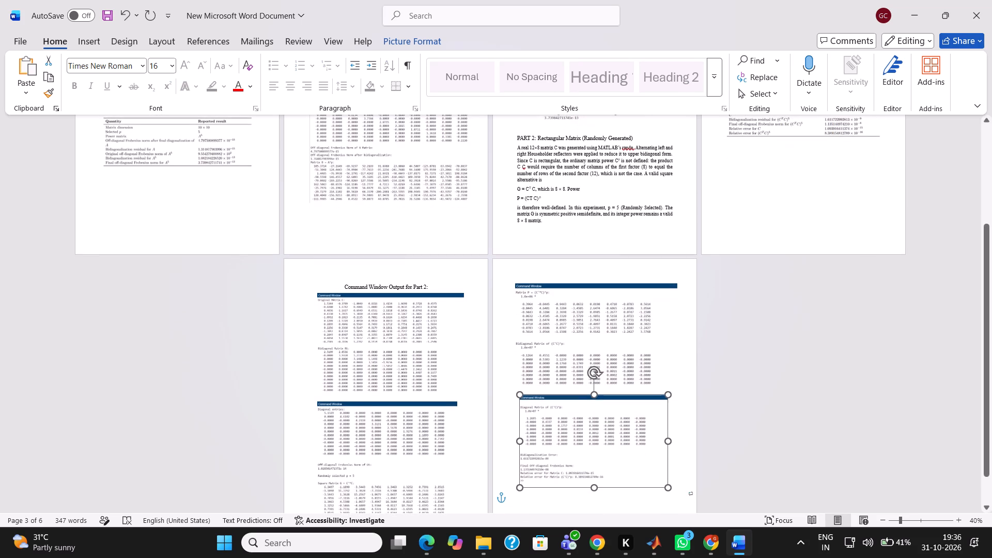
drag(667, 489, 670, 495)
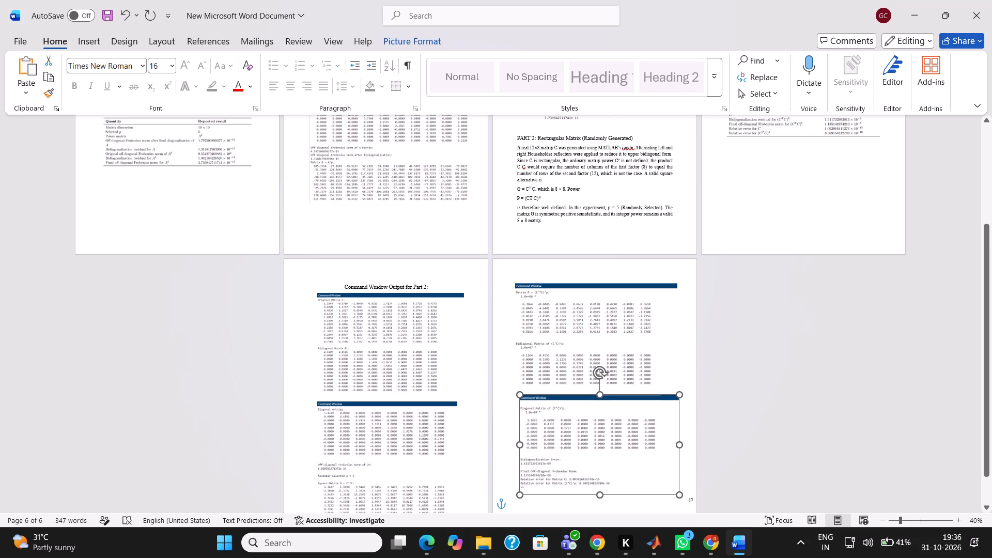
drag(670, 495, 669, 494)
click(787, 460)
scroll(787, 460, down, 3)
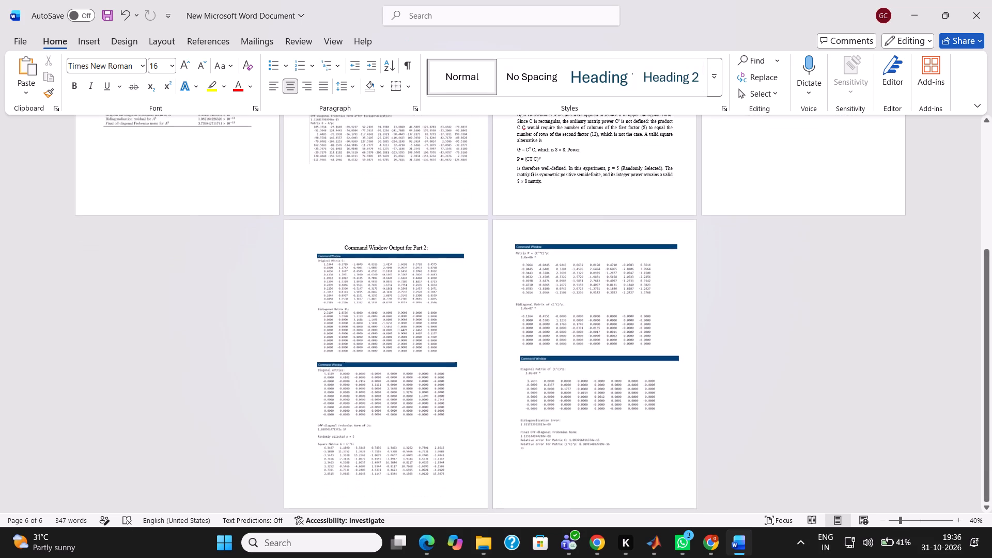
Add two empty paragraphs at the end of page 6, where the output pictures are anchored.
scroll(787, 460, up, 9)
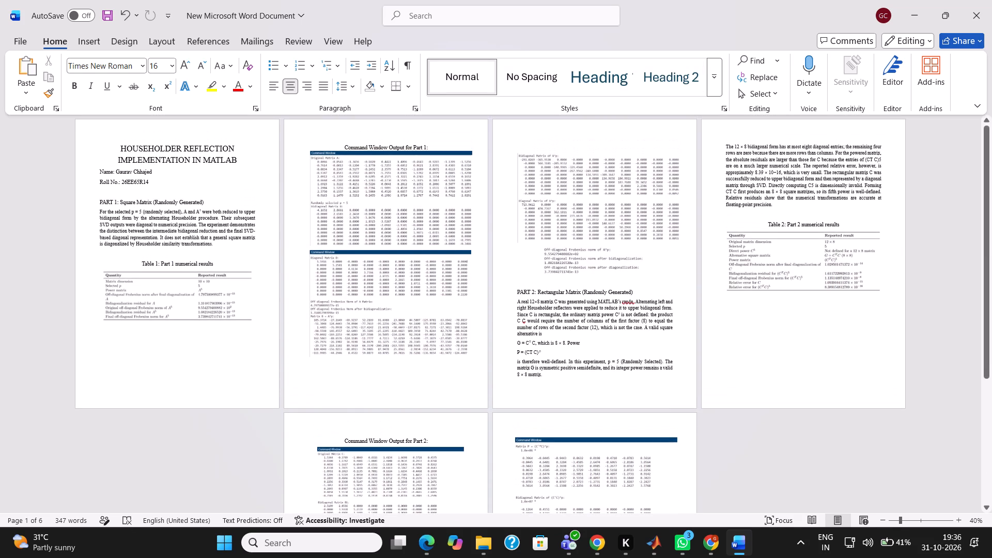
scroll(787, 460, down, 8)
key(Return)
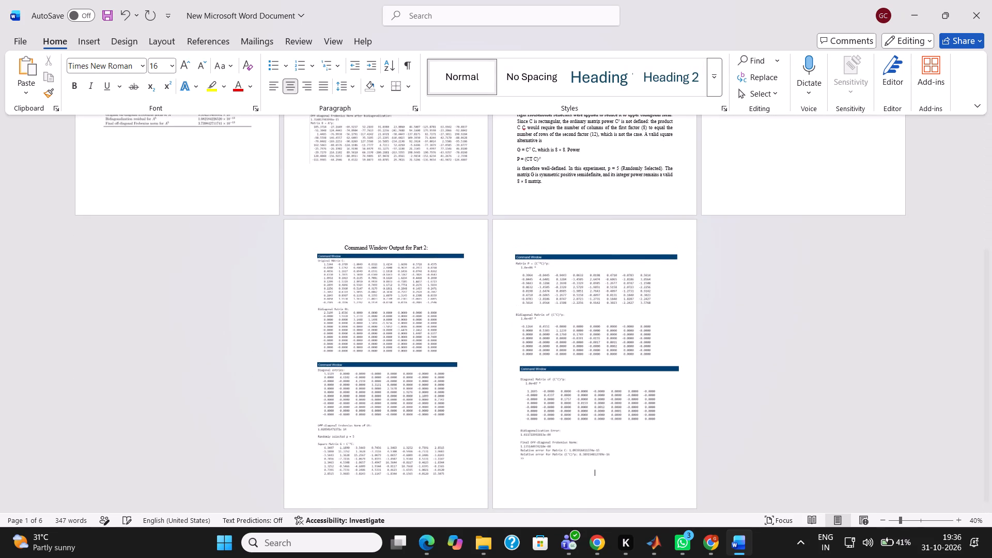
key(Return)
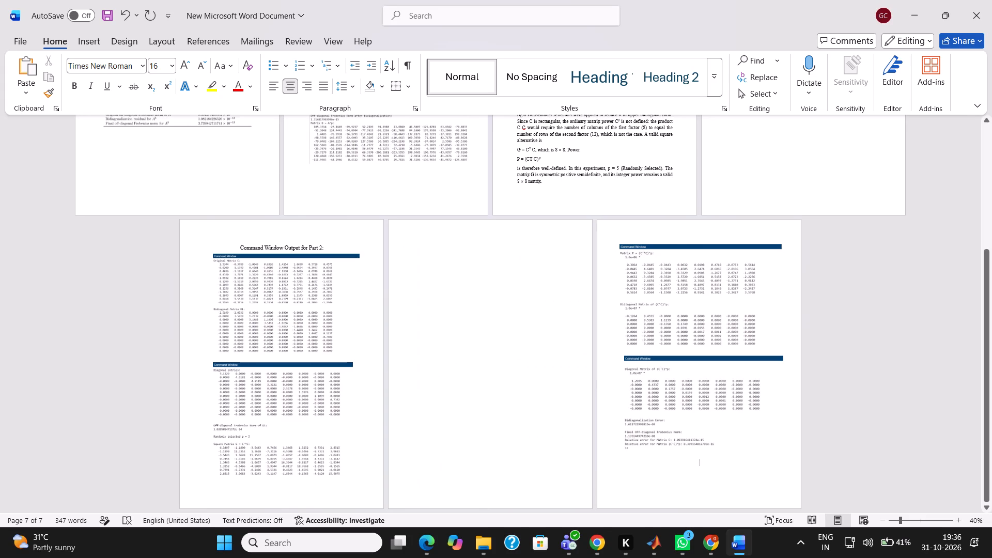
Move the Matrix P and bidiagonal matrix output picture from page 7 to the top of page 6, left-aligned with the diagonal matrix picture.
drag(716, 309, 555, 286)
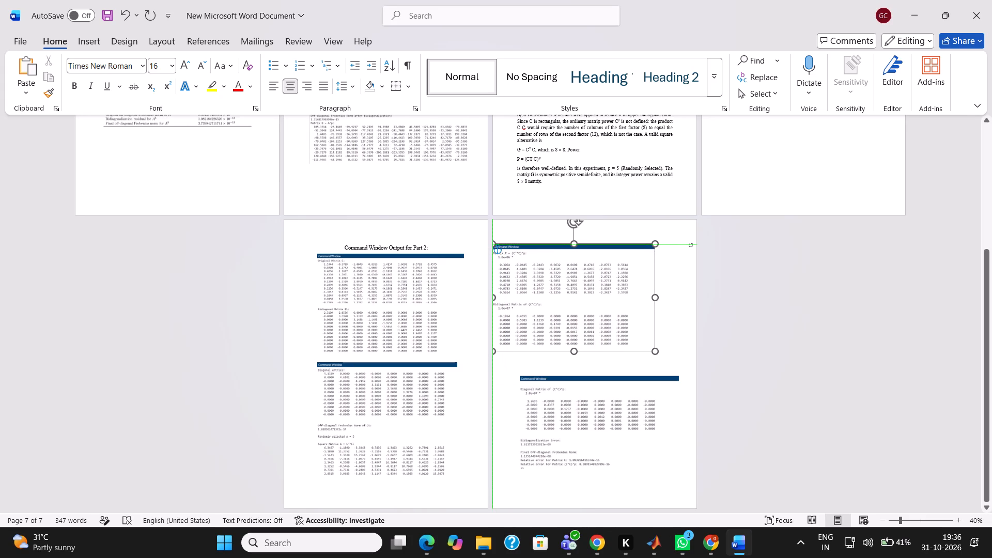
drag(555, 286, 619, 276)
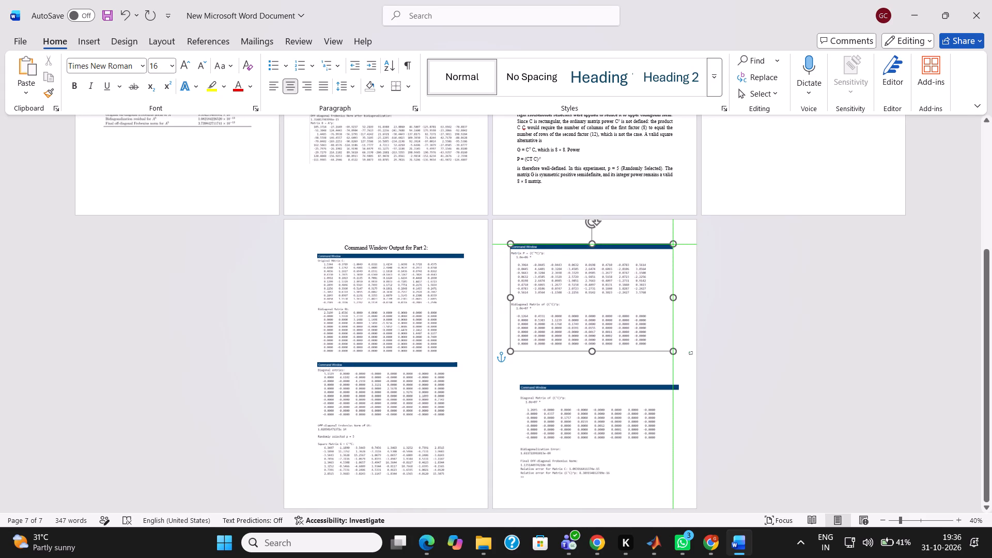
drag(619, 276, 616, 282)
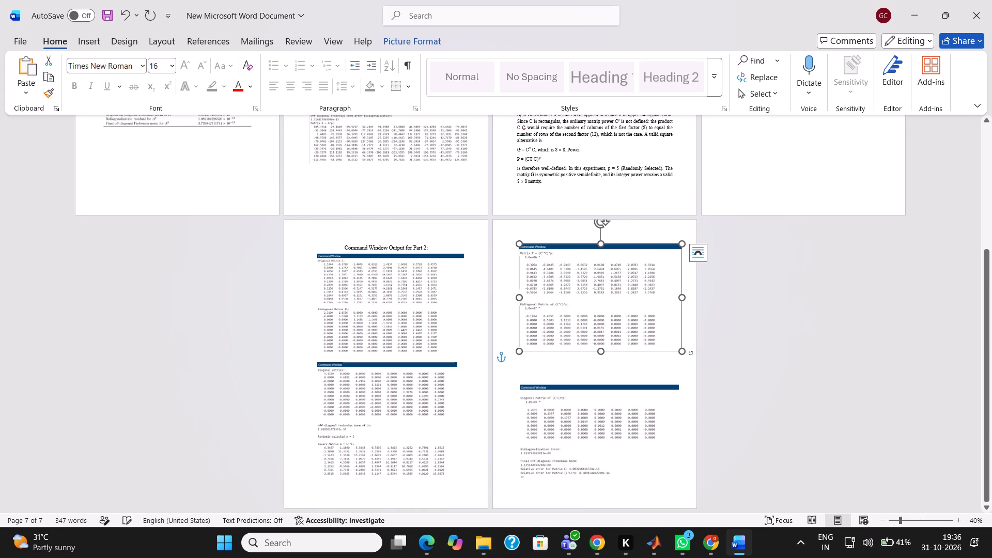
Nudge the diagonal matrix output picture upward on page 6 to narrow the gap below the bidiagonal matrix output.
click(579, 407)
key(Up)
key(Up)
key(Up)
key(Up)
key(Up)
key(Up)
key(Up)
key(Up)
key(Up)
key(Up)
key(Up)
key(Up)
key(Up)
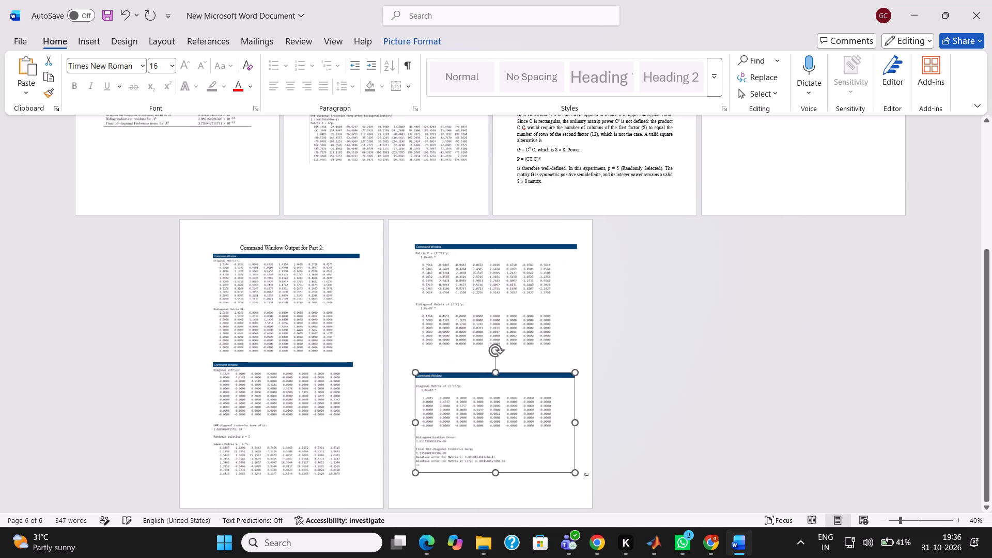
key(Up)
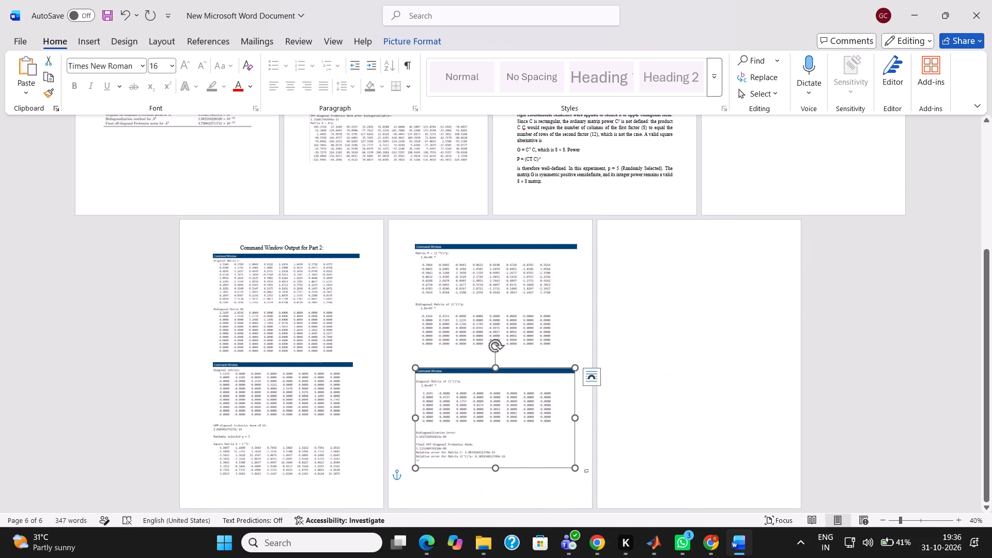
Place the cursor on the blank page 7 and check the layout of the Part 2 results and output pages.
click(717, 246)
ctrl+scroll(504, 352, up, 1)
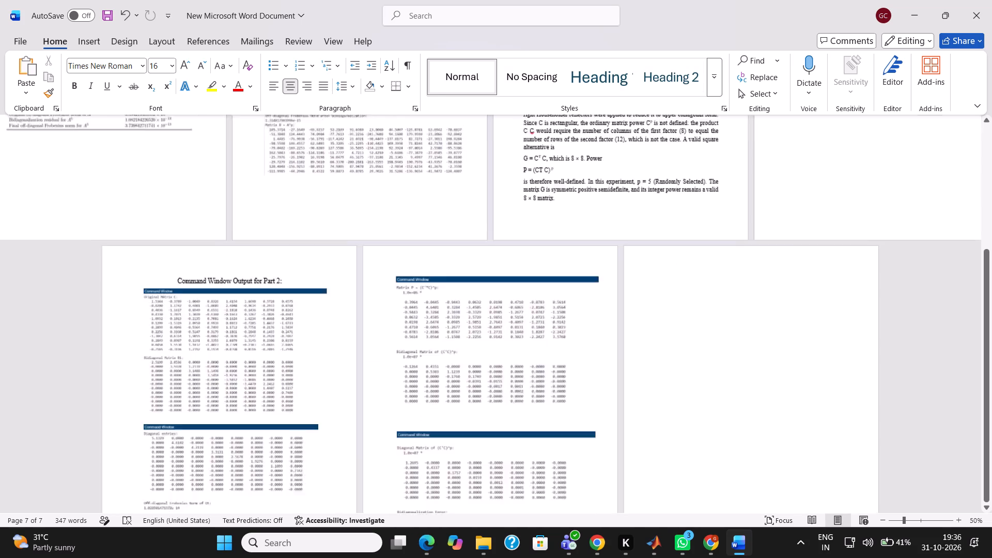
ctrl+scroll(504, 352, up, 1)
scroll(504, 352, up, 2)
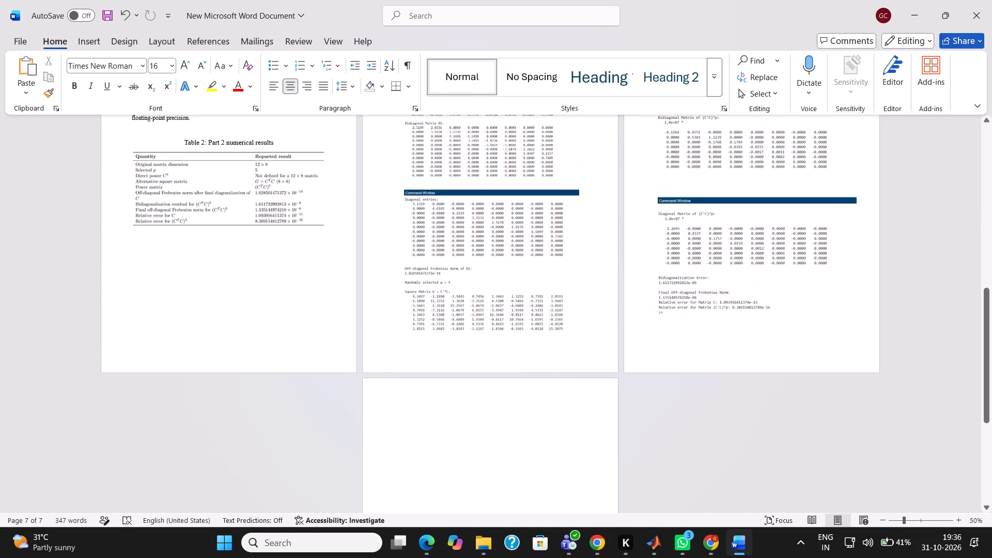
ctrl+scroll(745, 307, up, 1)
scroll(745, 307, up, 3)
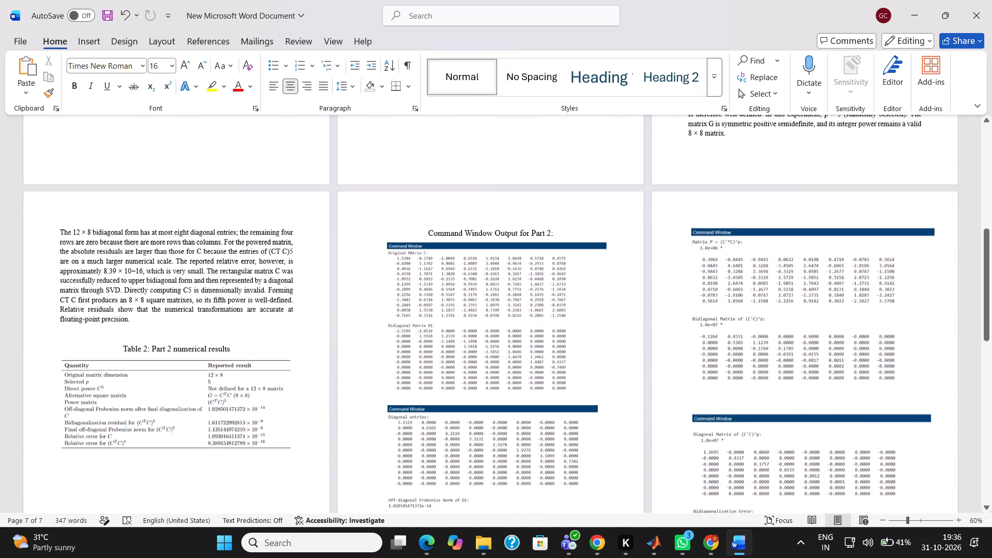
scroll(745, 307, down, 2)
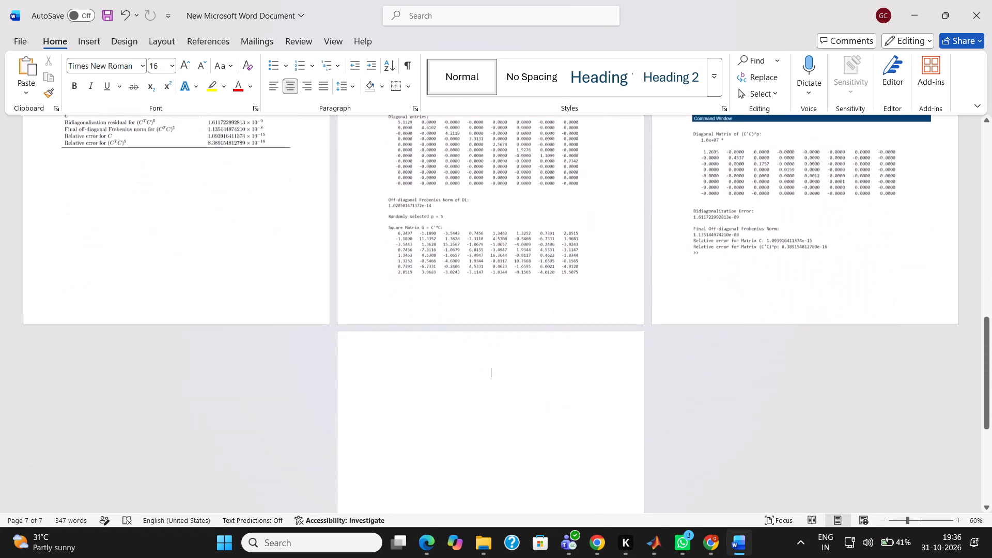
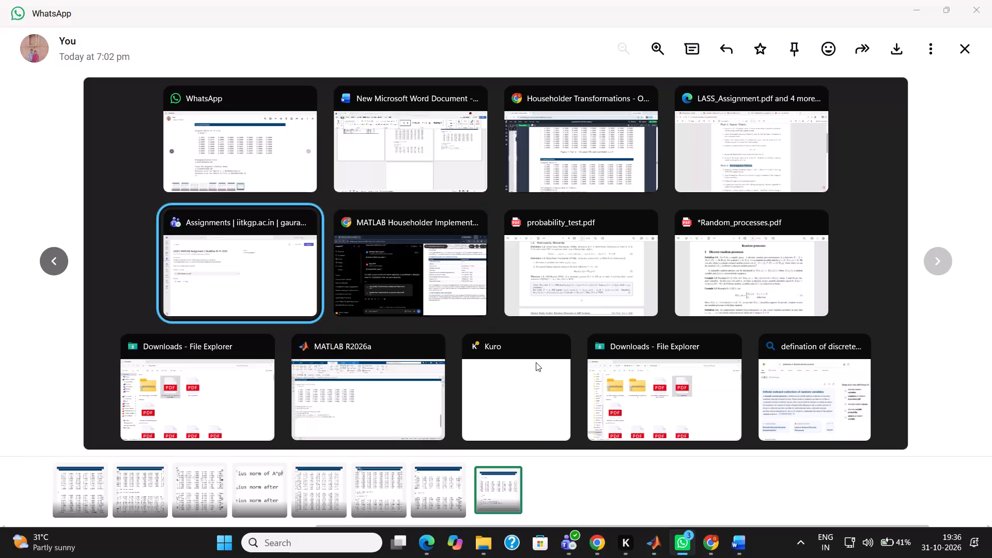
Switch to the Overleaf report and copy the section 5 heading text "Comparison of structural reductions" for use in the Word document.
key(alt+Right)
key(alt+Right)
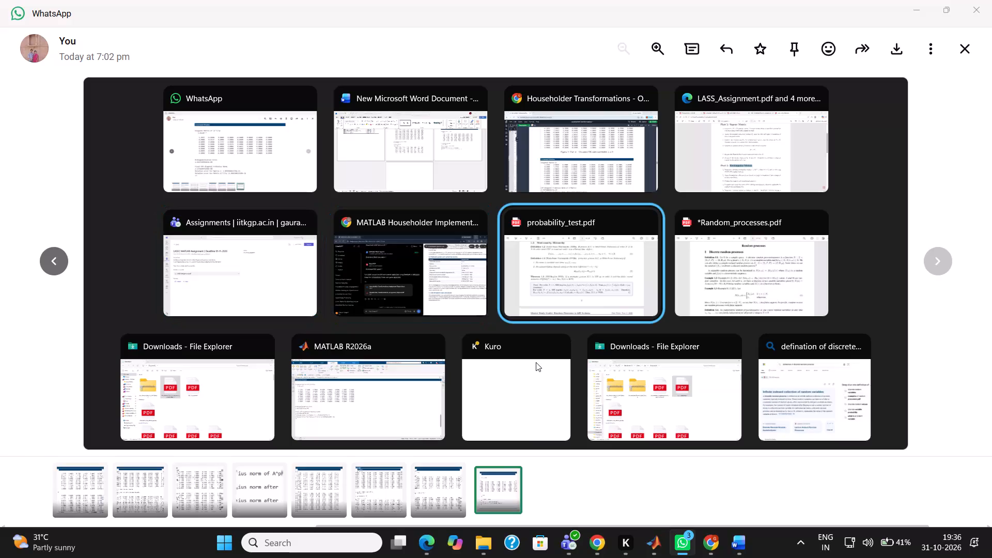
key(alt+Up)
key(alt+Left)
key(alt+Up)
key(alt+Right)
key(alt+Down)
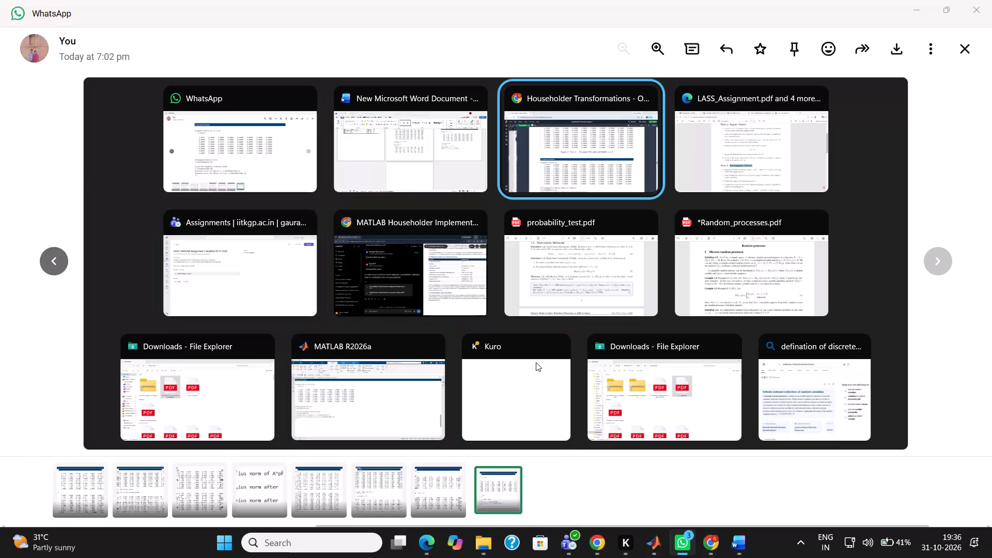
scroll(618, 382, up, 3)
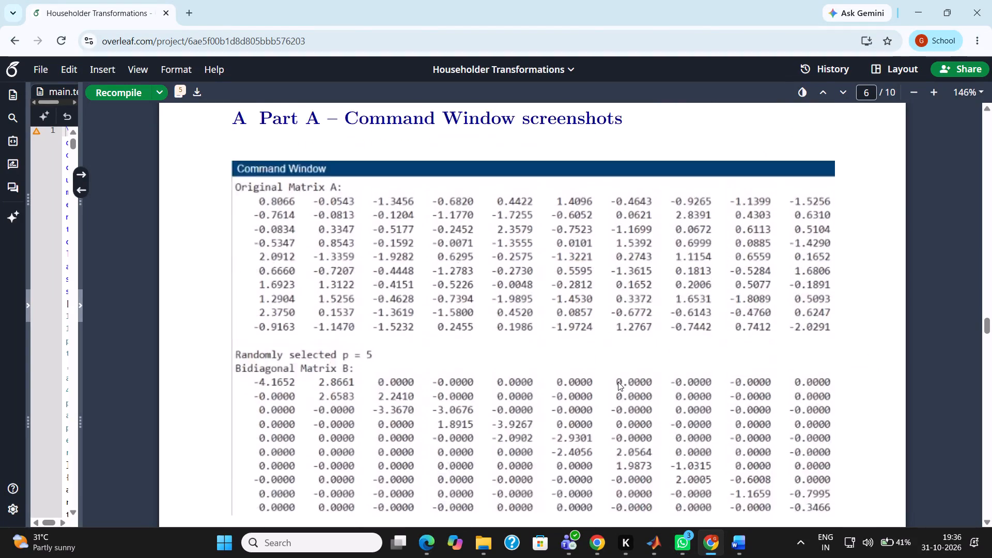
scroll(618, 382, up, 8)
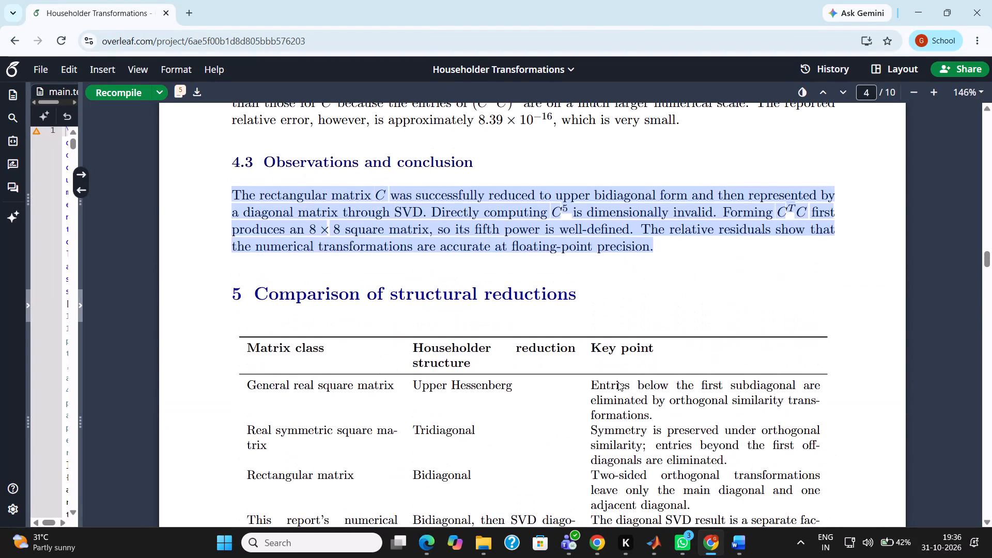
scroll(618, 382, up, 1)
scroll(618, 382, down, 2)
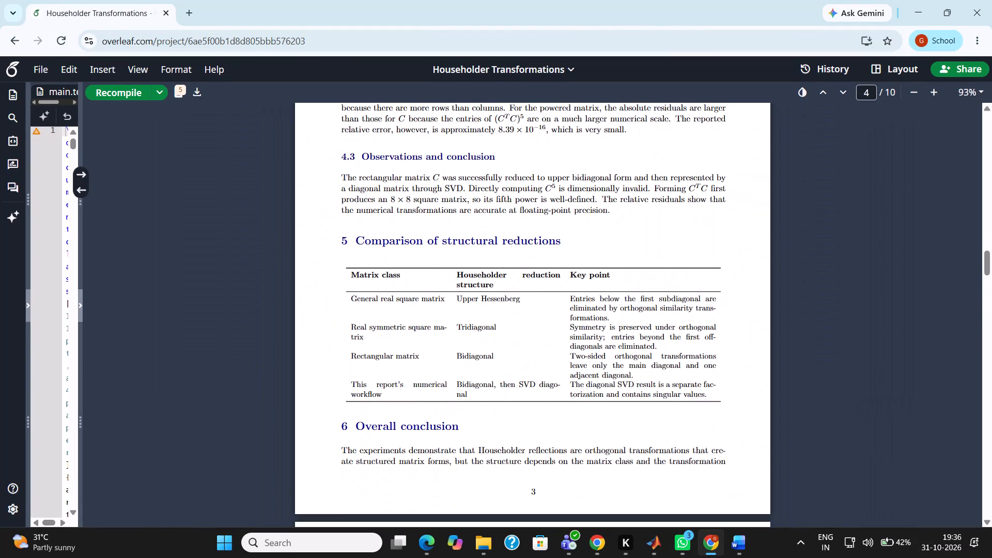
drag(356, 241, 363, 240)
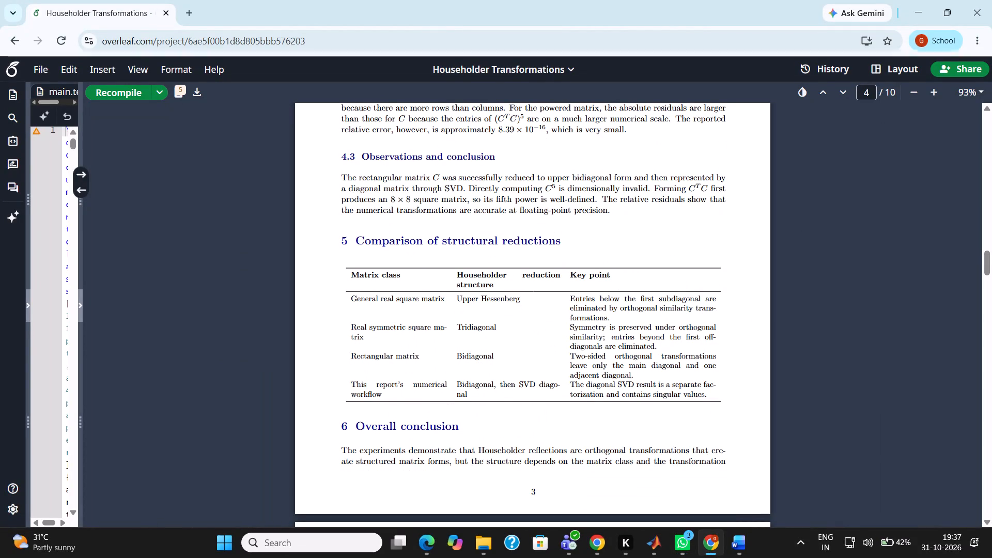
drag(363, 240, 569, 237)
key(ctrl+c)
key(alt+Tab)
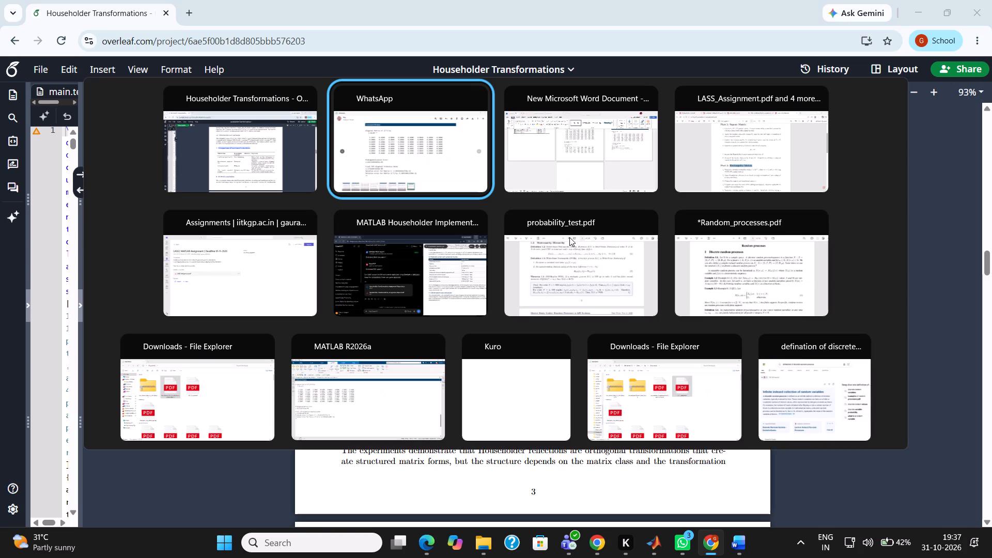
Paste the heading "Comparison of structural reductions" on page 7 of the Word report and start a new line below it.
key(alt+Right)
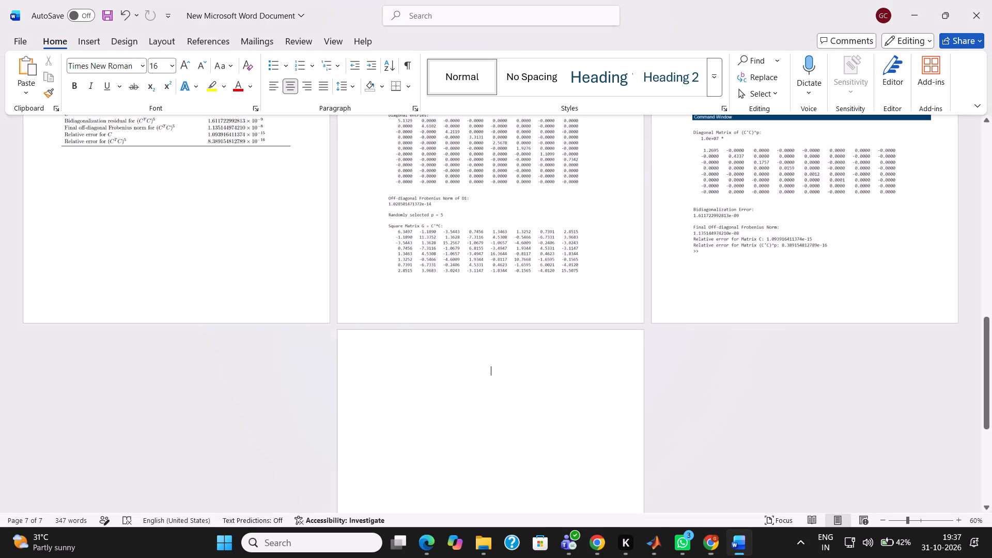
key(ctrl+c)
key(ctrl+v)
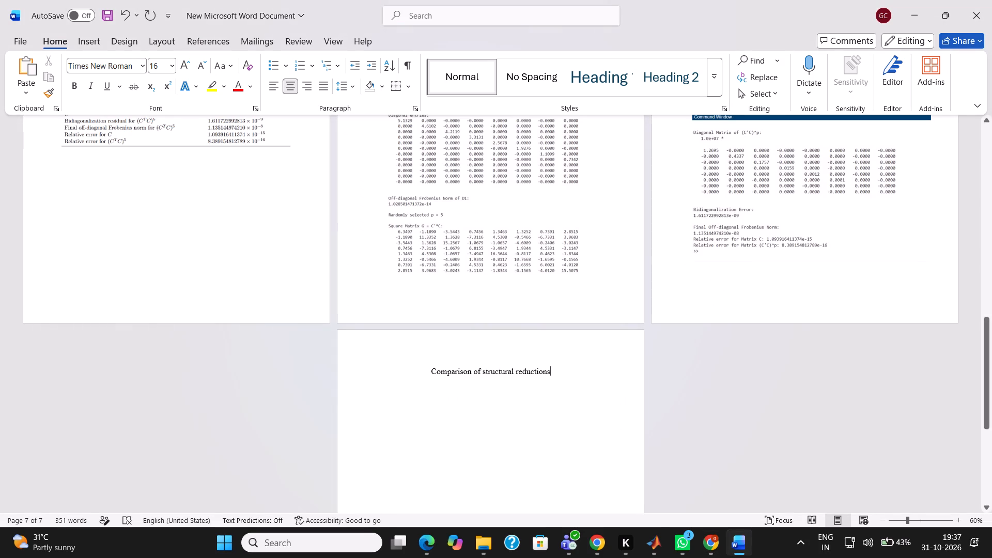
key(shift+Up)
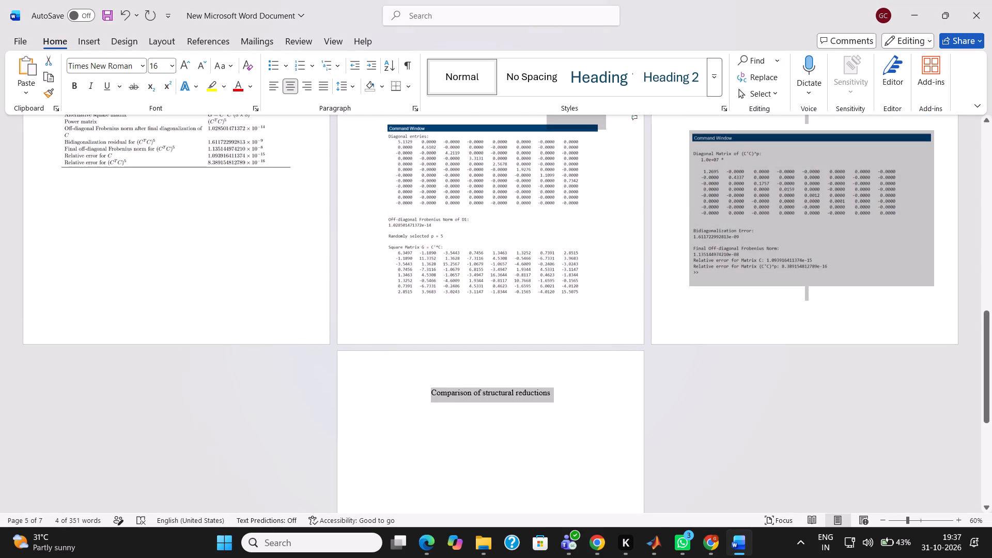
click(483, 397)
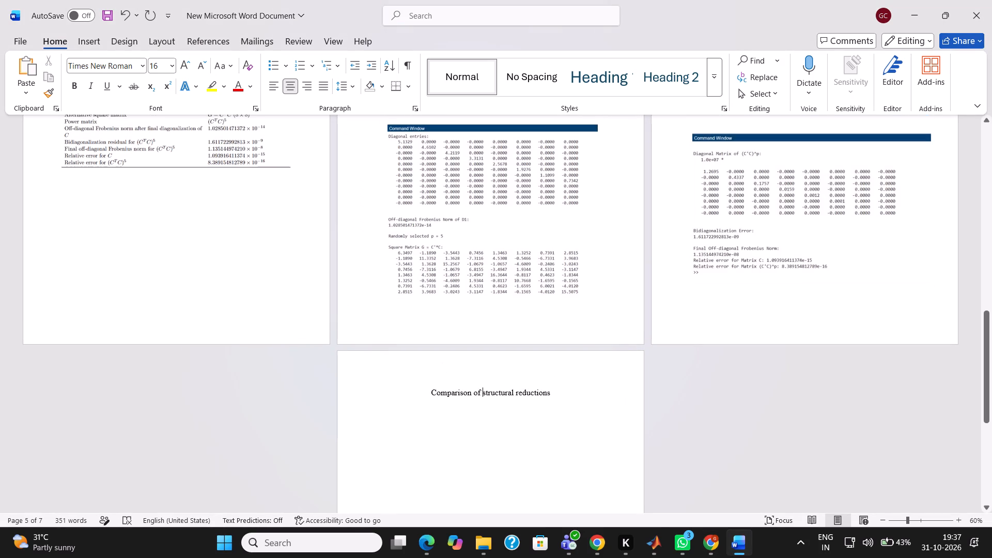
click(553, 395)
key(Return)
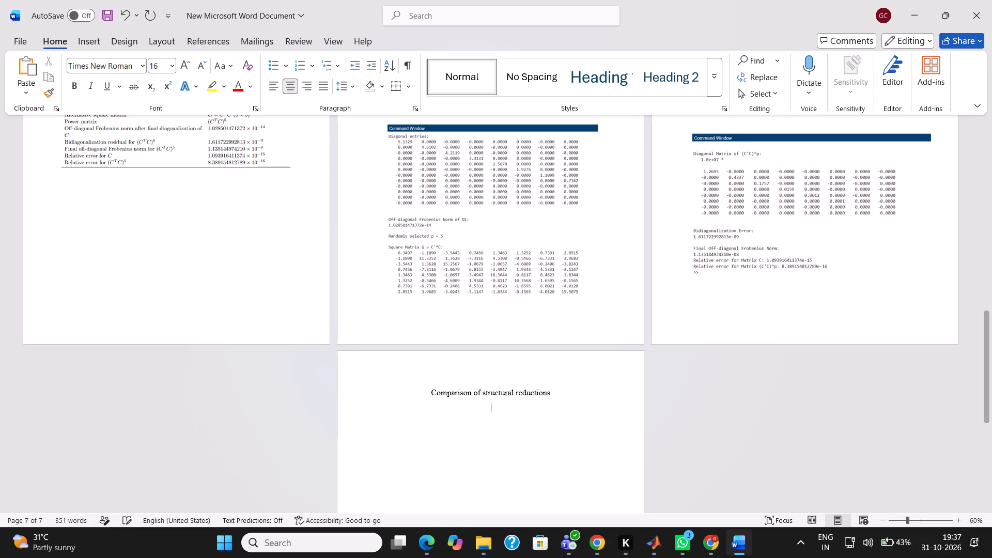
Capture the structural reductions comparison table from the Overleaf preview and paste it below its heading in the Word report.
key(alt+Tab)
click(486, 350)
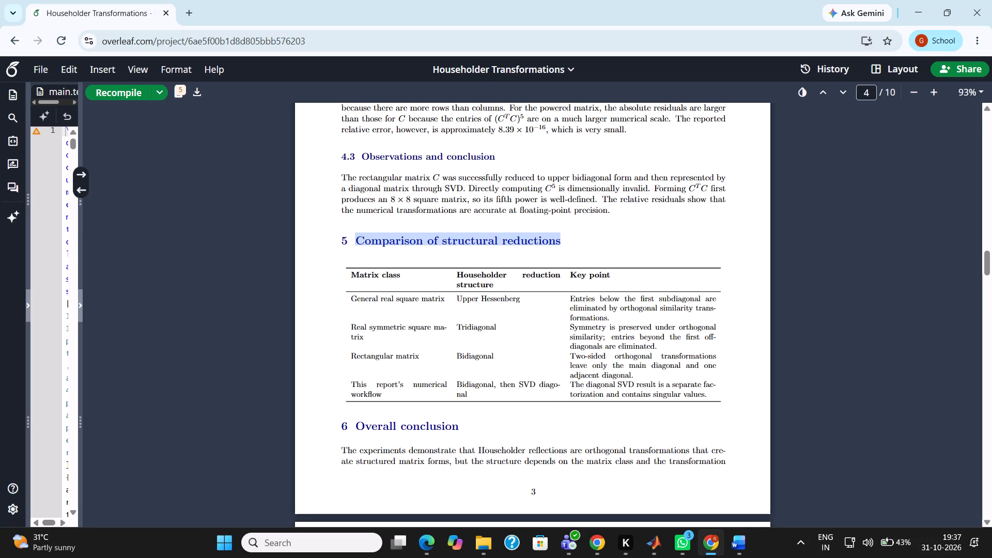
key(Print)
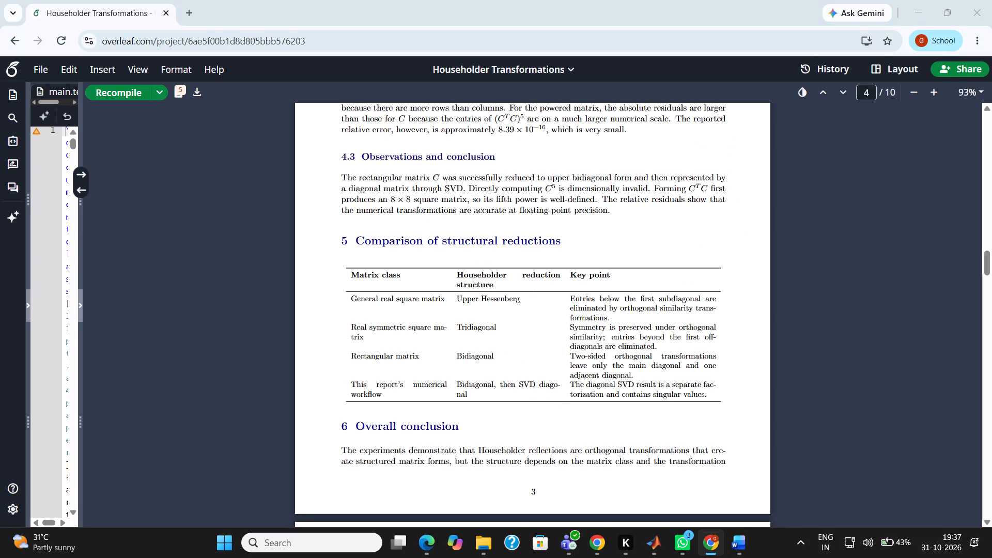
drag(344, 262, 719, 404)
scroll(613, 420, right, 1)
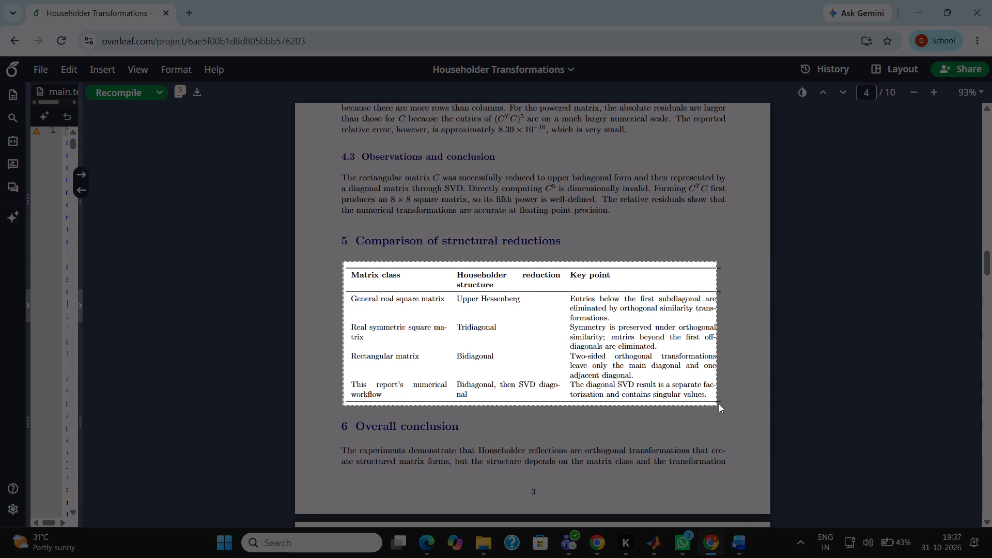
scroll(719, 404, right, 1)
drag(719, 404, 724, 405)
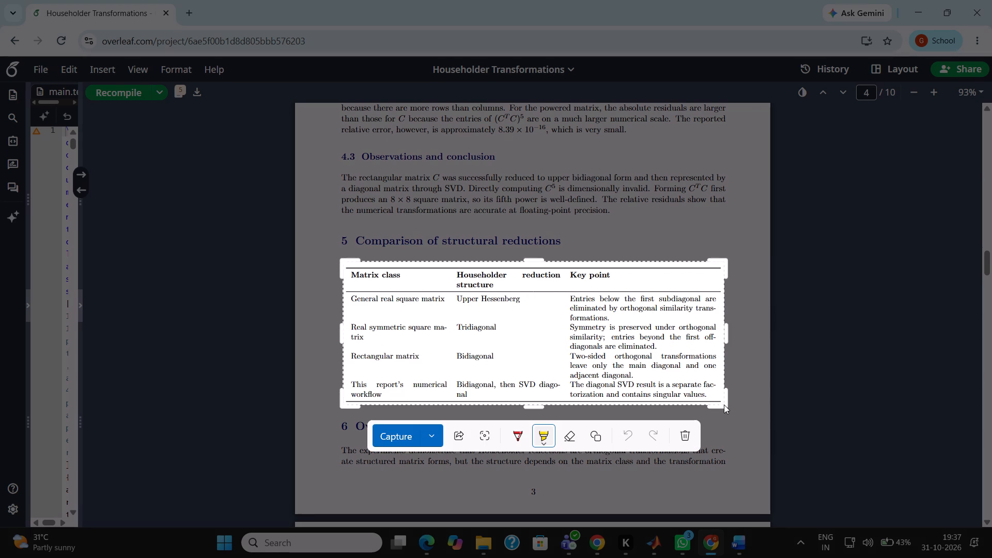
key(ctrl+c)
key(alt+Tab)
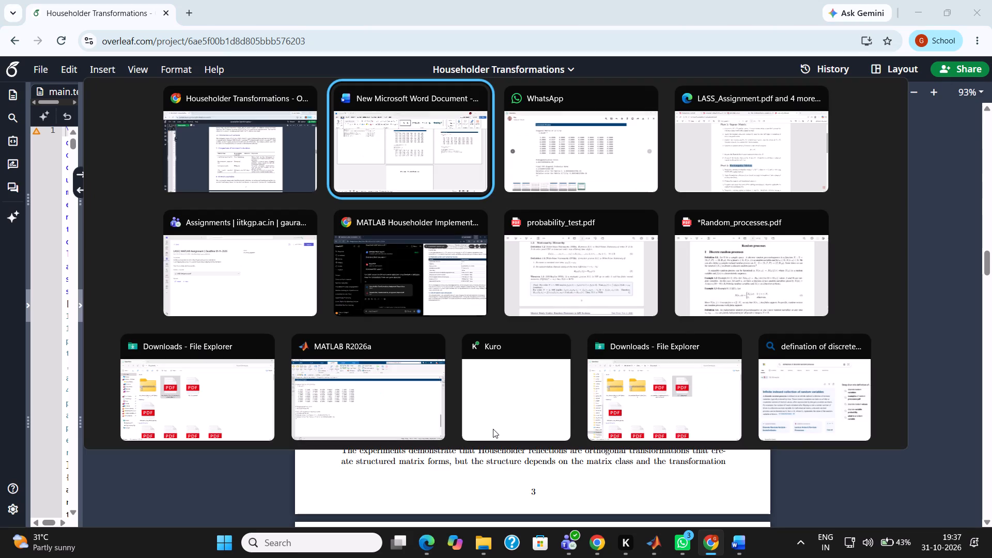
key(ctrl+v)
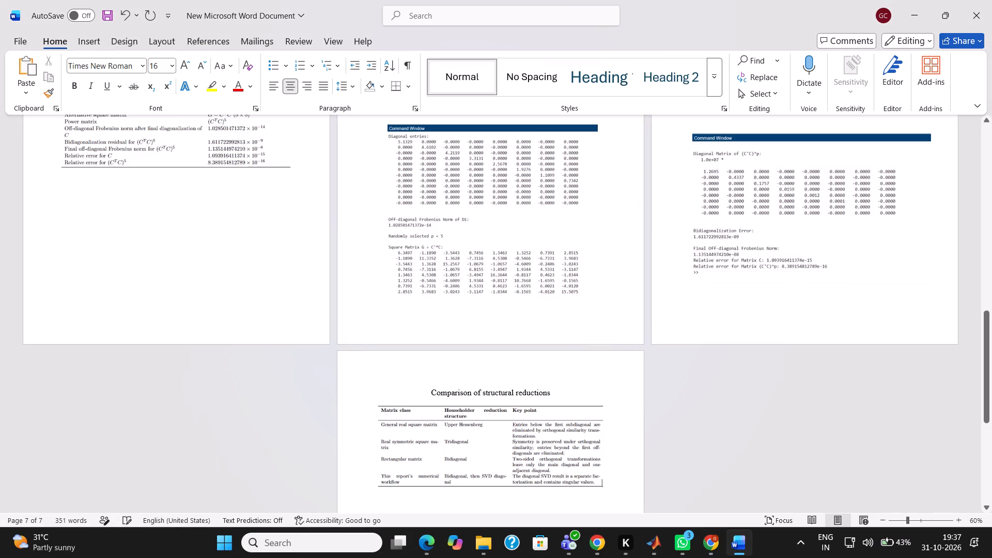
Make the report title, name and roll number lines on page 1 bold.
scroll(545, 423, down, 3)
scroll(545, 423, up, 7)
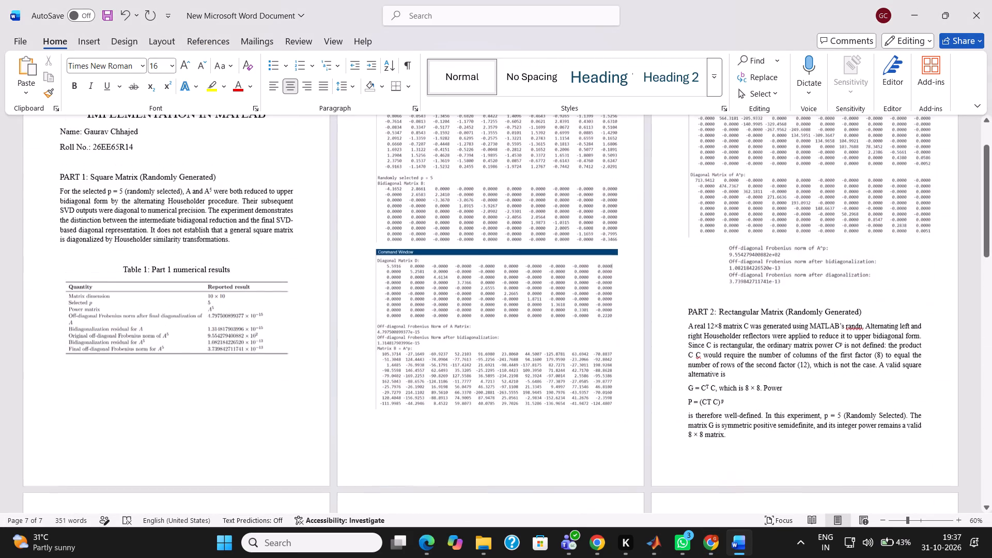
scroll(545, 423, up, 1)
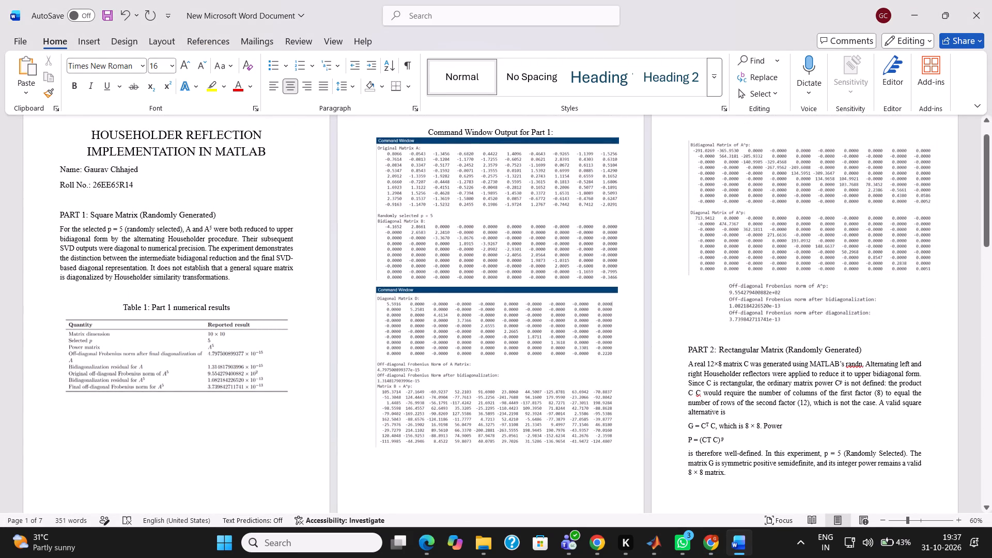
drag(137, 188, 76, 141)
key(ctrl+b)
click(162, 199)
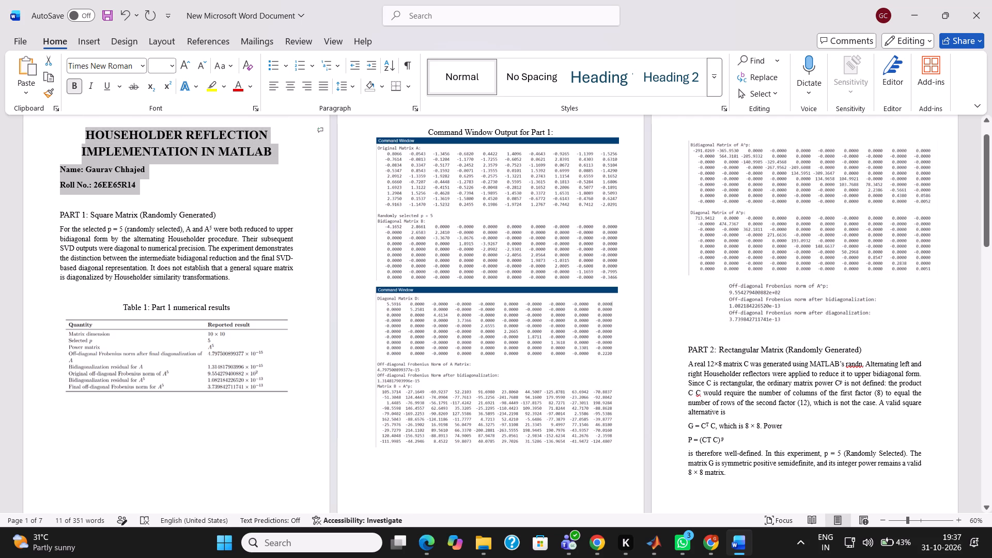
Add an empty paragraph above the PART 2 heading on page 3.
scroll(212, 259, down, 1)
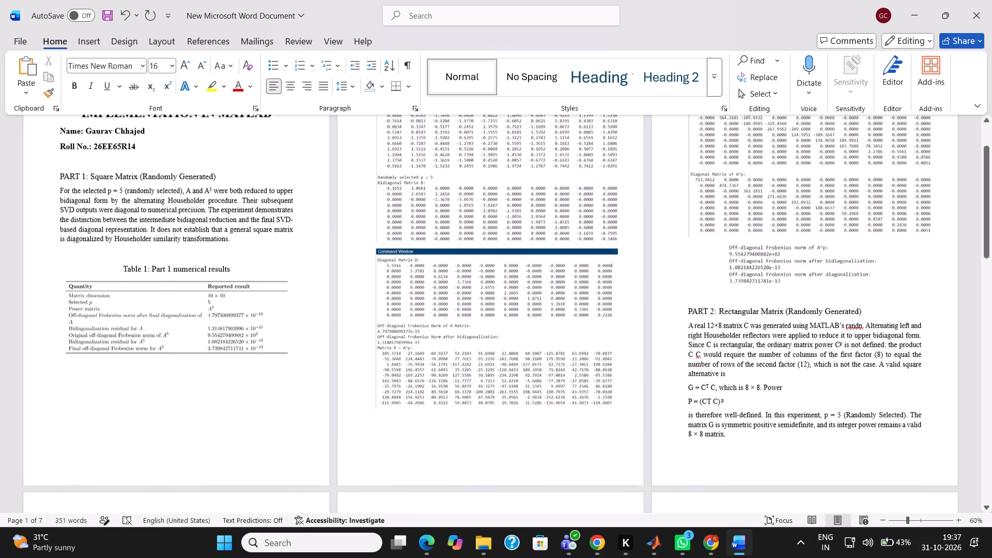
scroll(212, 259, down, 1)
click(693, 292)
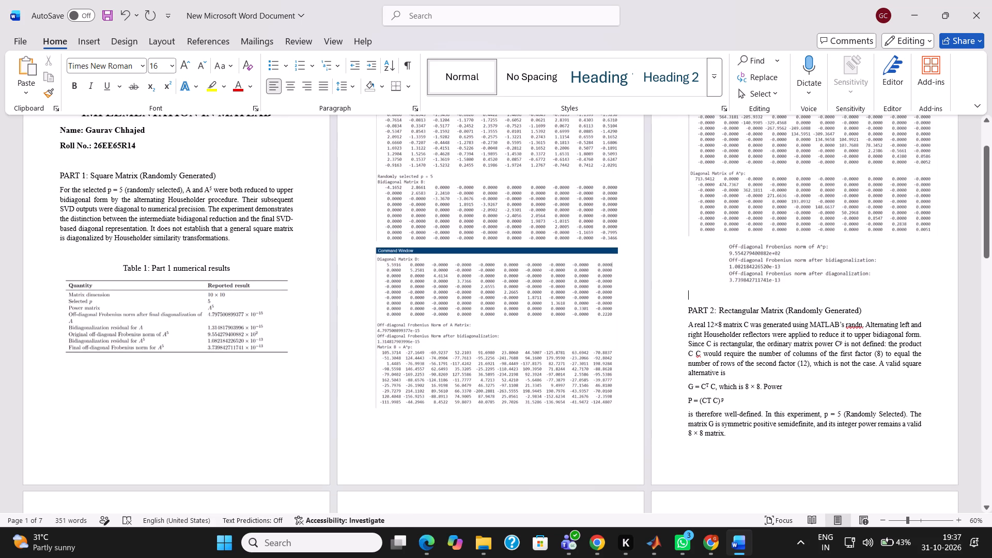
key(Return)
Review the layout of the report's pages through to the comparison table on the last page and back to the start.
scroll(711, 317, down, 2)
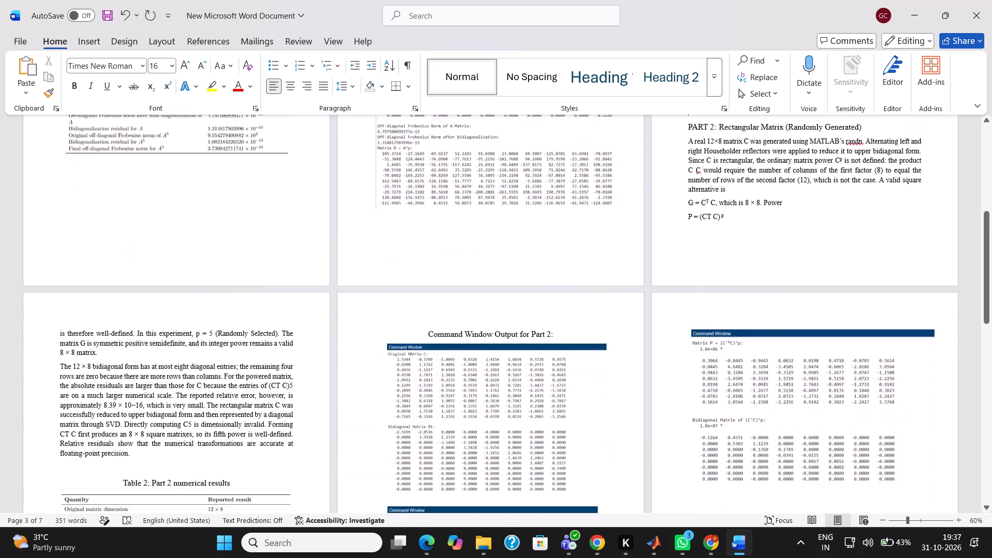
scroll(711, 317, down, 1)
scroll(575, 302, down, 2)
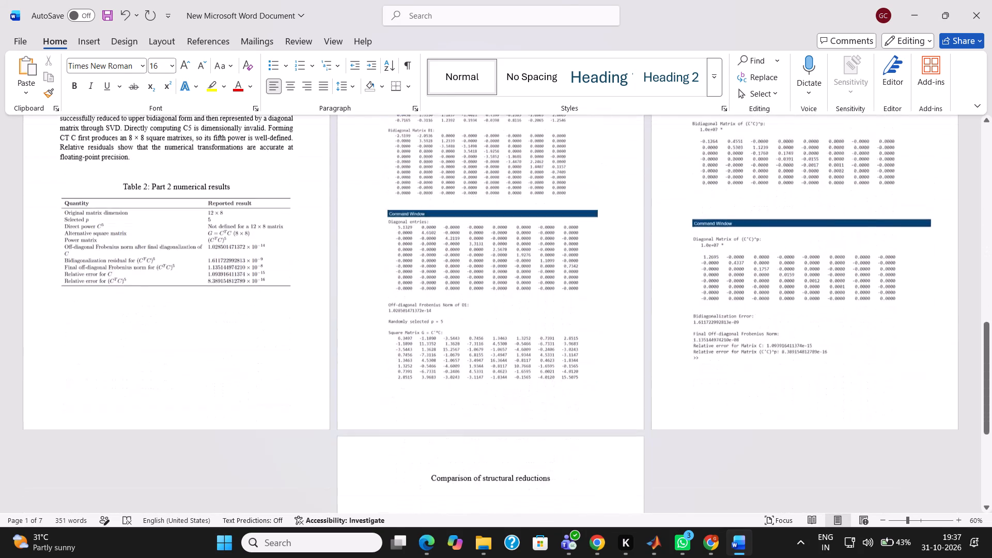
scroll(575, 302, down, 2)
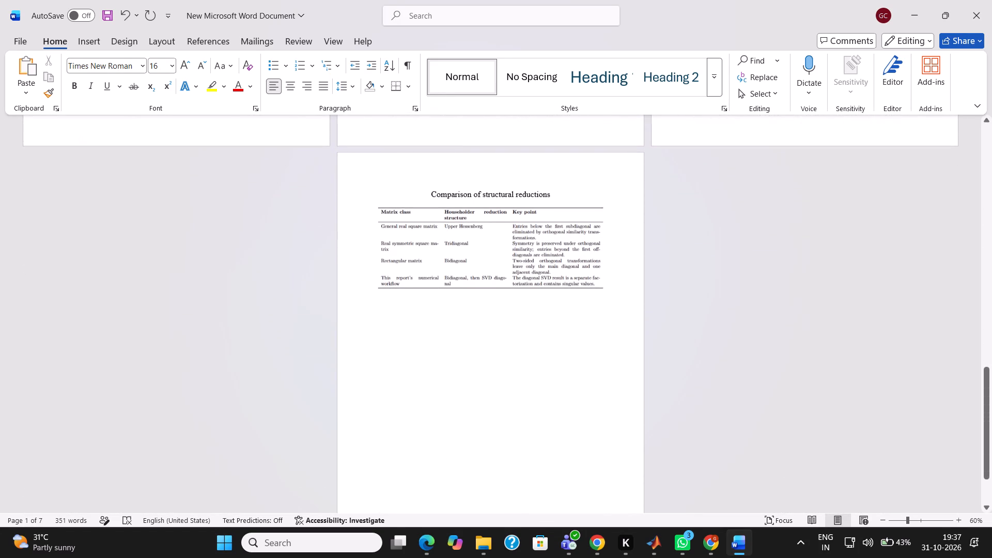
scroll(575, 302, up, 9)
scroll(296, 261, up, 1)
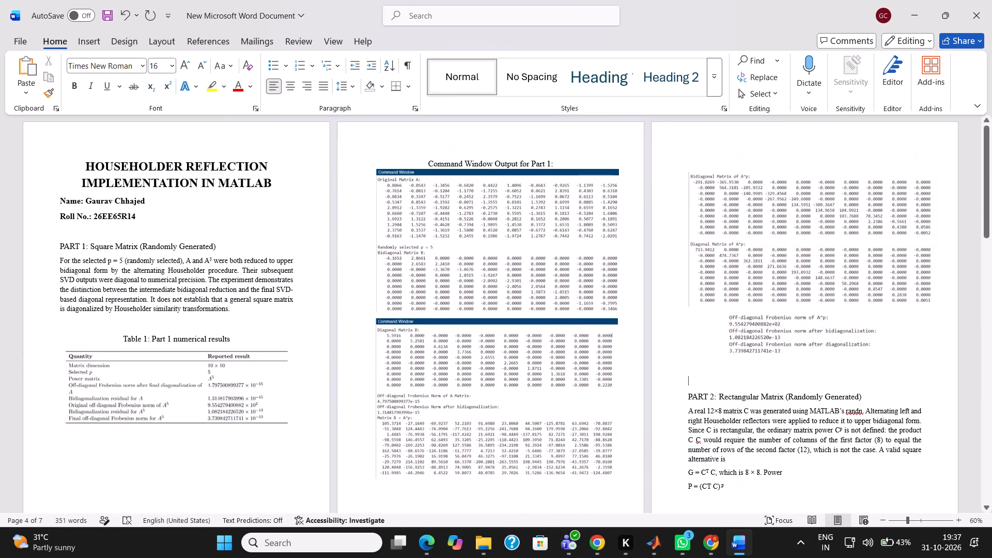
Start saving a copy on the Desktop, naming it with the roll number followed by "_Householder_reflectors".
click(27, 43)
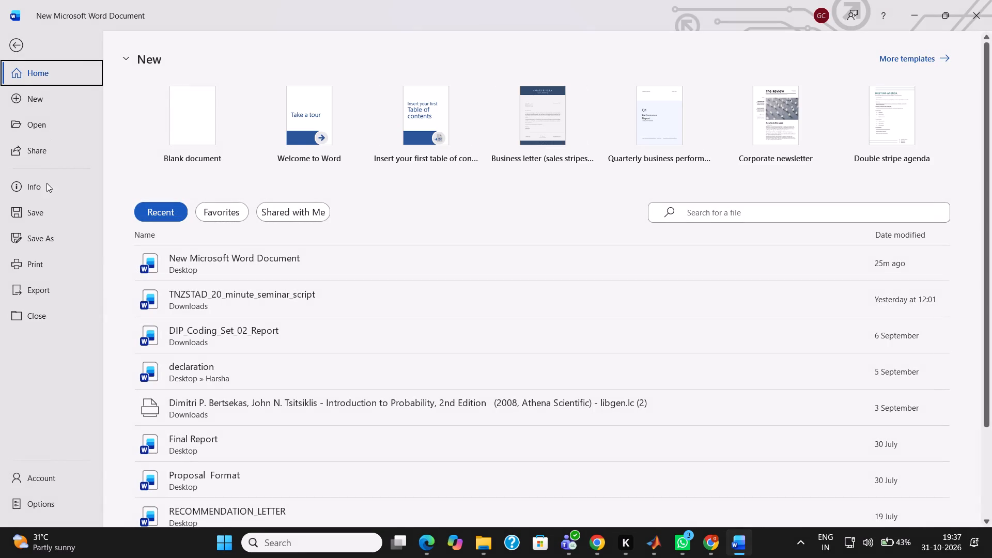
click(47, 238)
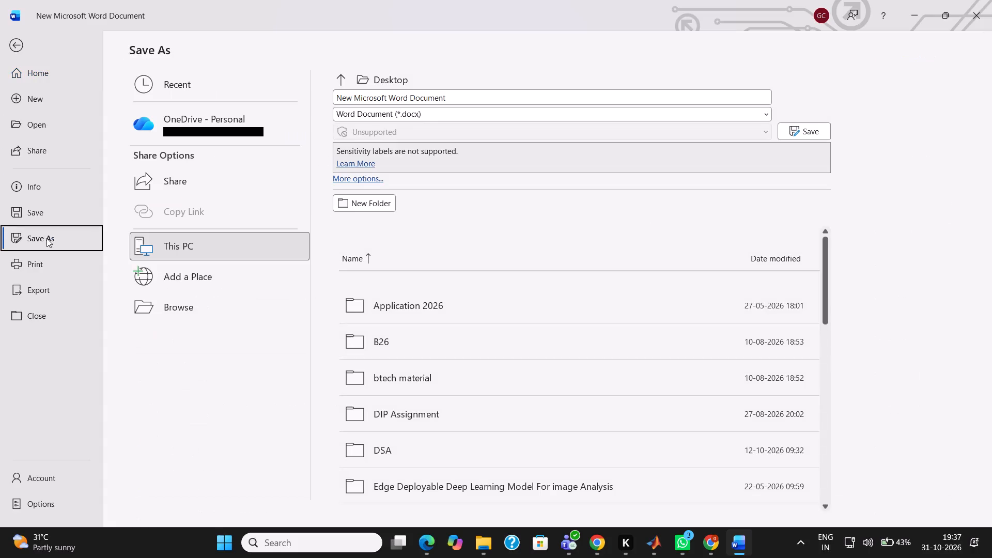
click(436, 98)
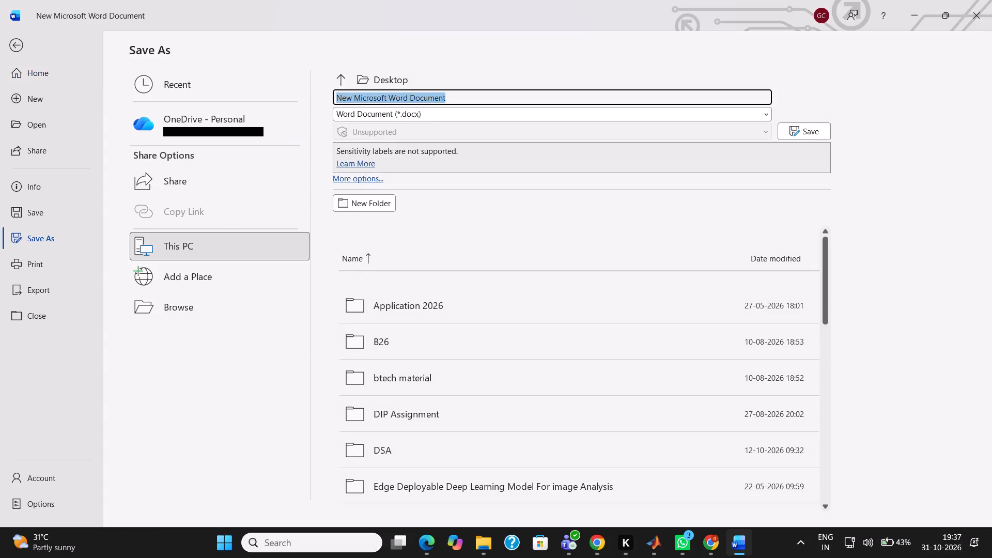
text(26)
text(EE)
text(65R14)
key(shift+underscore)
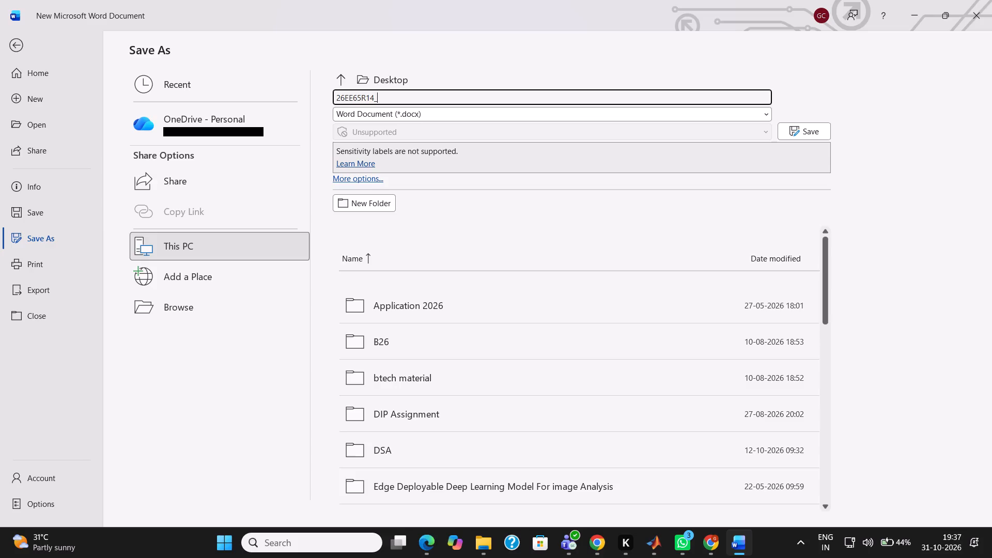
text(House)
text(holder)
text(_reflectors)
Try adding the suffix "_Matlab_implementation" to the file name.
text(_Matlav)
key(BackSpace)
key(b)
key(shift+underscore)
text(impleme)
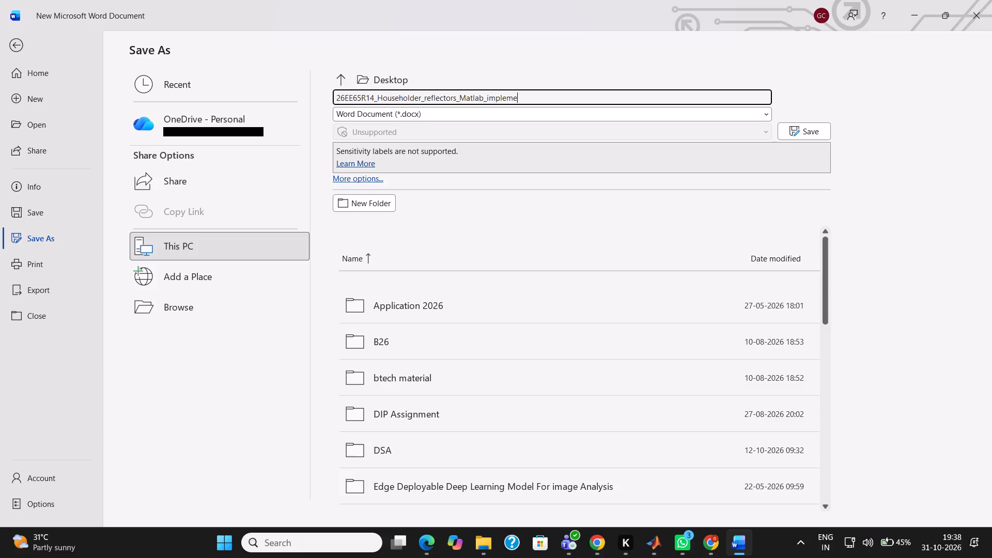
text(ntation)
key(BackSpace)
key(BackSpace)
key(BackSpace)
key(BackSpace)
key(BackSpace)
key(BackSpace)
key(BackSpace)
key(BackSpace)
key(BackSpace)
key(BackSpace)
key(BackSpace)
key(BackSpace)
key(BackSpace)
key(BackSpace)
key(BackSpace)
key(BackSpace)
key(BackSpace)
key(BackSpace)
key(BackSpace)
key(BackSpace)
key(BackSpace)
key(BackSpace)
Complete the file name with "_report" and save the report as a PDF on the Desktop, keeping the name copied for reuse.
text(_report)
click(600, 120)
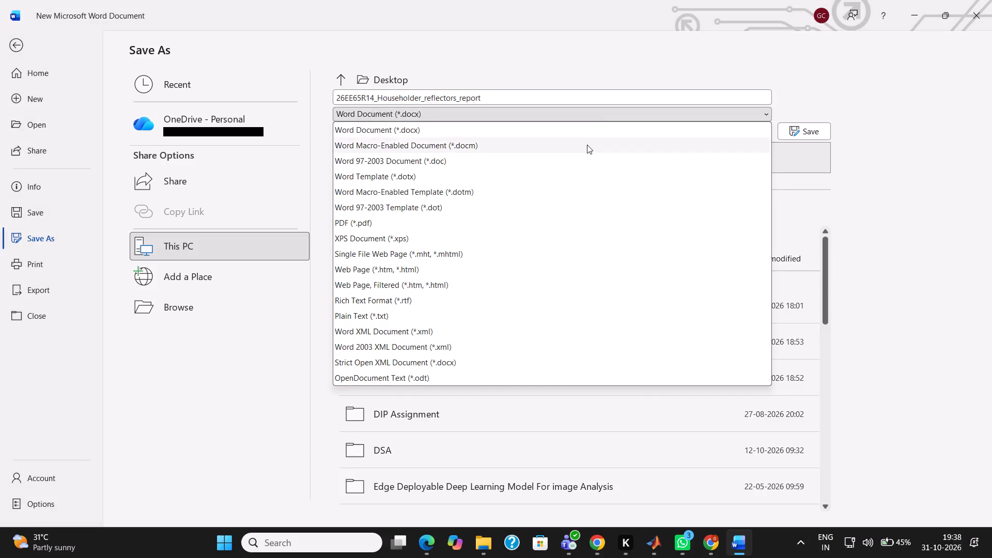
click(524, 222)
click(513, 100)
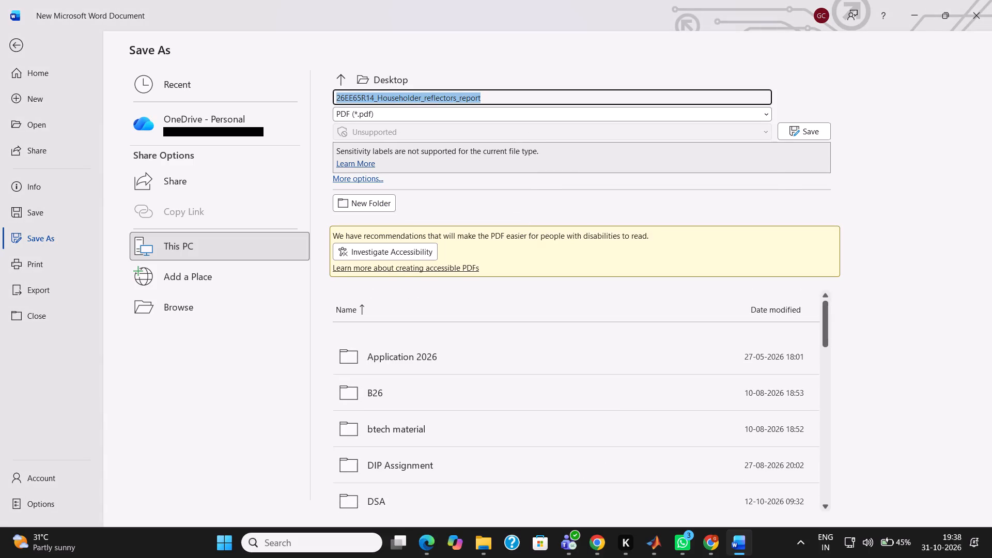
key(ctrl+c)
click(807, 129)
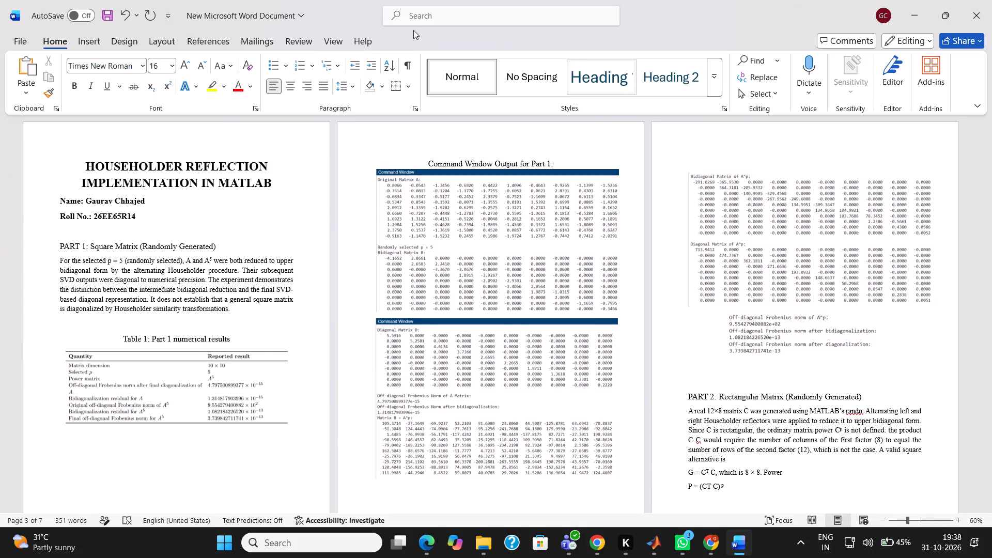
Save the report as a Word Document (*.docx) on the Desktop under the same name as the PDF, and close it.
click(14, 43)
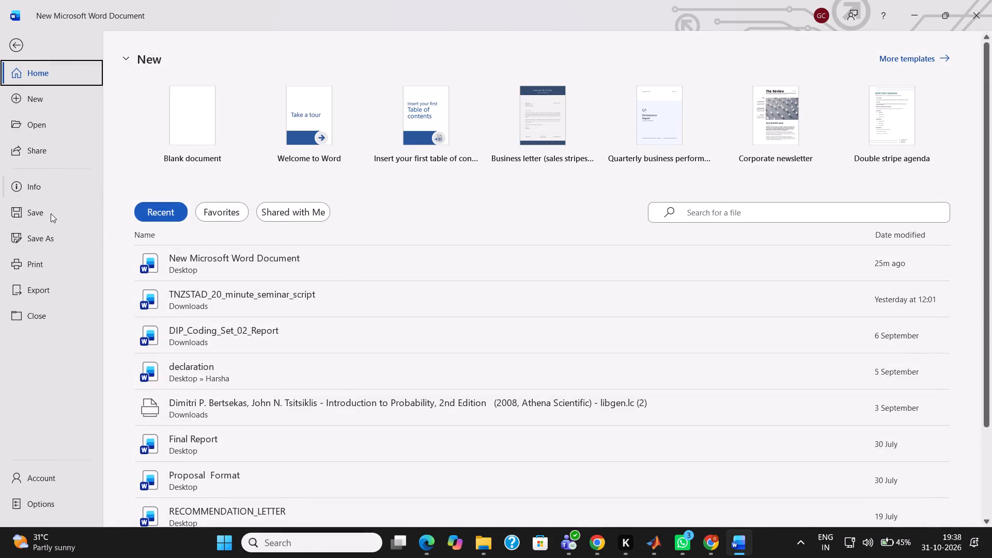
click(49, 236)
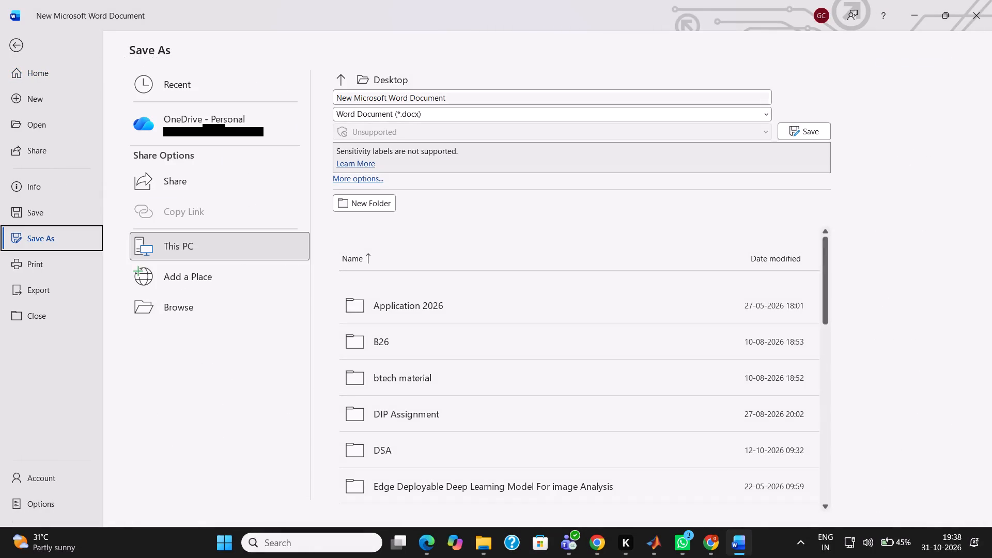
click(377, 98)
key(ctrl+v)
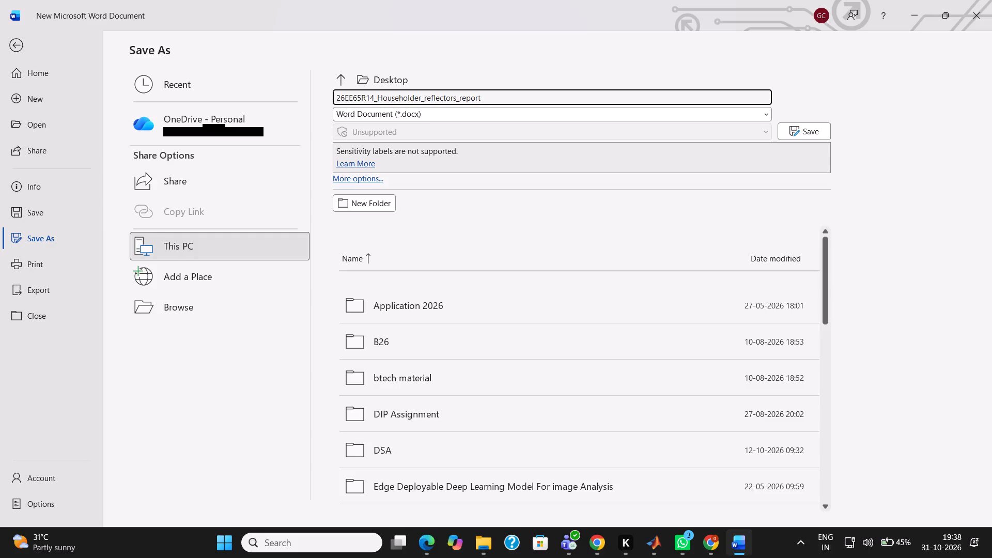
key(Return)
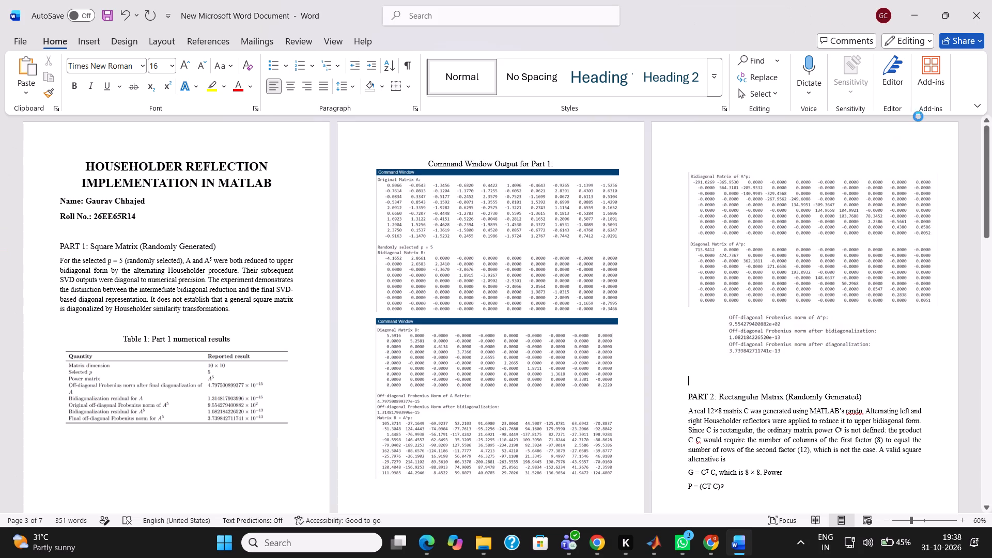
click(982, 12)
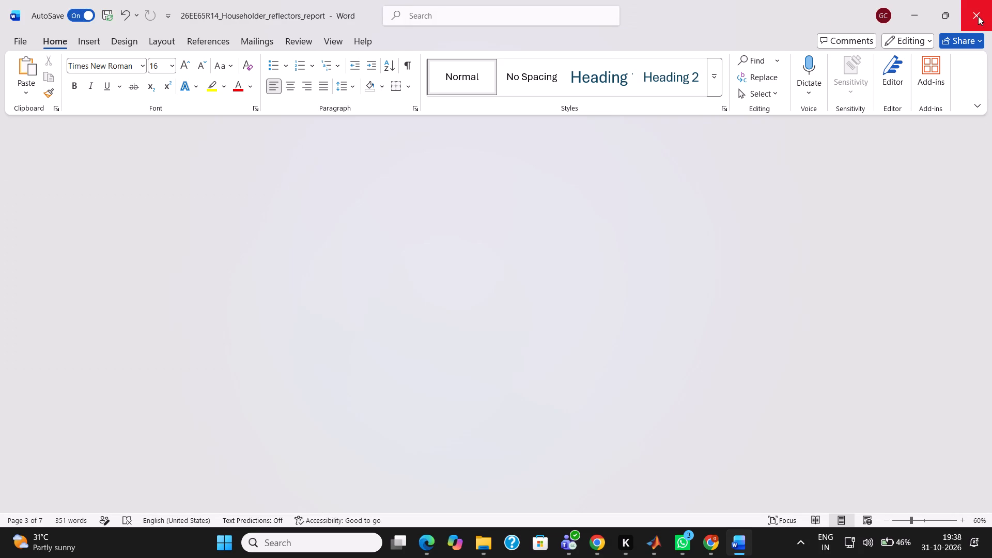
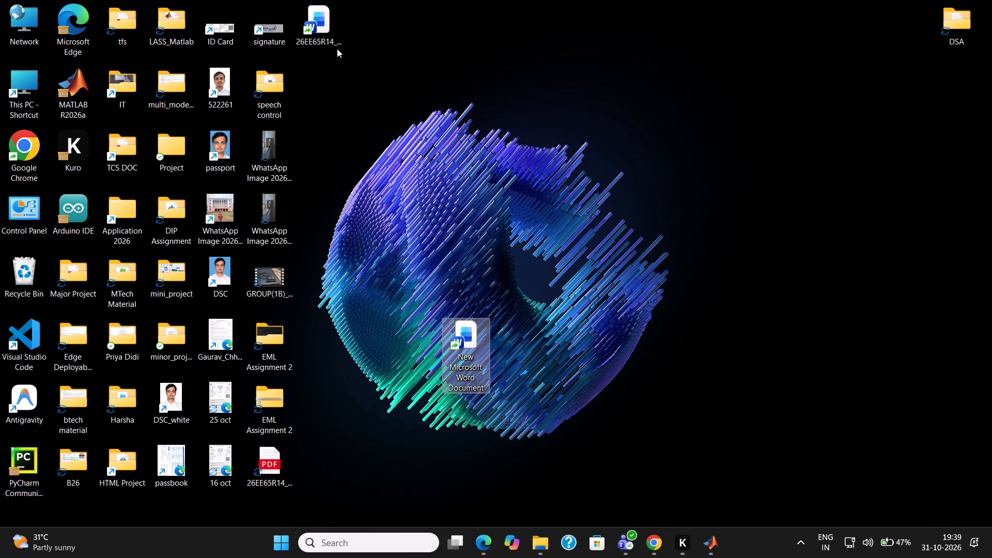
Delete the empty "New Microsoft Word Document" file from the desktop.
click(465, 344)
key(Delete)
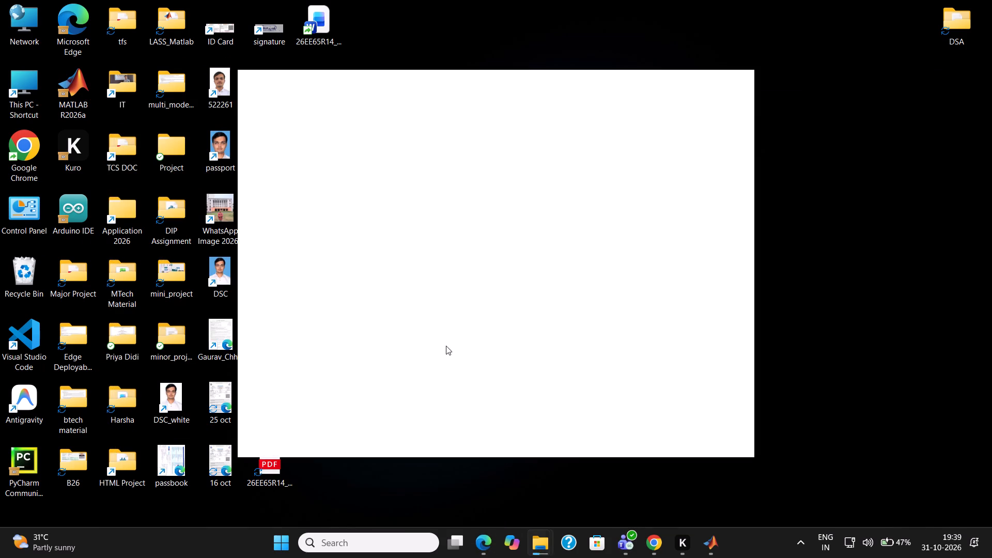
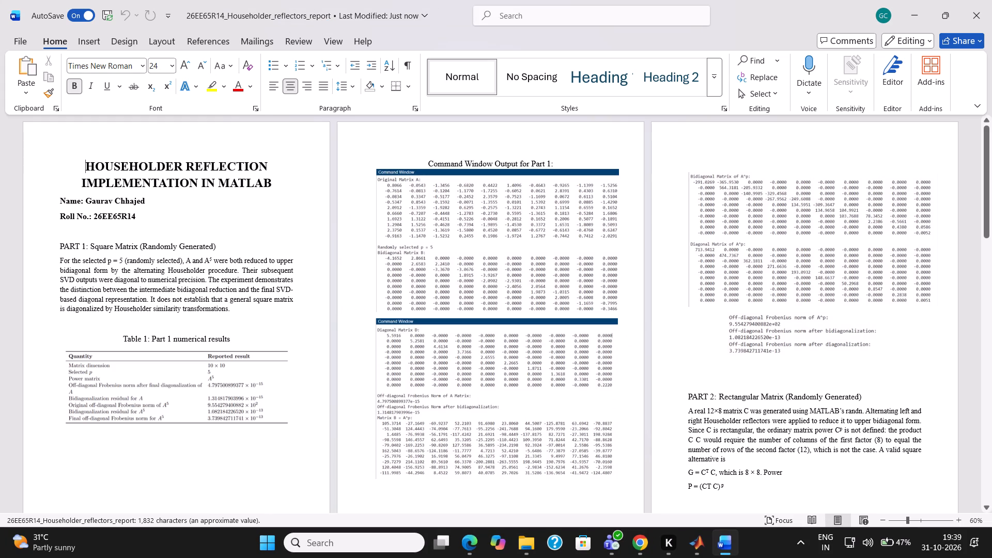
Review the pages of the Householder reflection report, covering the Part 1 and Part 2 text, results table and command window outputs.
scroll(628, 317, down, 4)
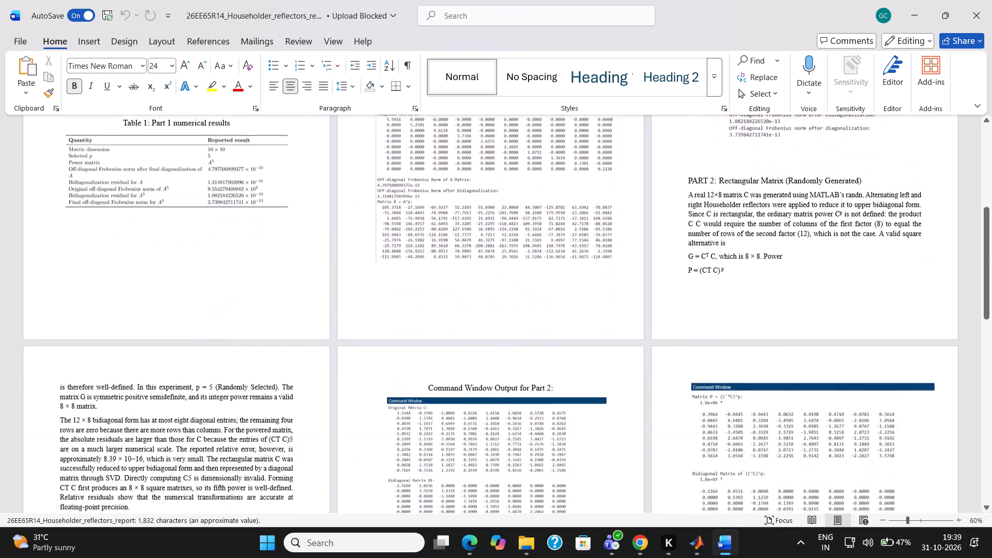
scroll(628, 317, down, 7)
scroll(628, 317, up, 12)
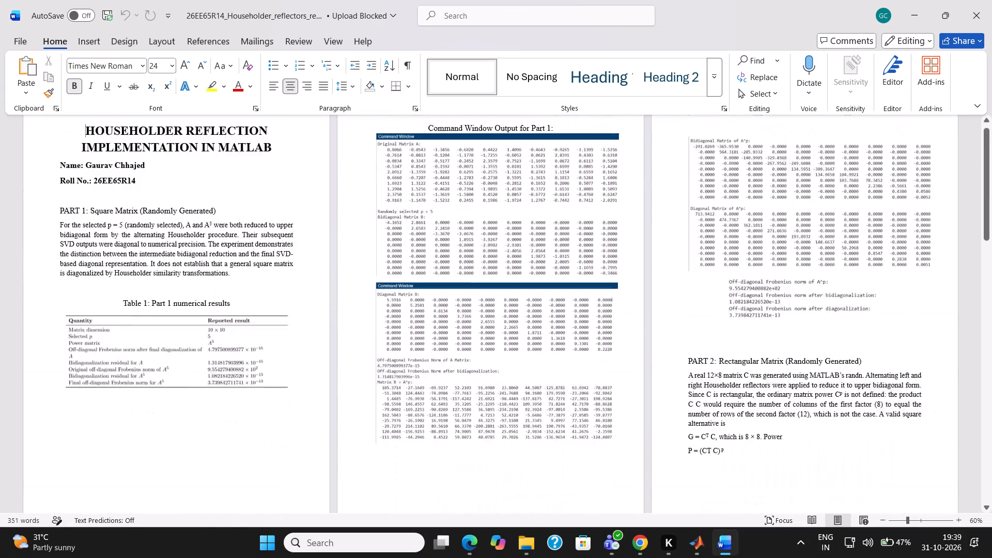
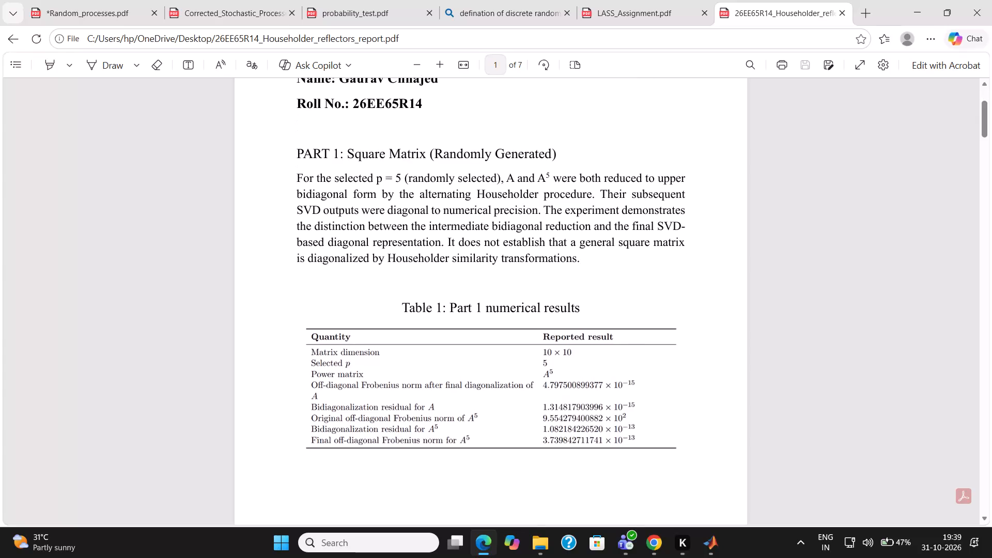
Read through the remaining pages of the report PDF up to the structural reductions comparison, and close it.
scroll(395, 361, down, 7)
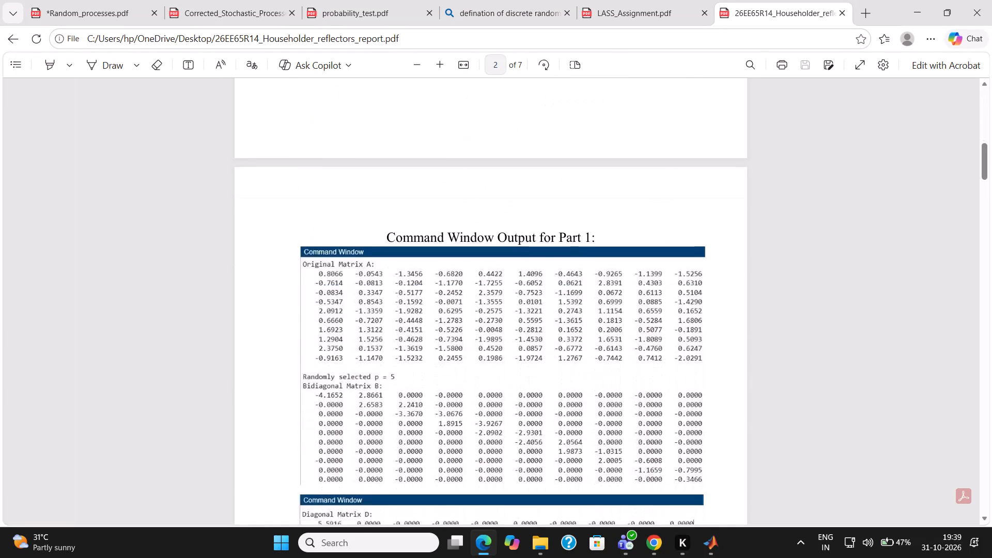
scroll(395, 361, down, 7)
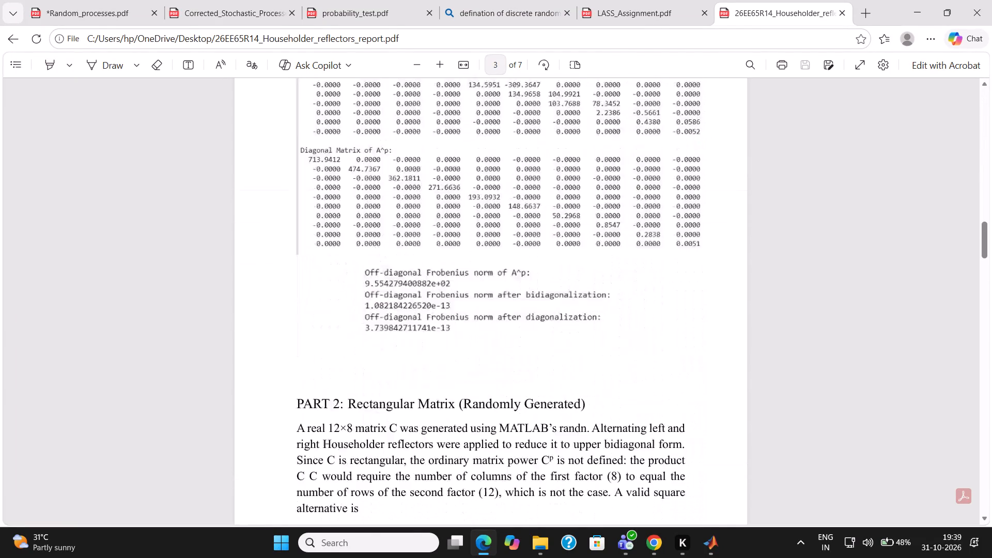
scroll(395, 361, down, 8)
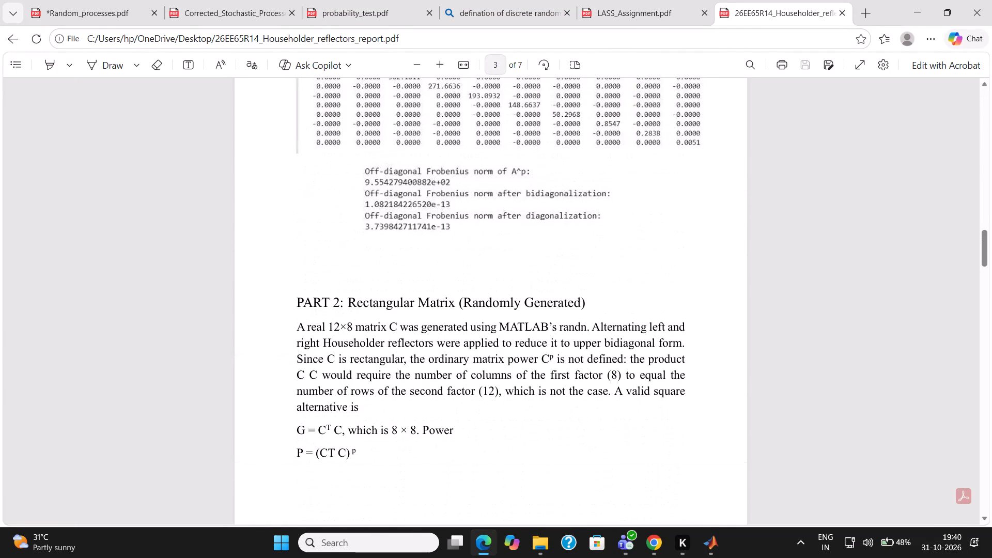
scroll(395, 361, down, 6)
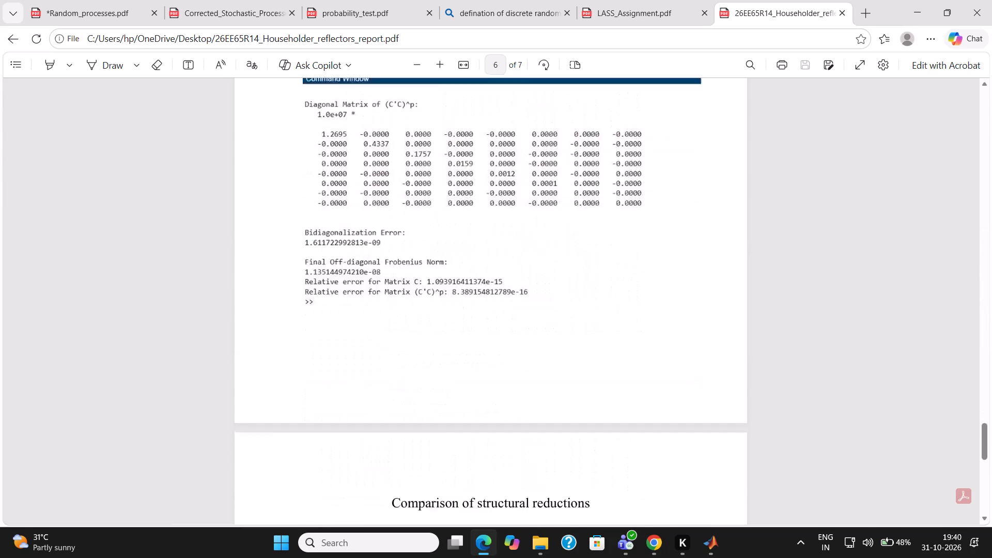
scroll(395, 361, down, 5)
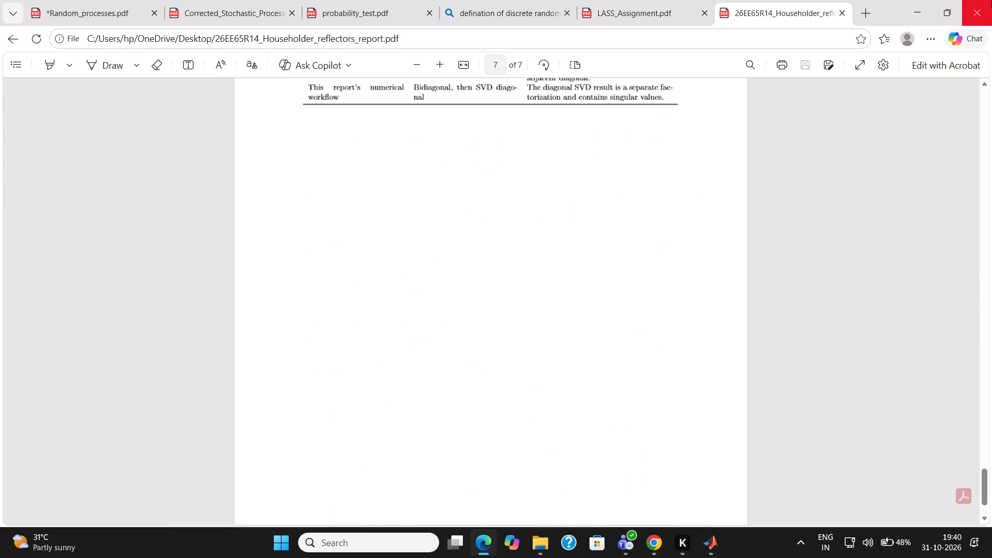
click(847, 11)
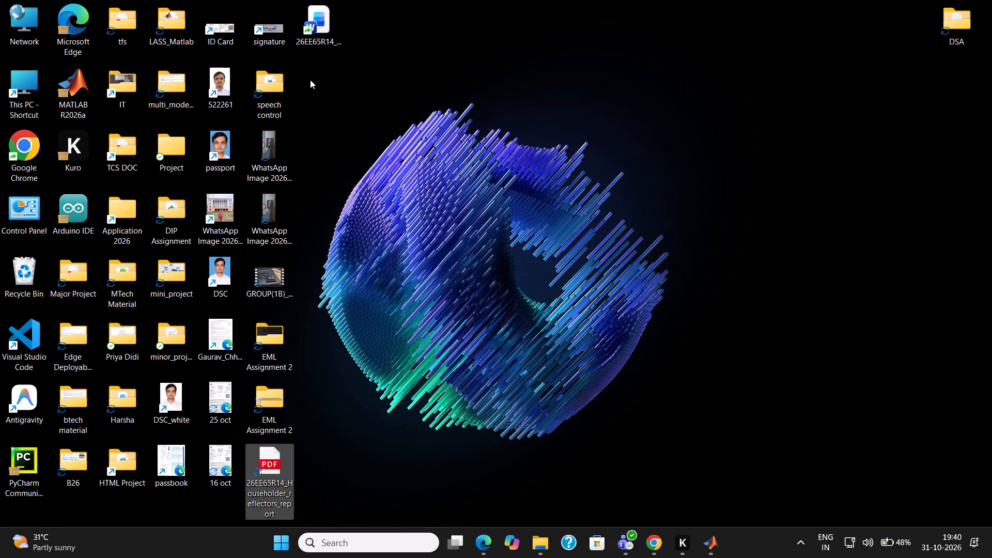
Open the report in Word, underline its main title, and make the "PART 1: Square Matrix (Randomly Generated)" heading bold and underlined.
double_click(305, 23)
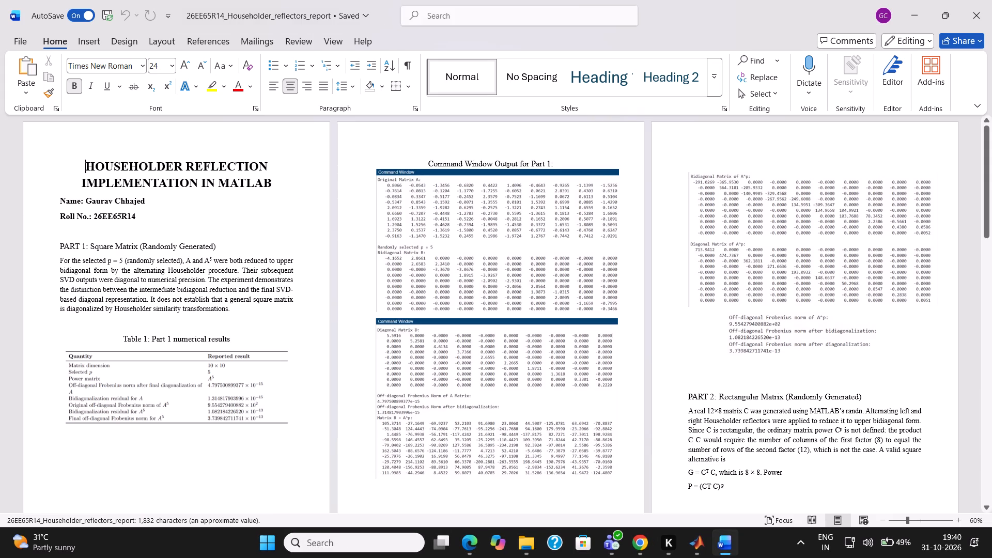
drag(60, 244, 224, 247)
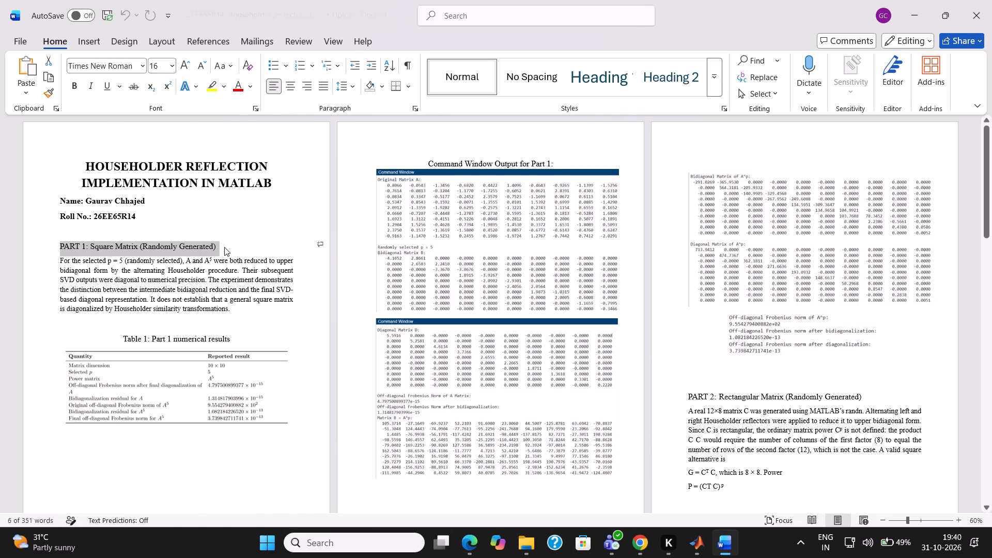
key(ctrl+b)
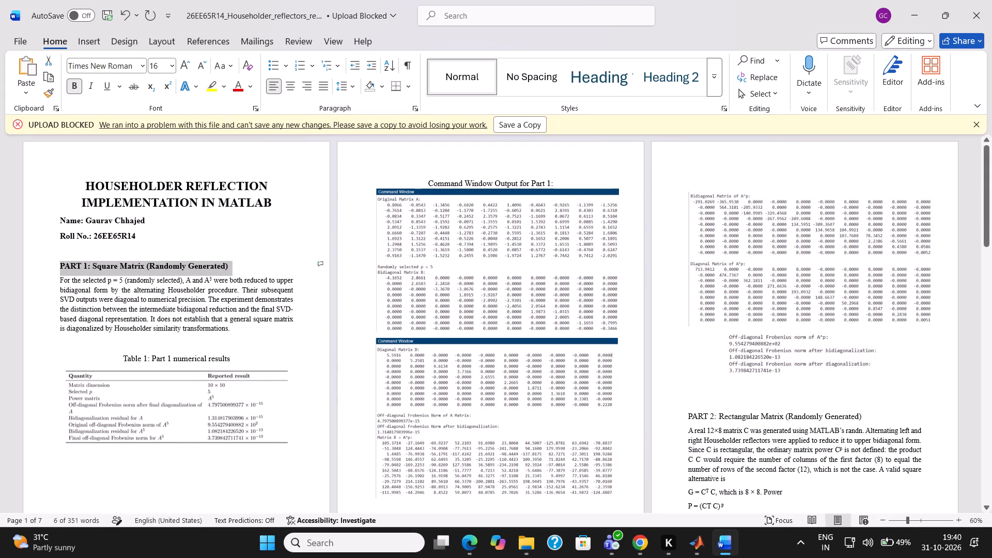
drag(86, 182, 286, 204)
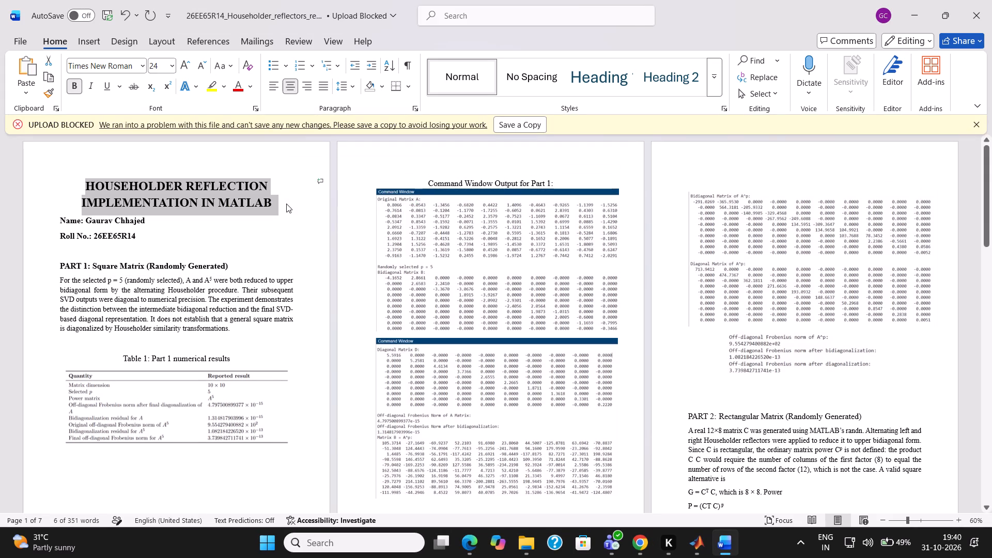
key(ctrl+u)
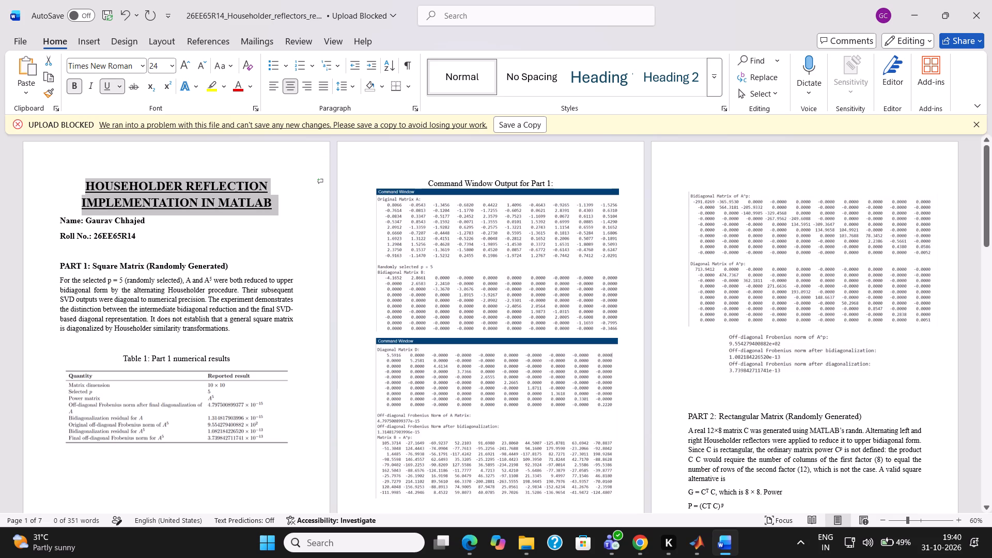
drag(234, 265, 54, 270)
key(ctrl+u)
click(137, 326)
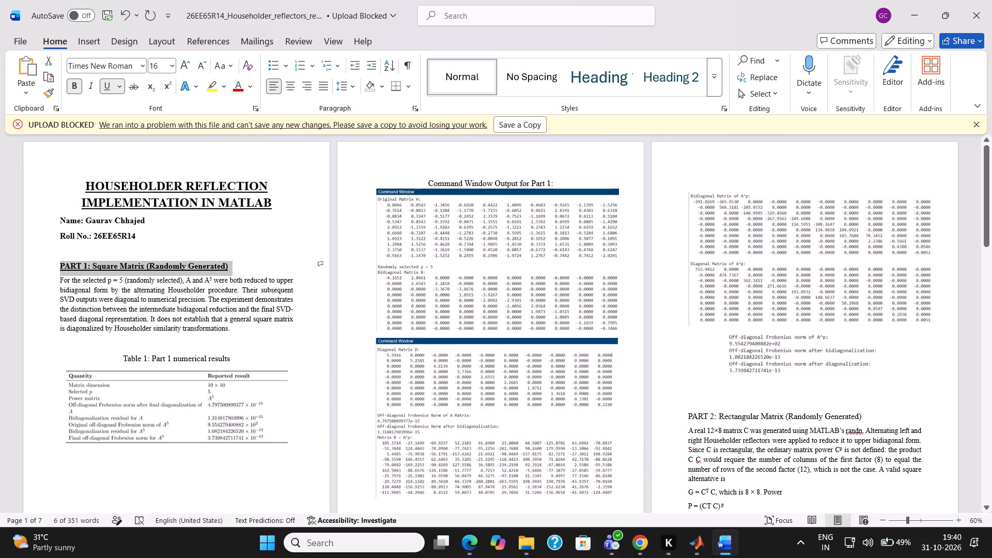
Make the "Table 1: Part 1 numerical results" caption bold.
scroll(207, 302, down, 1)
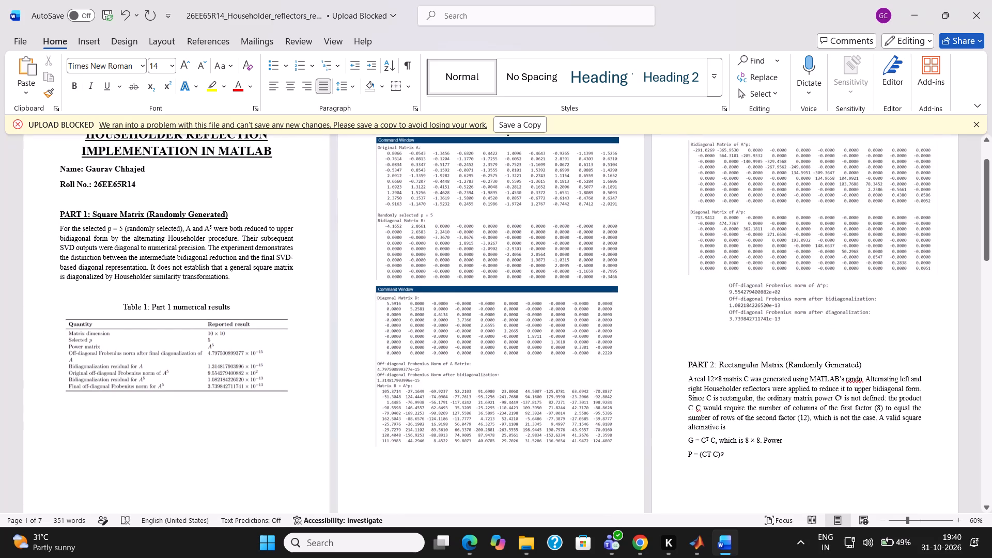
drag(230, 309, 127, 306)
key(ctrl+b)
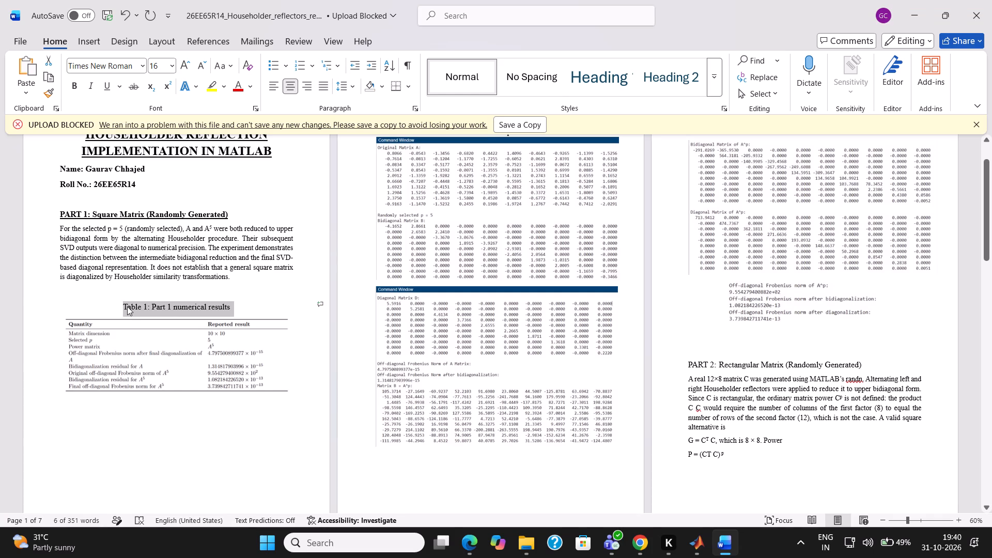
click(137, 239)
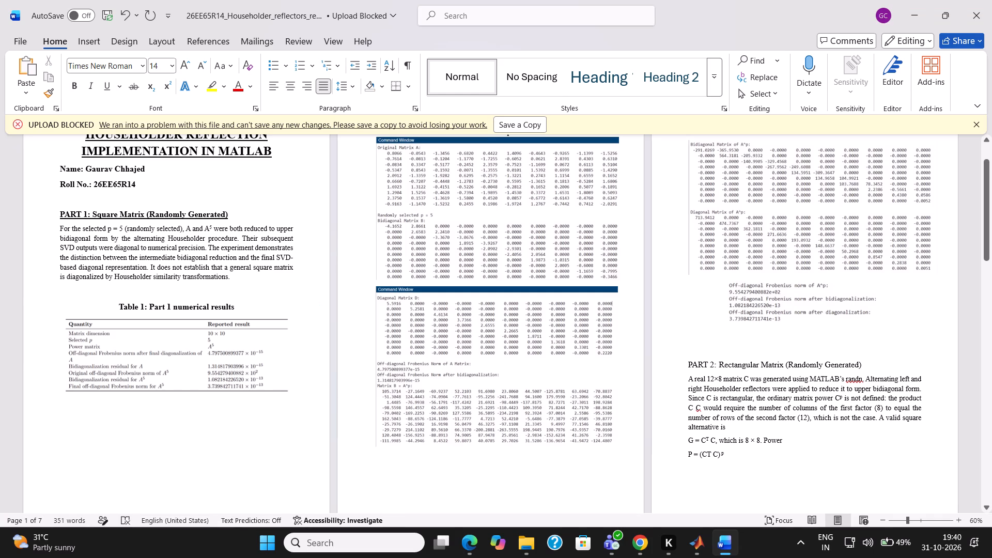
click(168, 312)
Make the "PART 2: Rectangular Matrix (Randomly Generated)" heading and the "Command Window Output for Part 1:" title bold.
drag(688, 366, 863, 361)
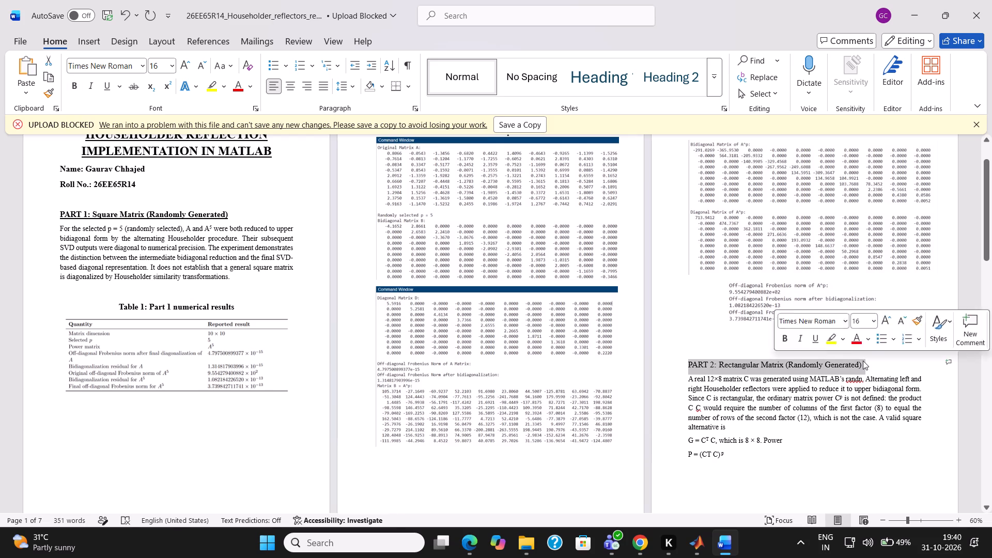
key(ctrl+b)
scroll(678, 329, up, 1)
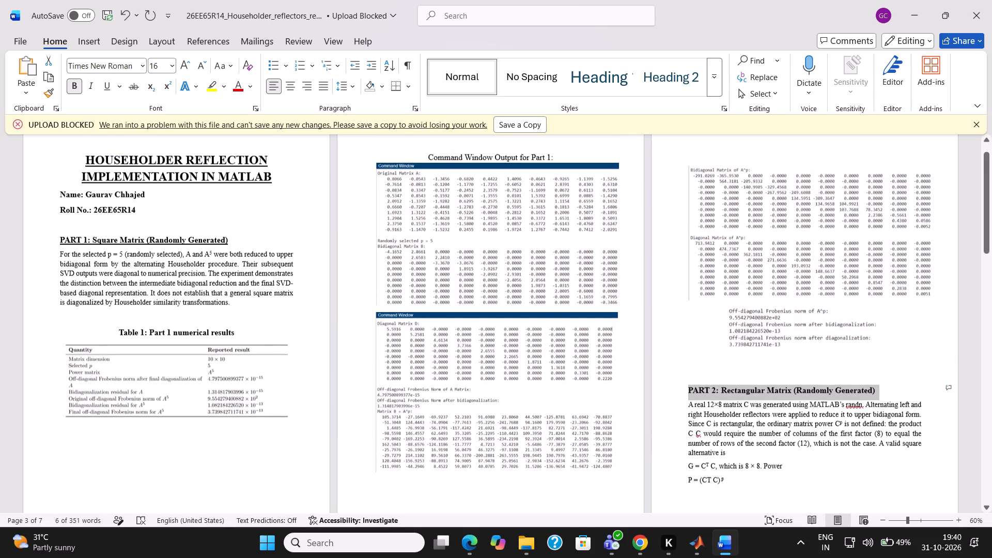
drag(565, 159, 438, 158)
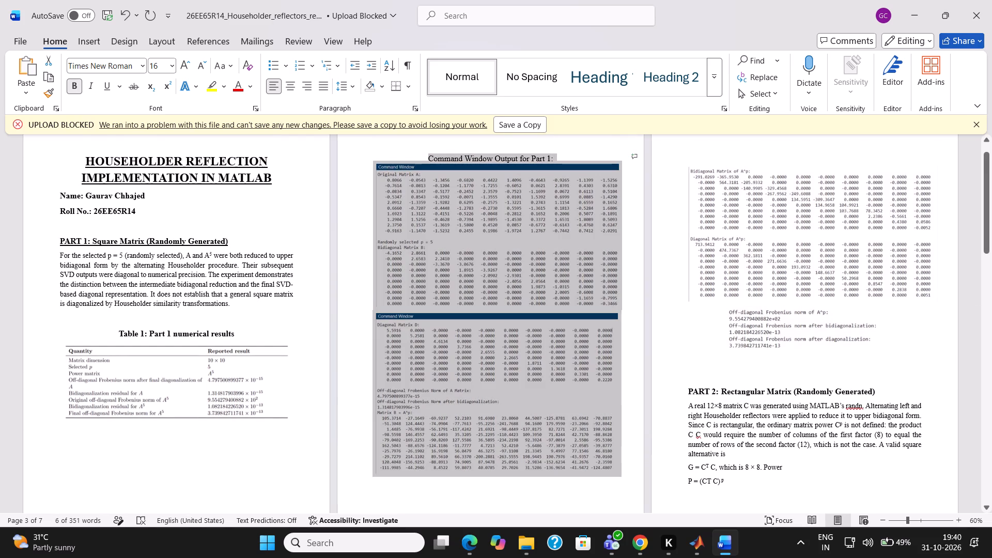
drag(438, 158, 432, 158)
key(ctrl+b)
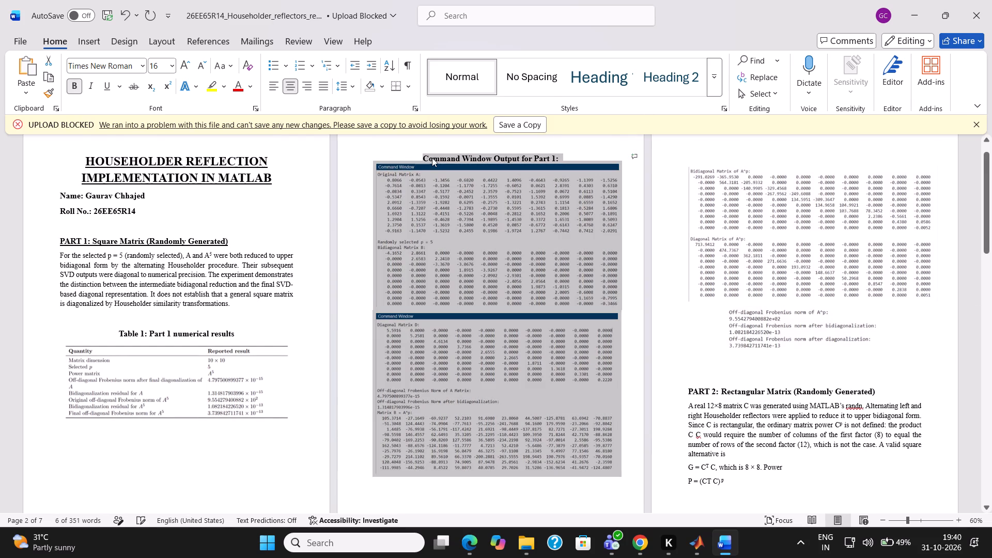
Make the "Command Window Output for Part 2:" title and the "Table 2: Part 2 numerical results" caption bold.
scroll(728, 394, down, 3)
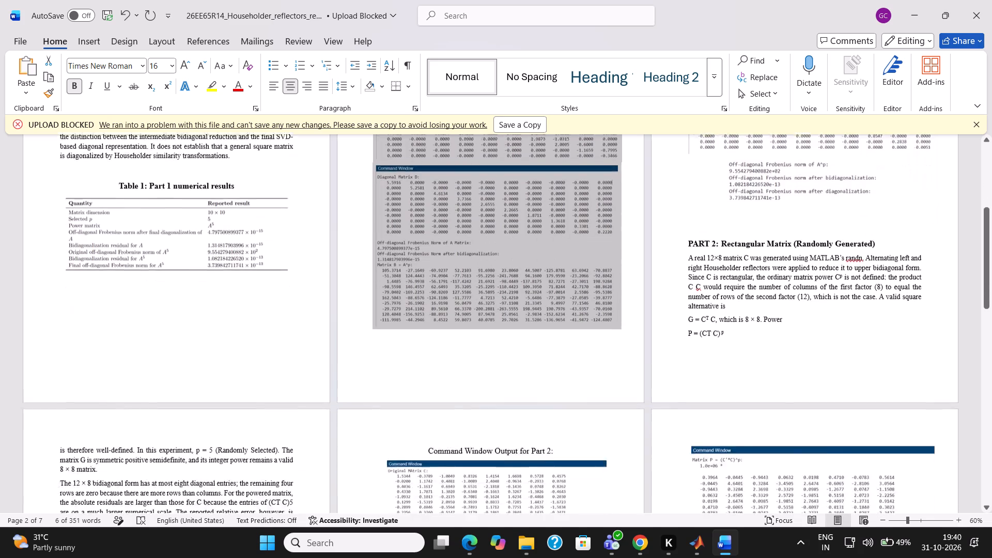
scroll(728, 394, down, 2)
drag(561, 323, 417, 318)
key(ctrl+b)
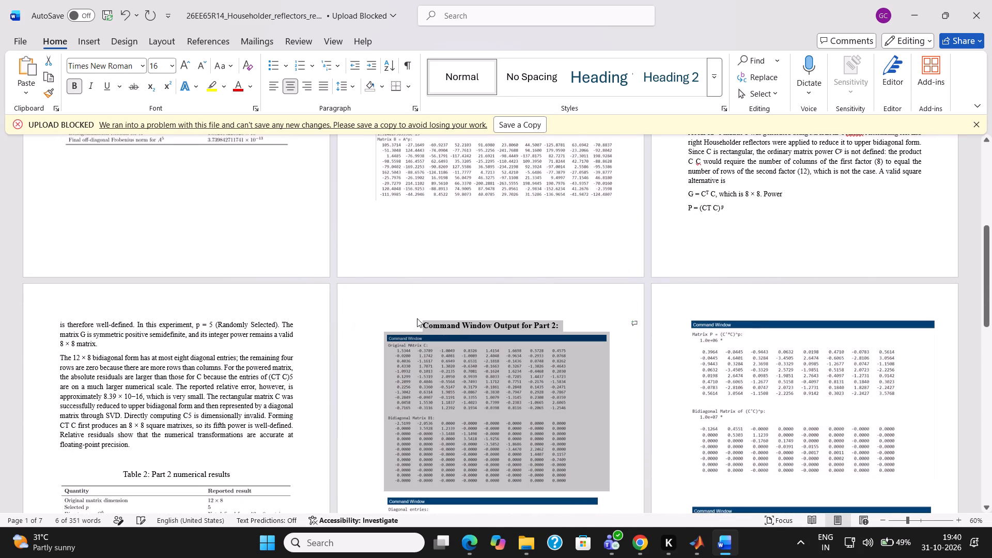
click(352, 323)
drag(241, 476, 127, 479)
key(ctrl+b)
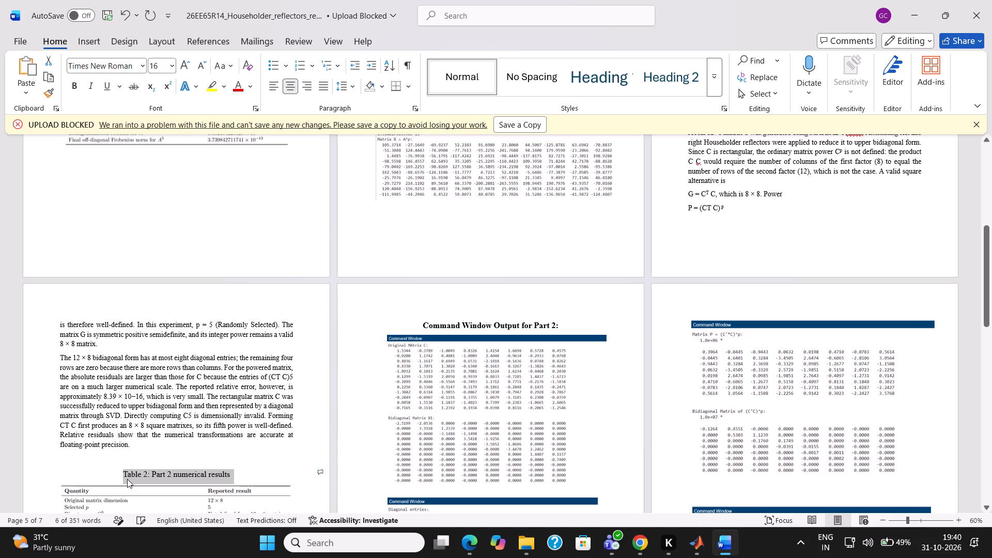
click(172, 376)
Underline the "PART 2: Rectangular Matrix (Randomly Generated)" heading to match the Part 1 heading.
scroll(172, 376, up, 4)
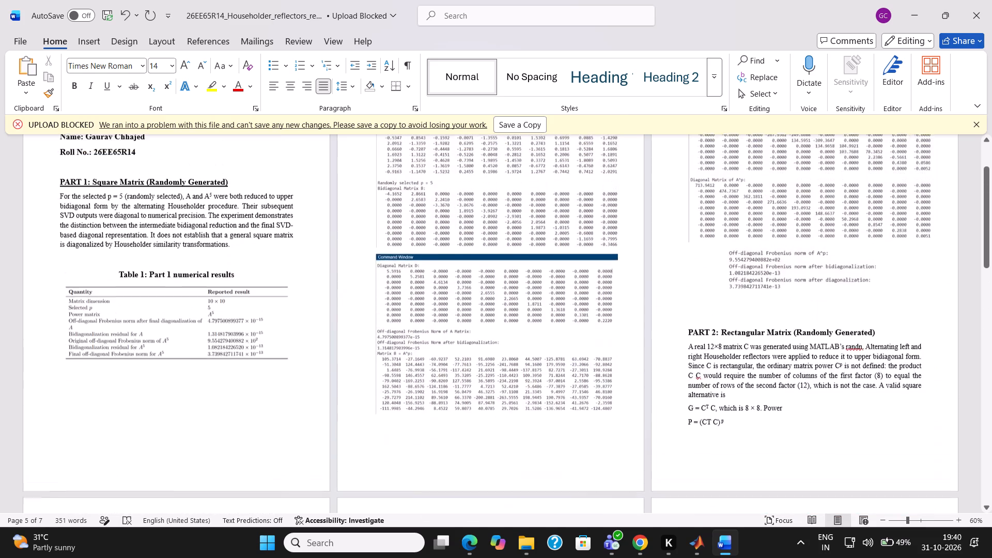
scroll(172, 376, up, 1)
scroll(164, 369, down, 2)
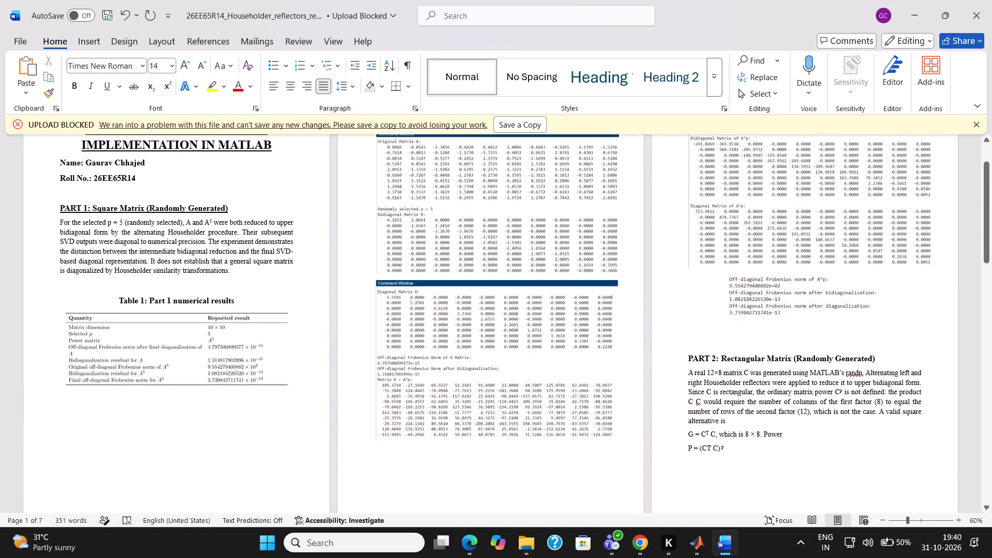
scroll(164, 369, down, 1)
scroll(164, 369, up, 2)
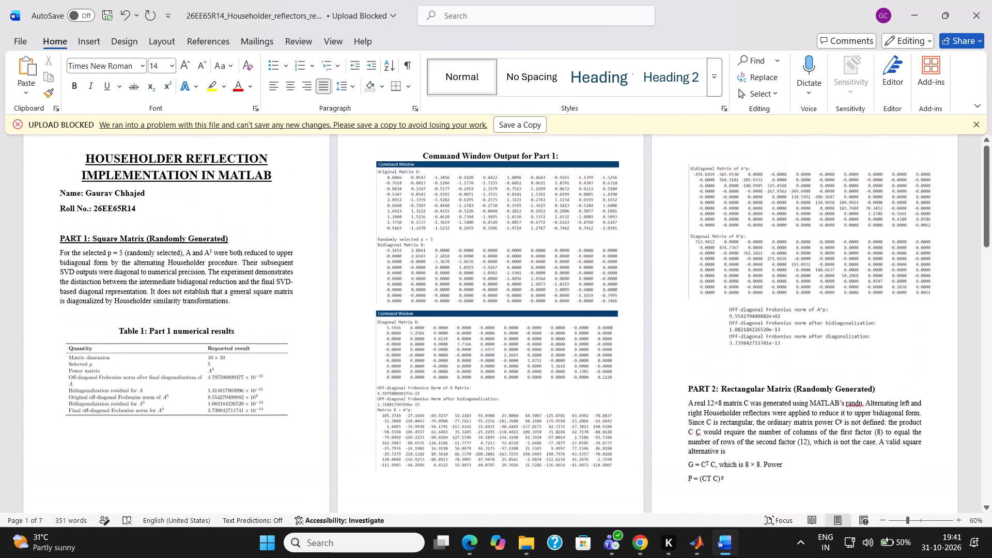
scroll(724, 363, down, 3)
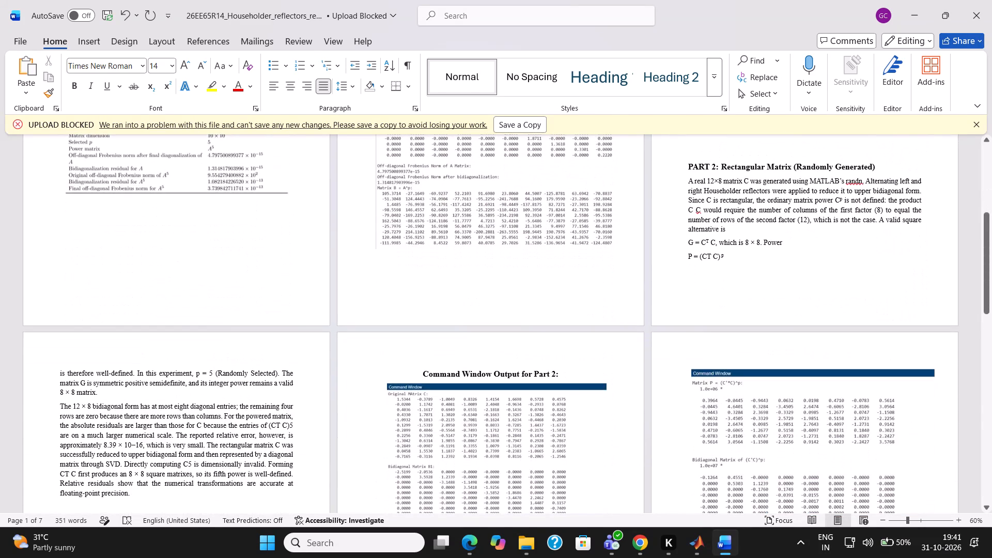
scroll(724, 363, up, 2)
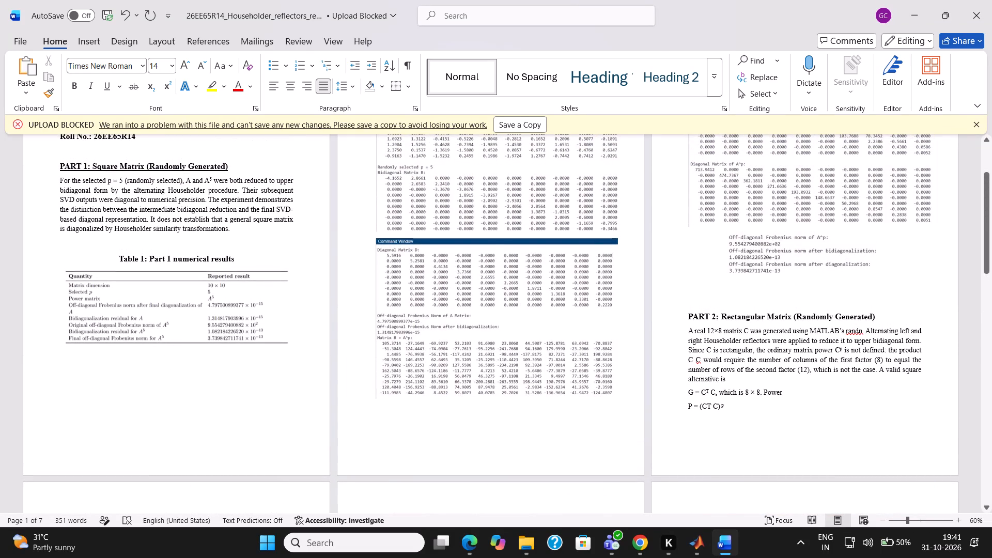
drag(688, 314, 876, 314)
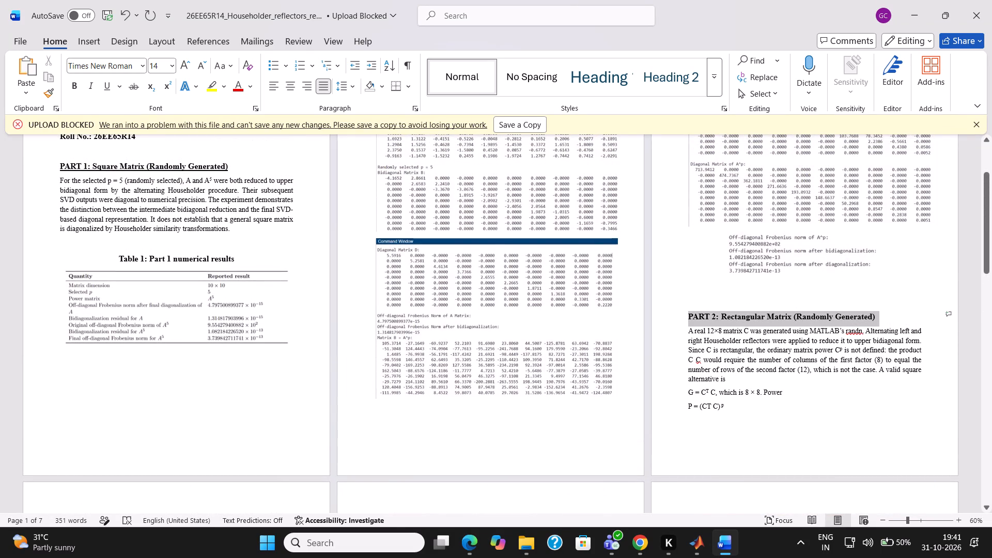
drag(876, 314, 879, 316)
key(ctrl+u)
click(879, 316)
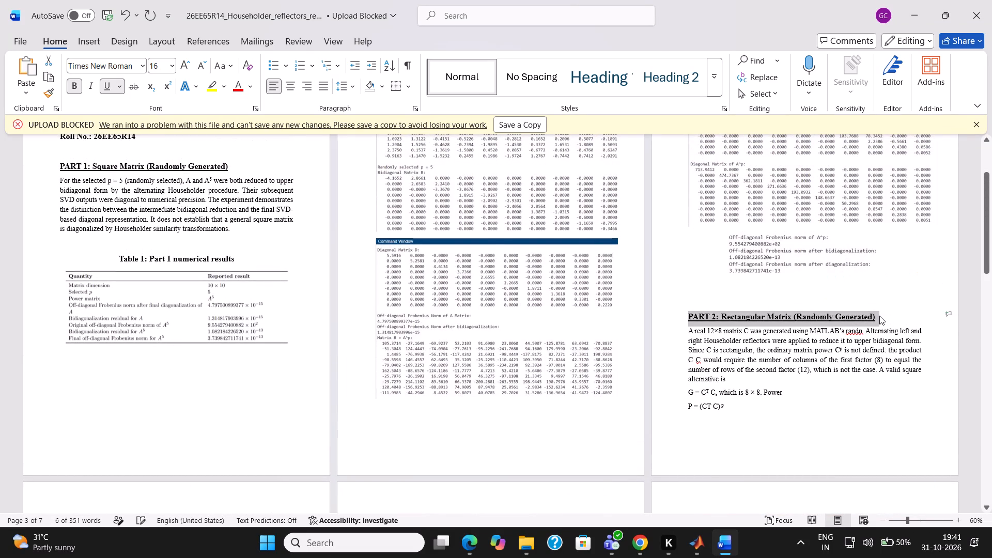
Make the "Comparison of structural reductions" heading on the last page bold and underlined.
scroll(879, 316, down, 6)
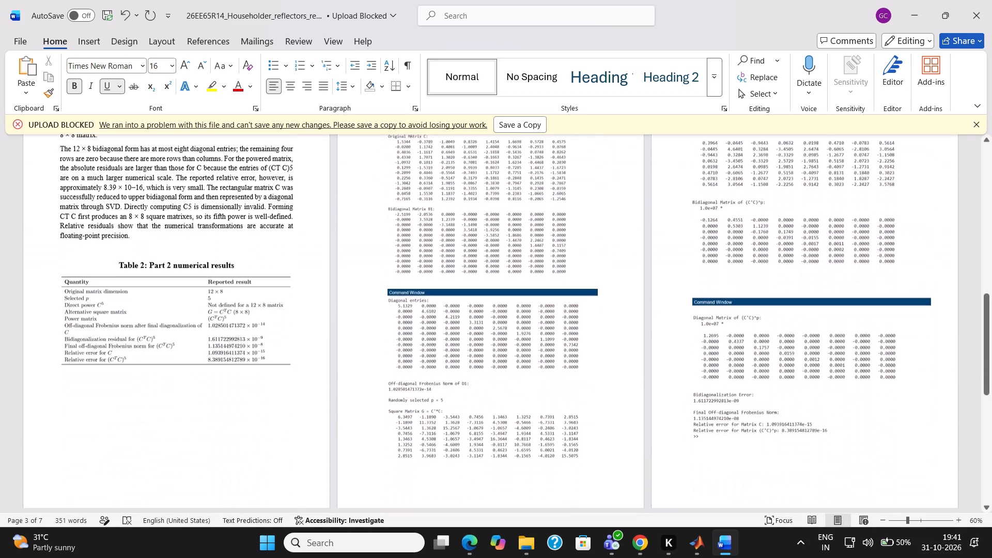
scroll(879, 316, down, 2)
drag(569, 398, 427, 401)
key(ctrl+b)
key(ctrl+u)
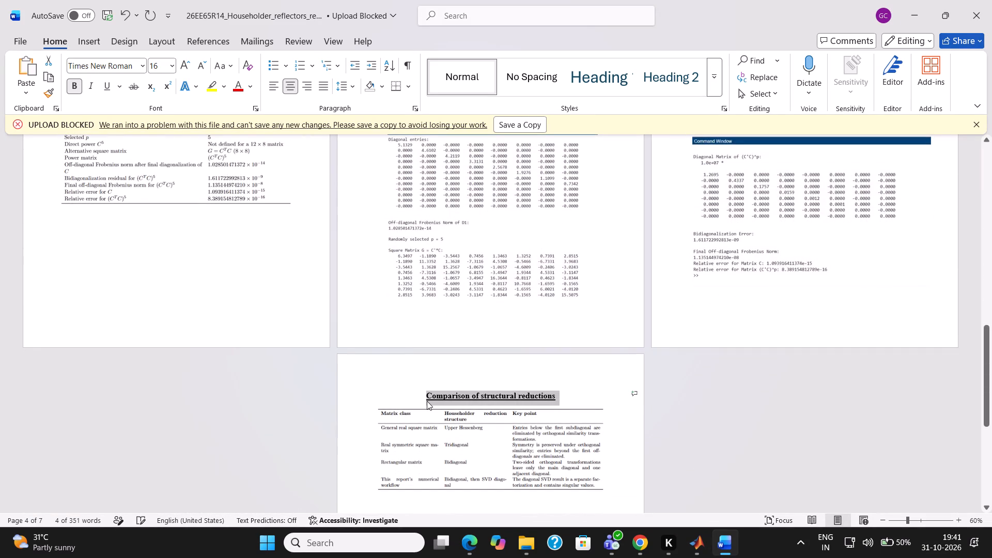
click(895, 377)
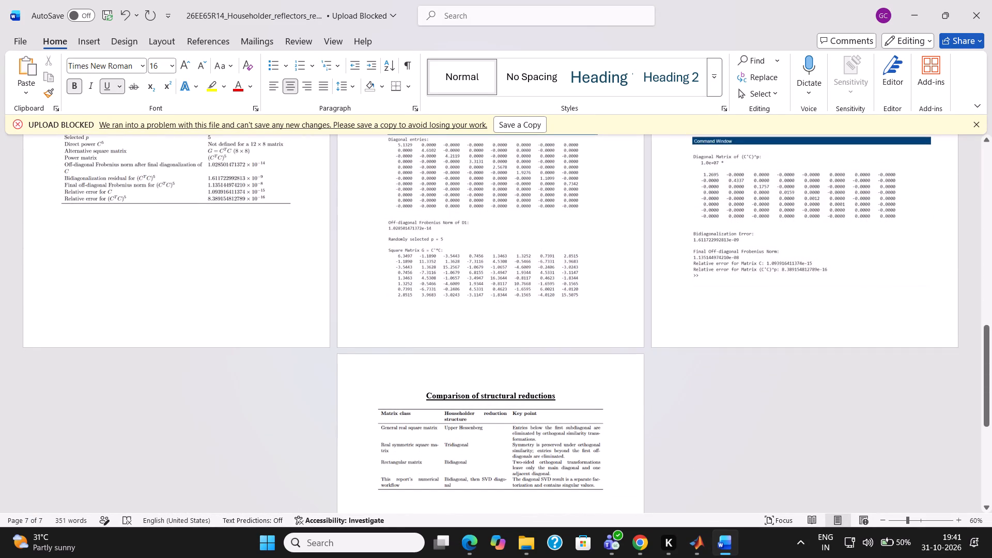
Delete the outdated Householder reflectors report PDF from the desktop.
click(275, 455)
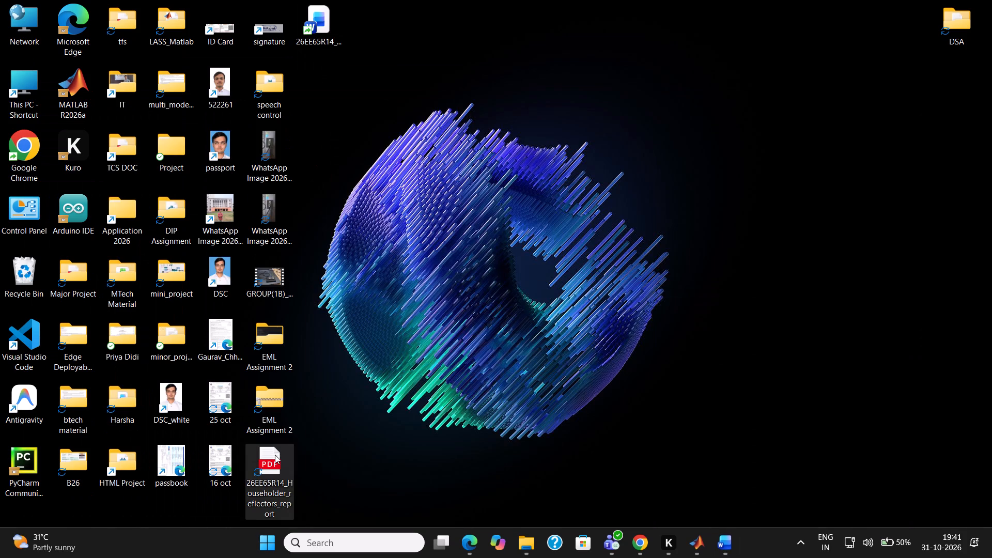
key(Delete)
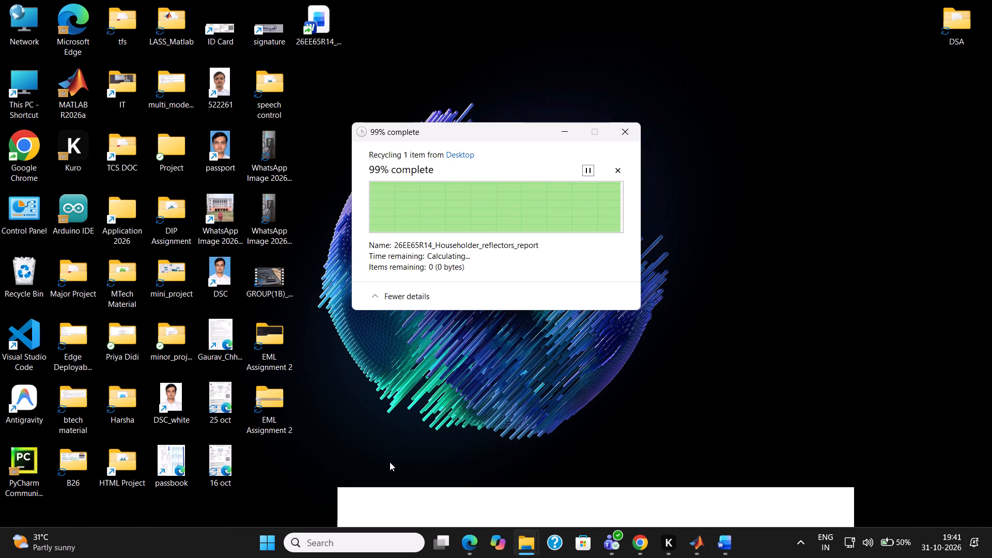
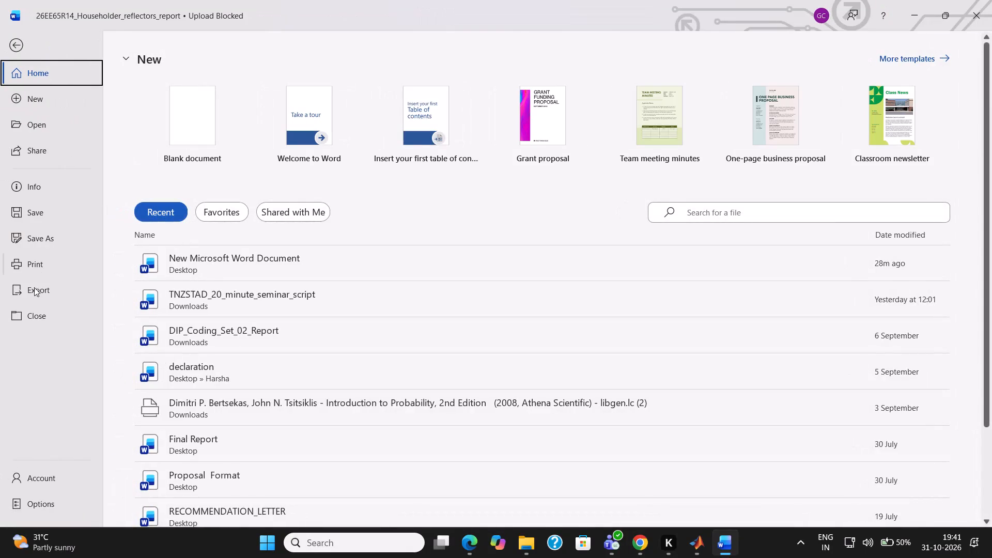
Save a PDF copy of the Householder reflectors report to the OneDrive Desktop folder under the existing file name.
click(40, 237)
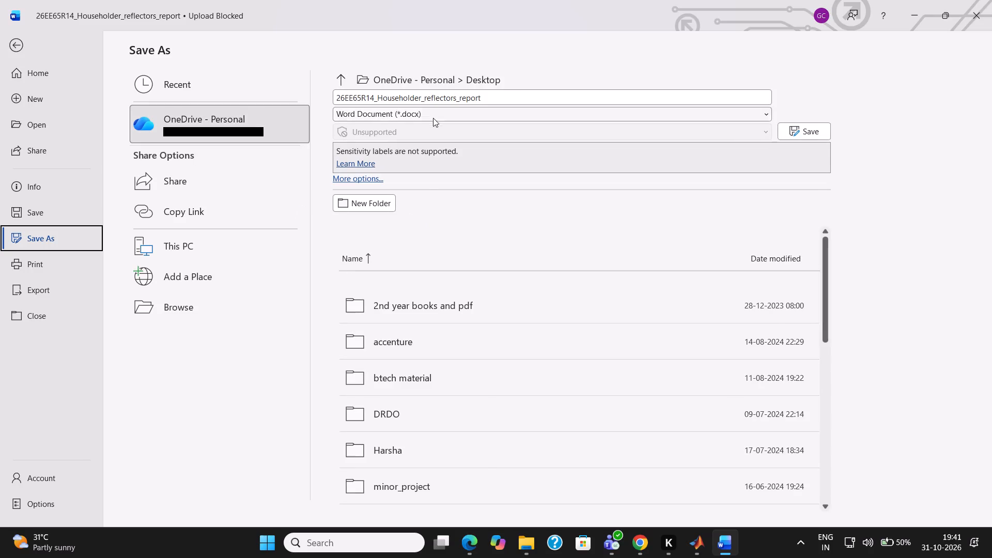
click(433, 114)
click(410, 226)
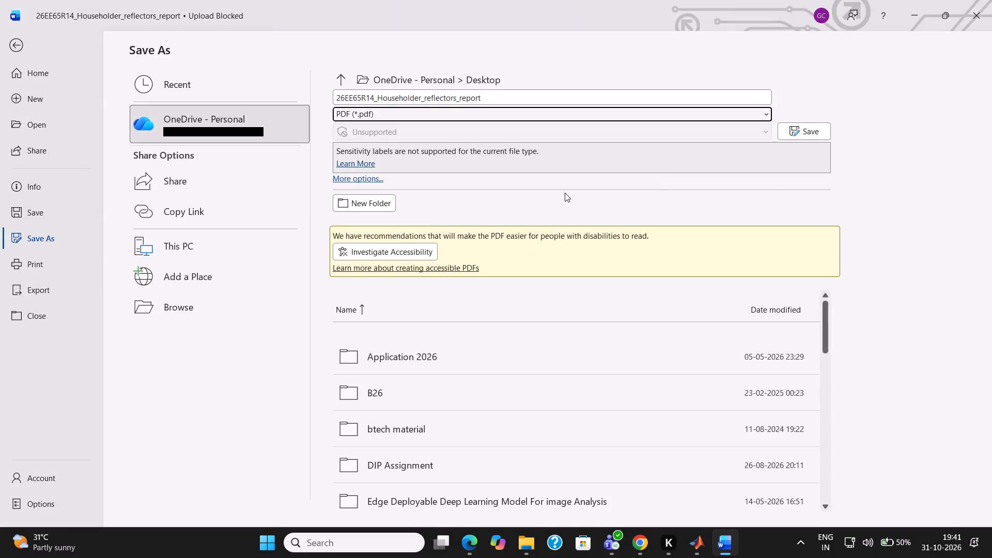
click(795, 134)
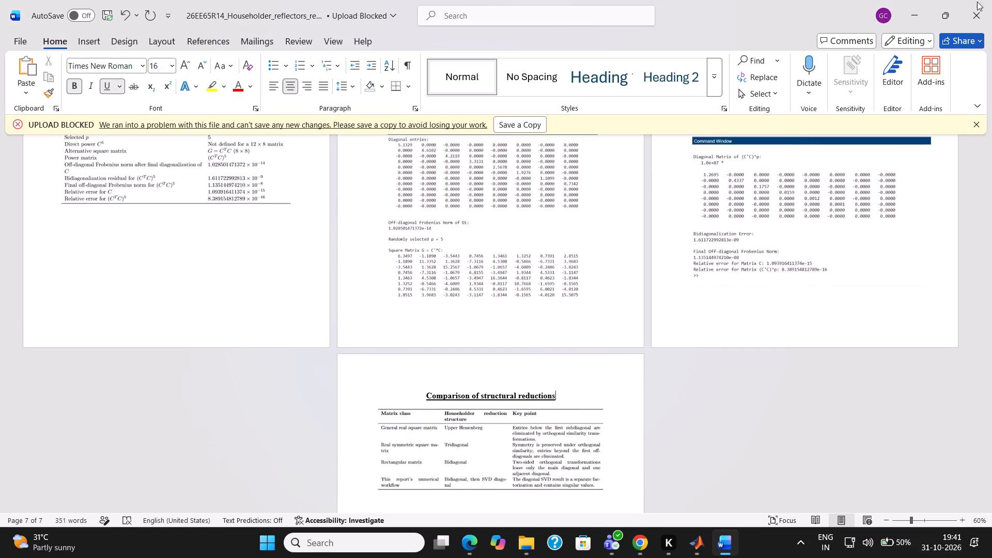
Close the Householder reflectors report document.
click(977, 2)
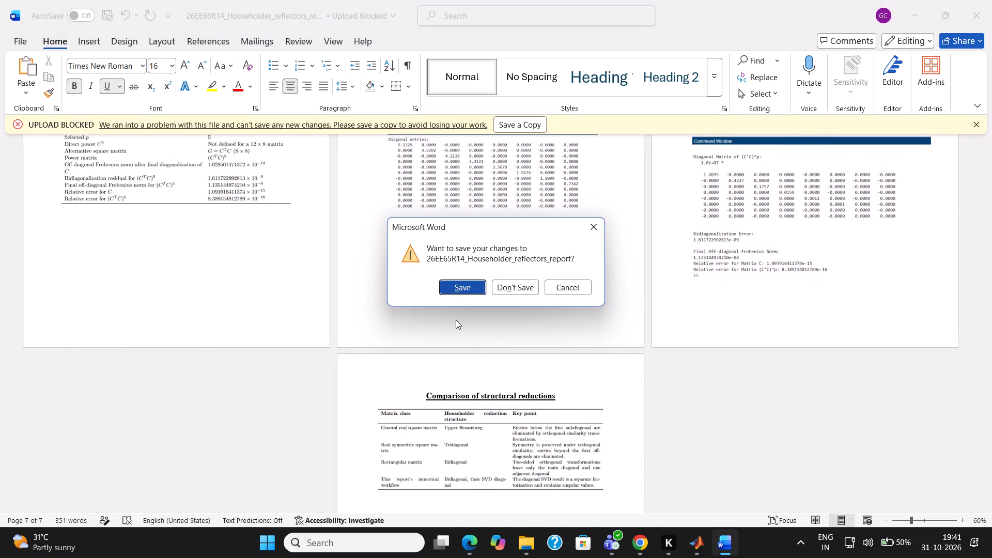
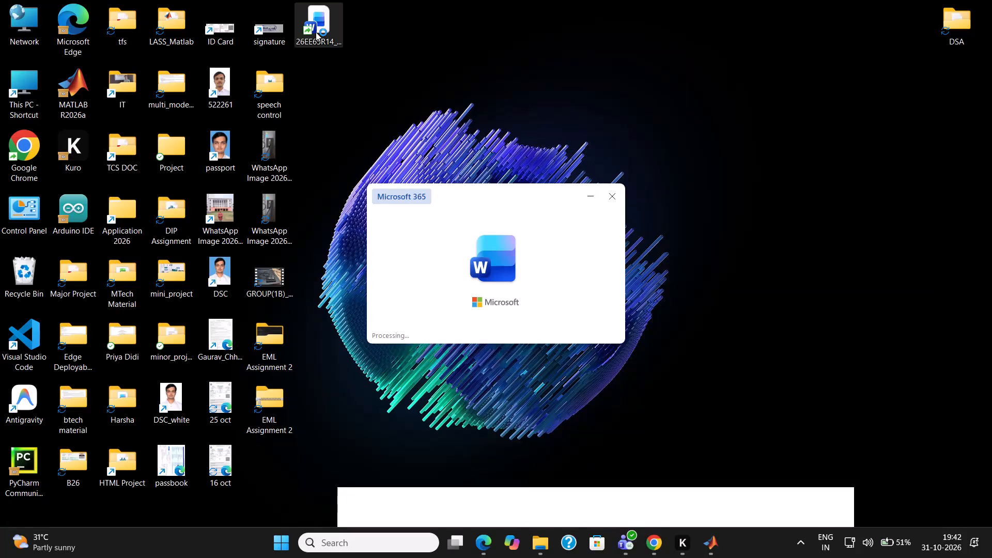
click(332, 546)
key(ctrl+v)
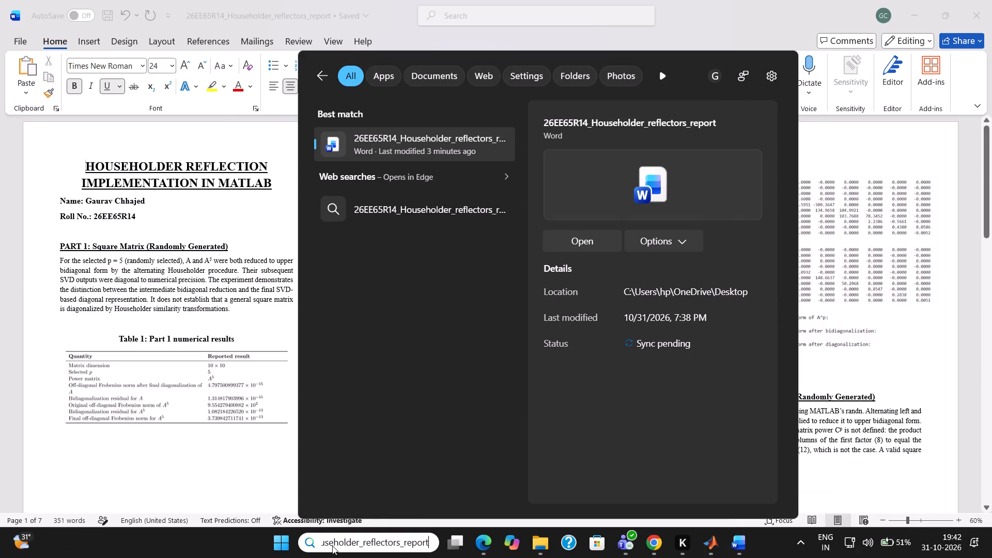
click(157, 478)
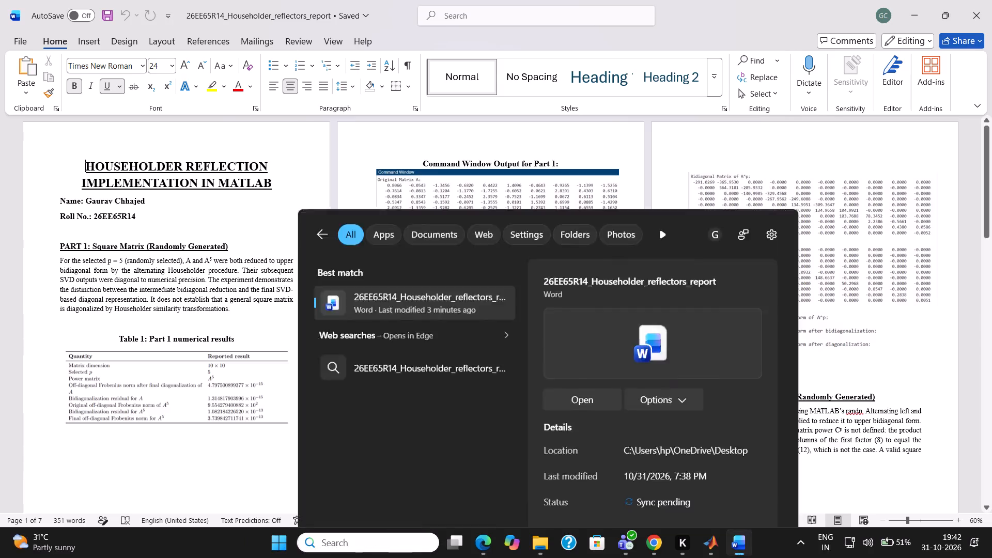
Open the Save As options for the Householder reflectors report.
click(18, 36)
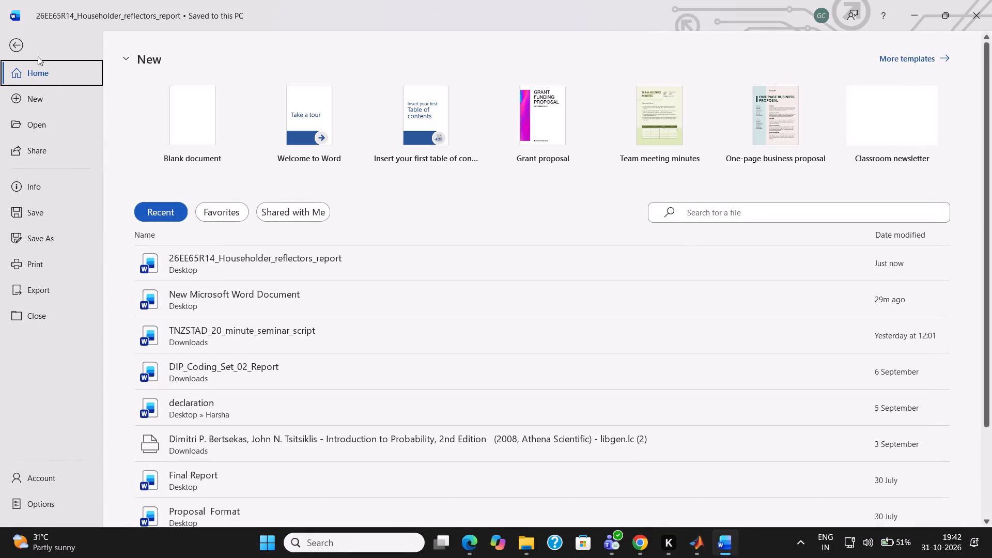
click(49, 239)
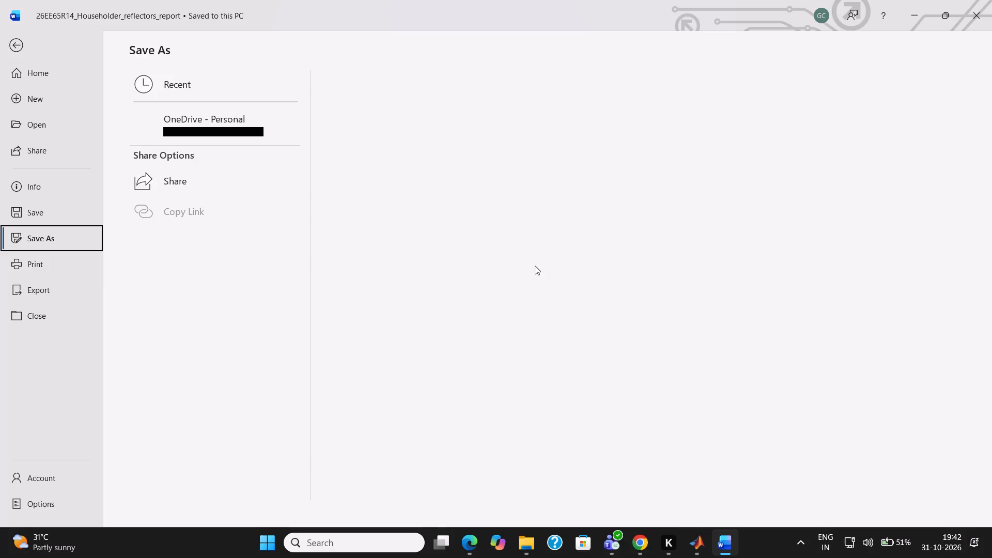
Switch to MATLAB, look back over the Command Window output, and close MATLAB.
click(705, 547)
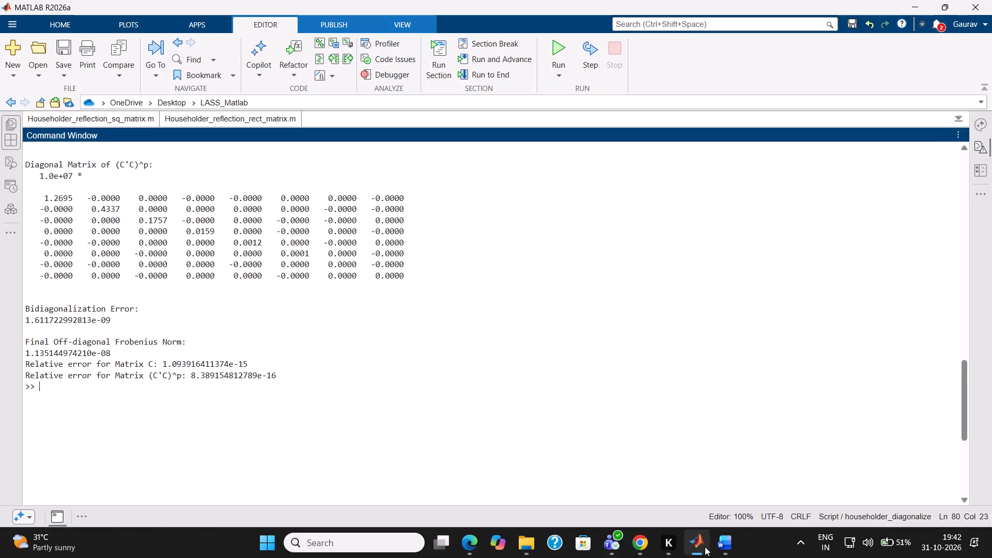
scroll(664, 447, up, 9)
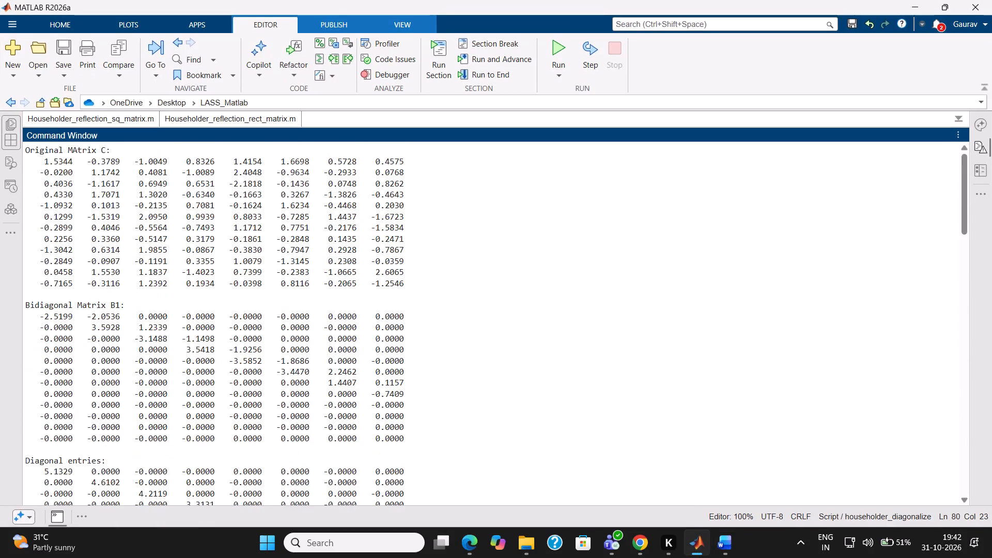
click(978, 0)
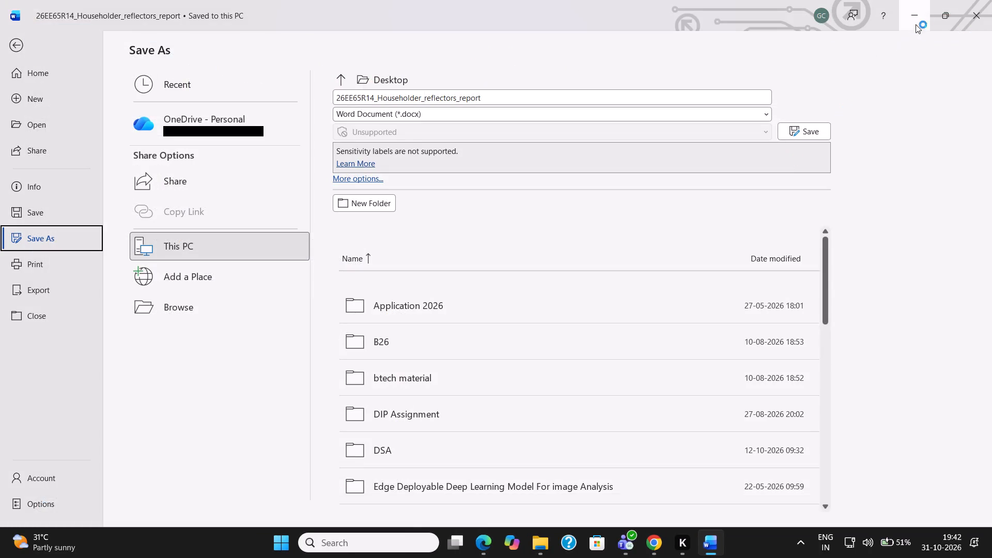
Save the Householder reflectors report from Word as a PDF in the Desktop folder, keeping the existing file name.
click(622, 116)
click(428, 222)
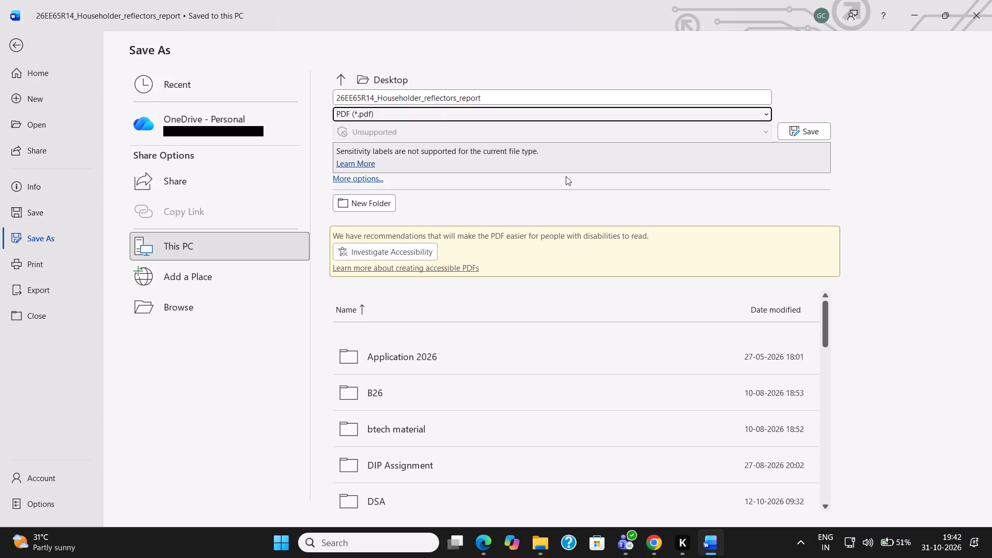
click(799, 129)
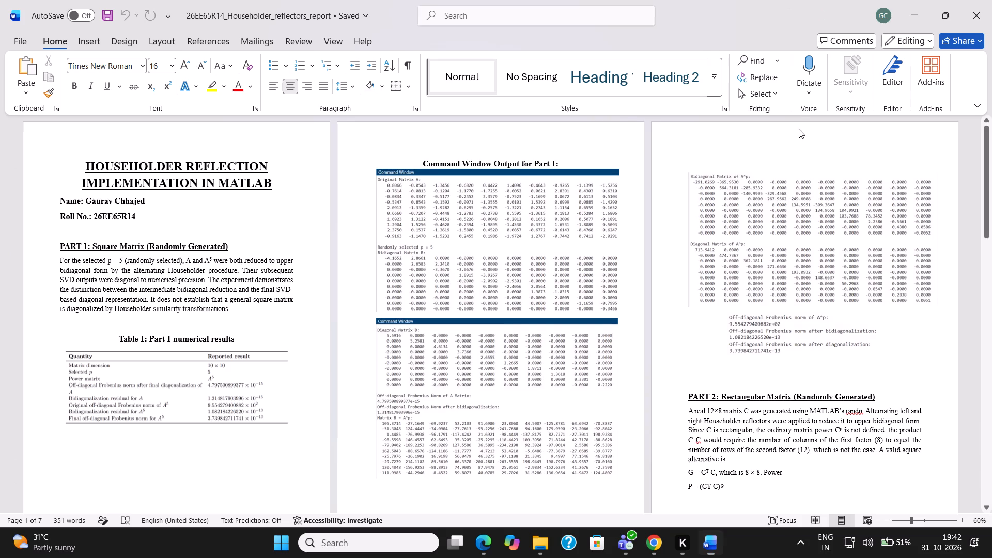
Open the exported Householder reflectors PDF from the desktop in Edge, review its pages from the comparison table back to the title, and close it.
double_click(265, 479)
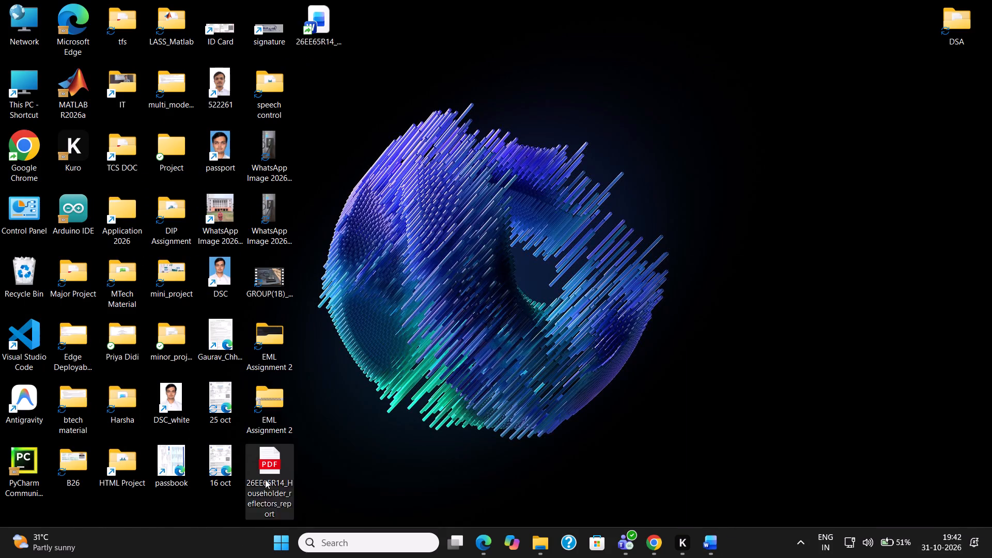
scroll(400, 381, up, 4)
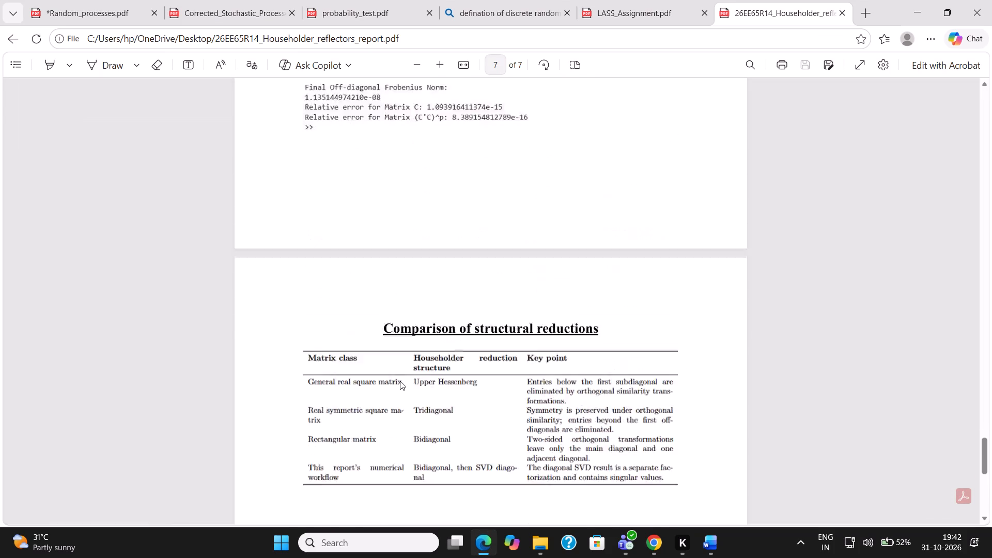
scroll(400, 381, up, 4)
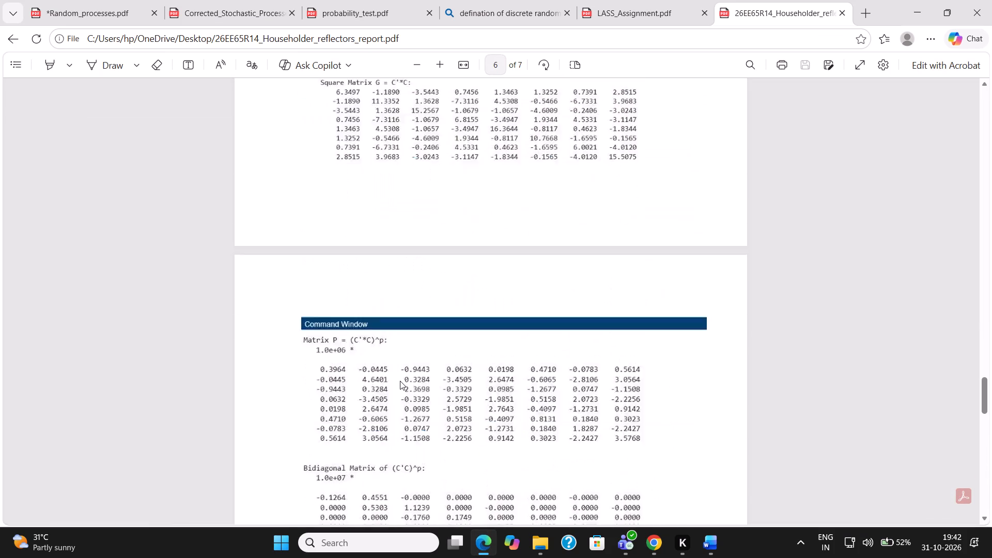
scroll(400, 381, up, 4)
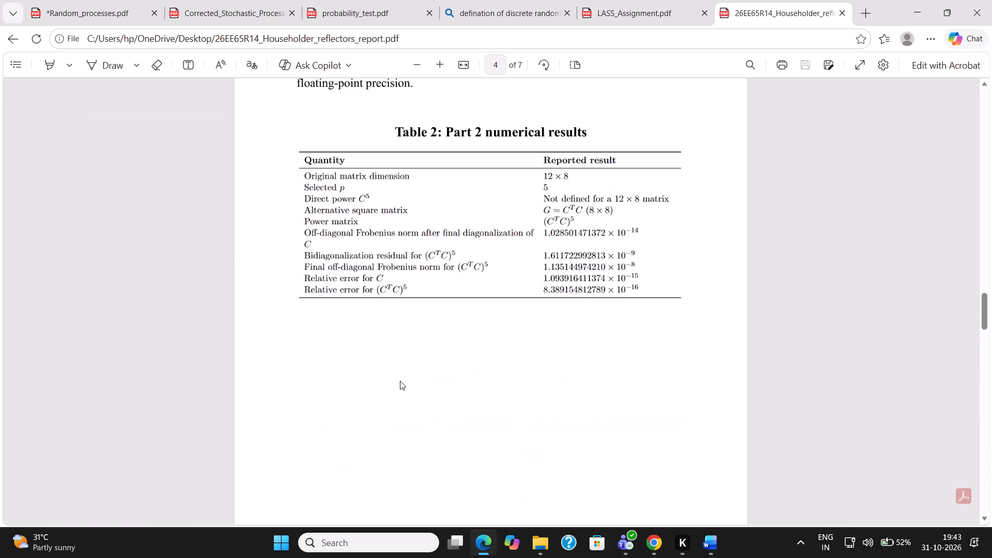
scroll(400, 381, up, 5)
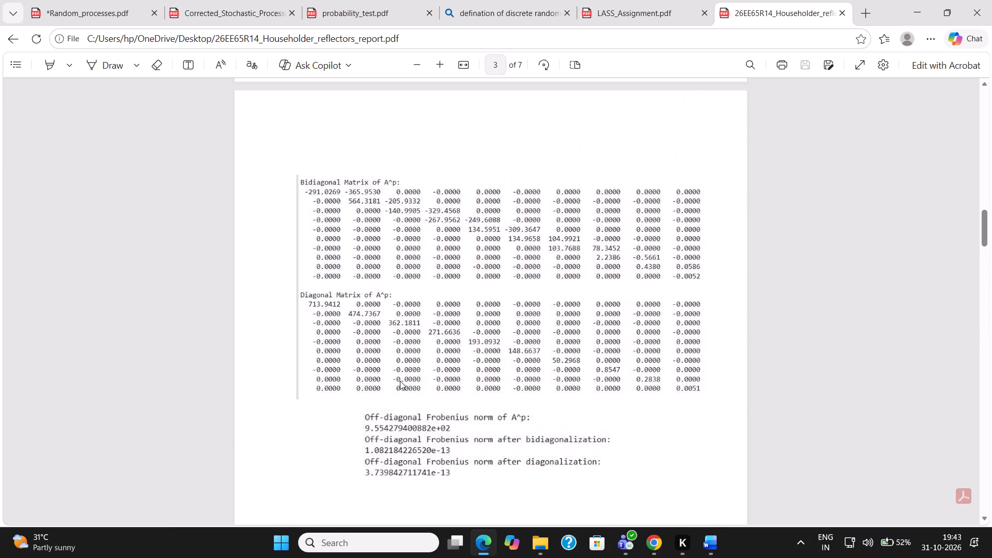
scroll(400, 381, up, 6)
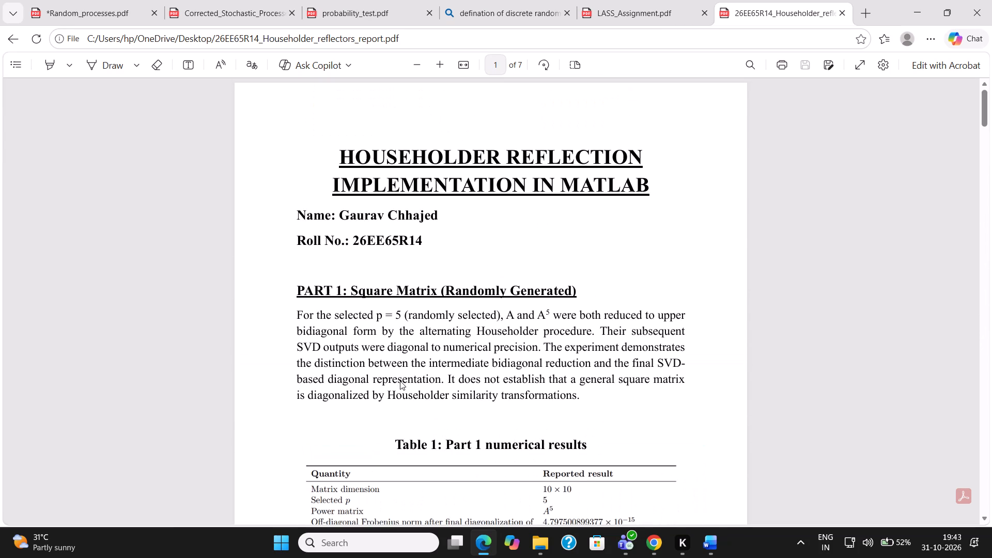
click(842, 11)
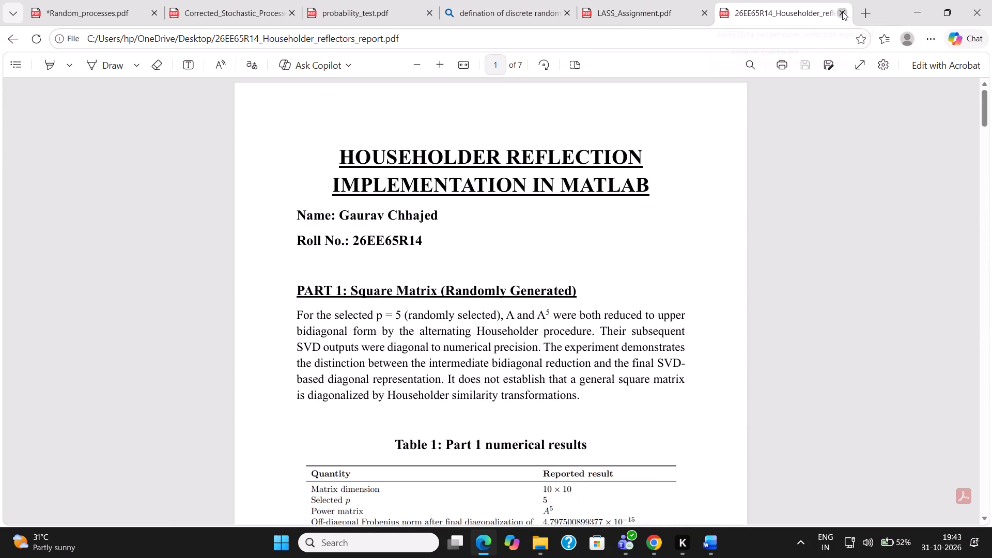
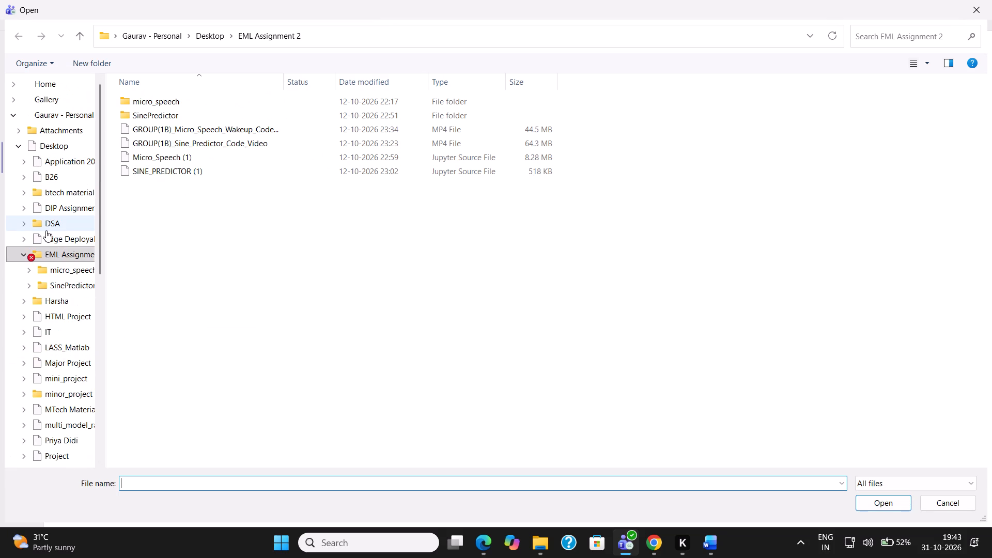
Browse to the Desktop folder in the Teams file-open dialog and enter the Householder reflectors report's file name, choosing the PDF version.
scroll(46, 230, up, 1)
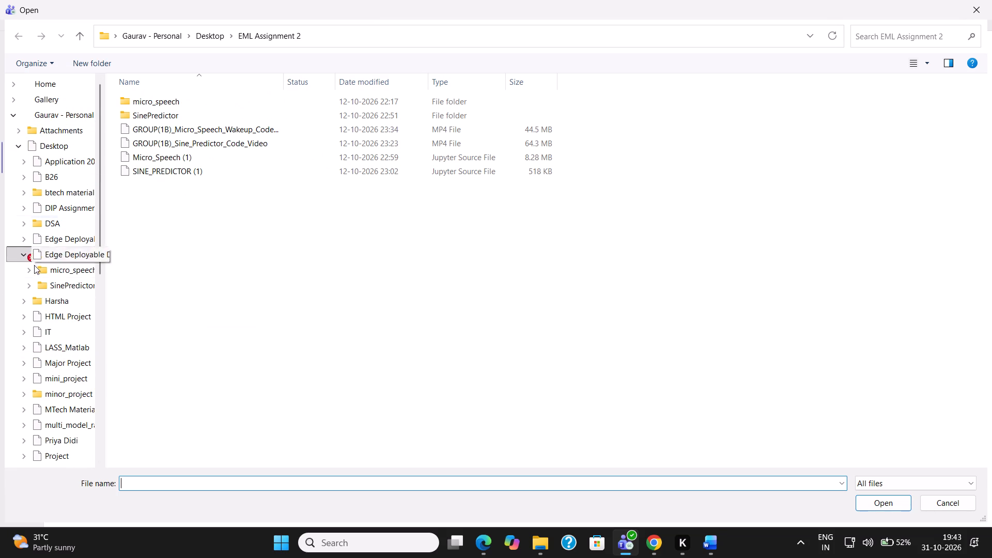
scroll(34, 292, down, 2)
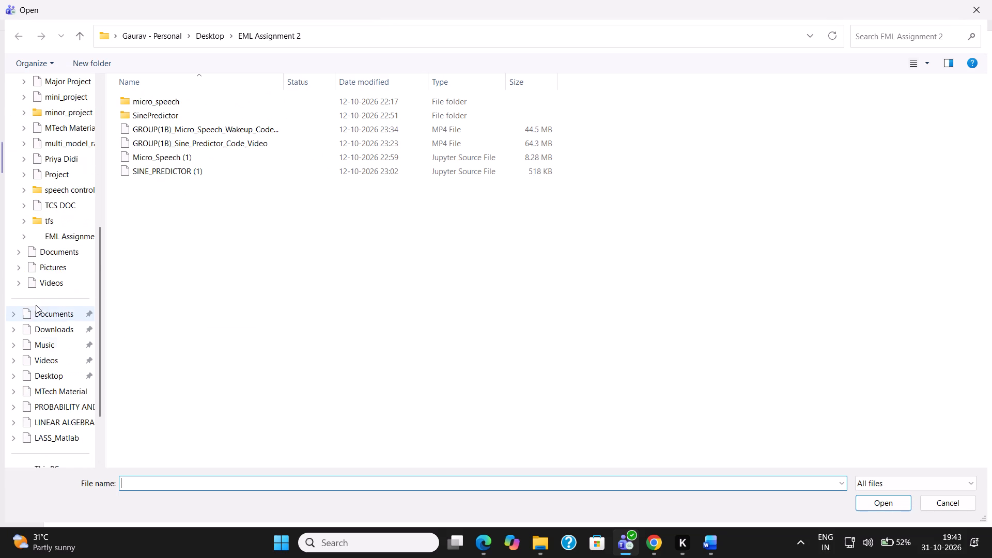
scroll(36, 304, up, 2)
scroll(46, 218, up, 1)
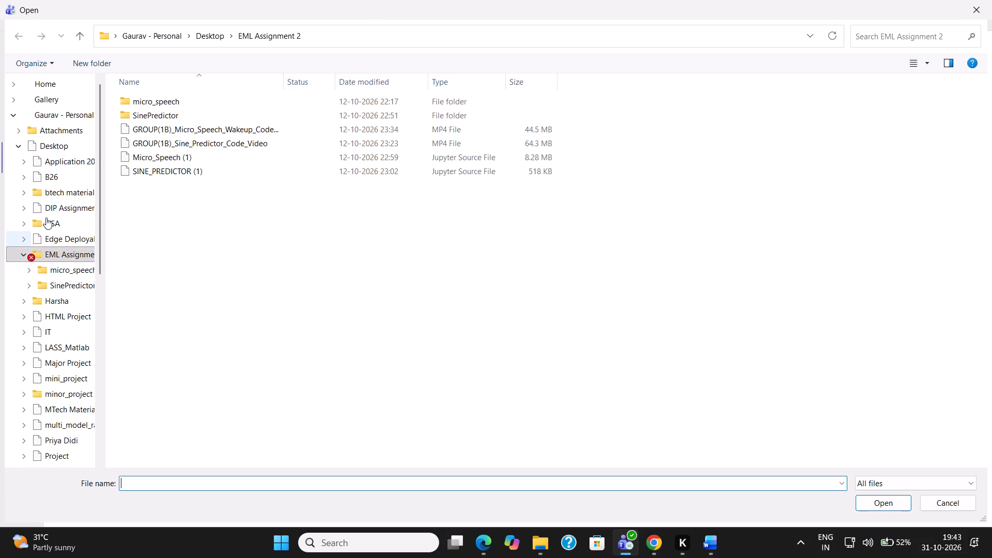
scroll(46, 218, up, 1)
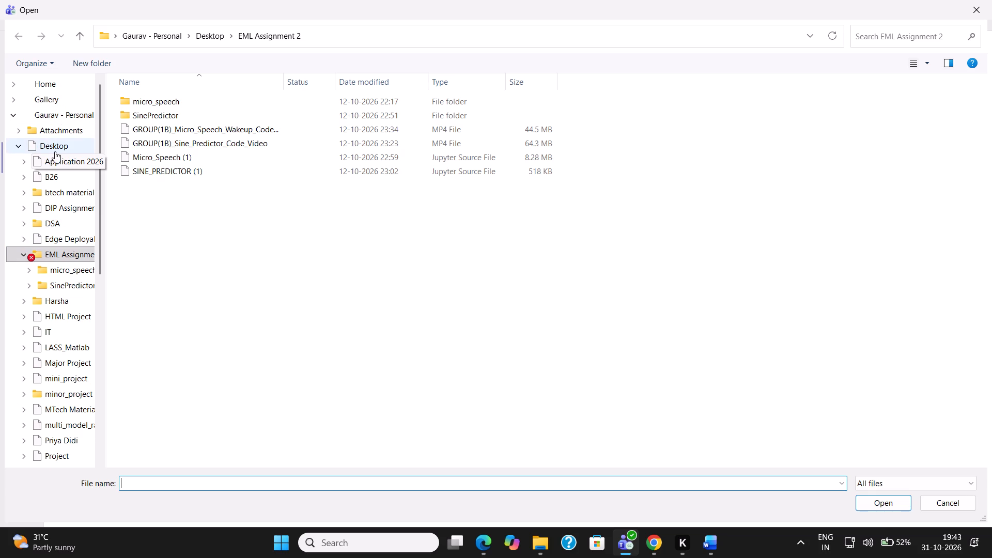
click(54, 149)
scroll(292, 290, down, 4)
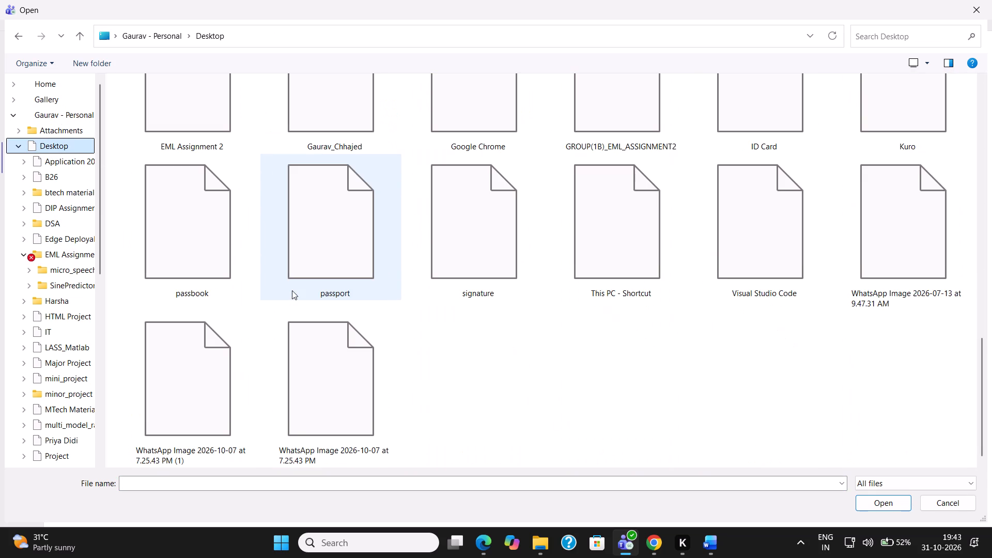
click(393, 485)
key(ctrl+v)
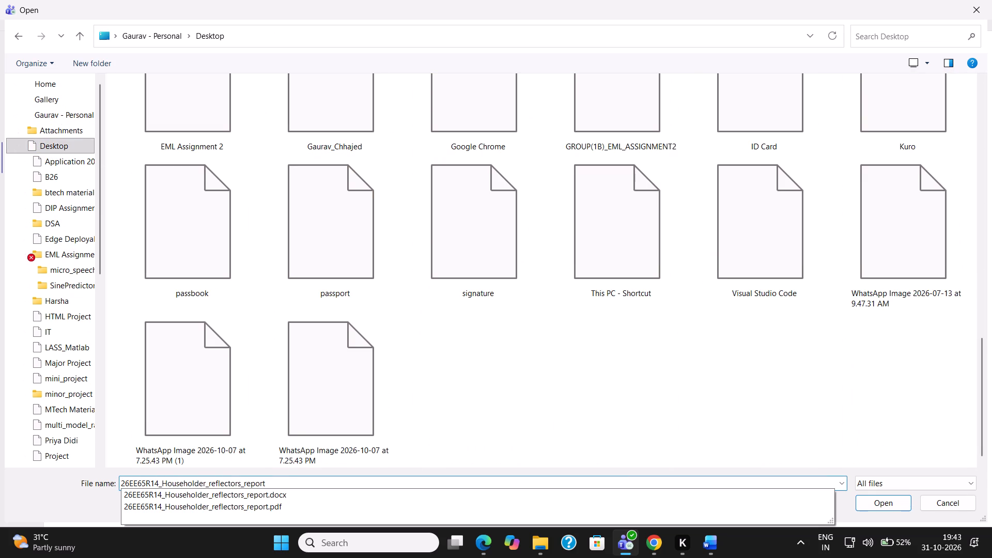
click(311, 503)
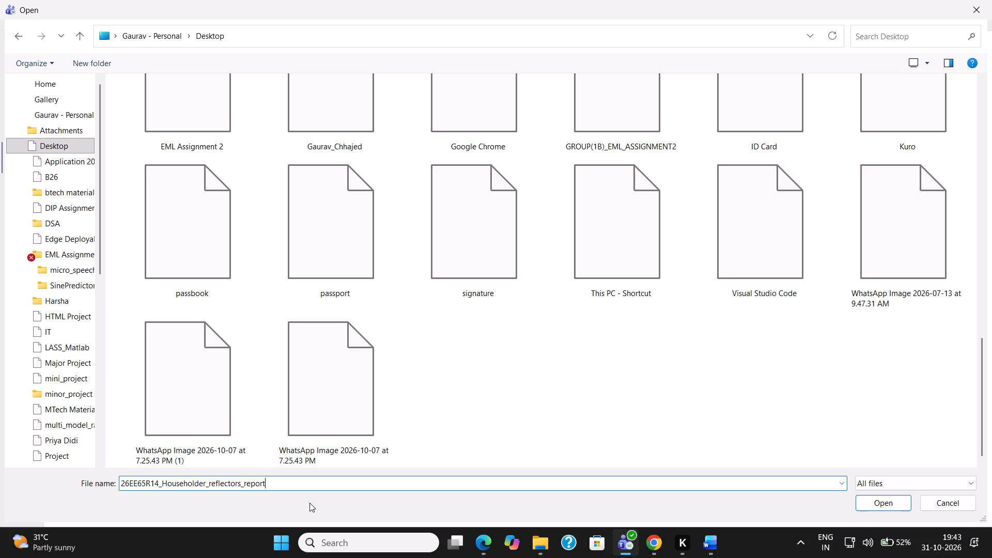
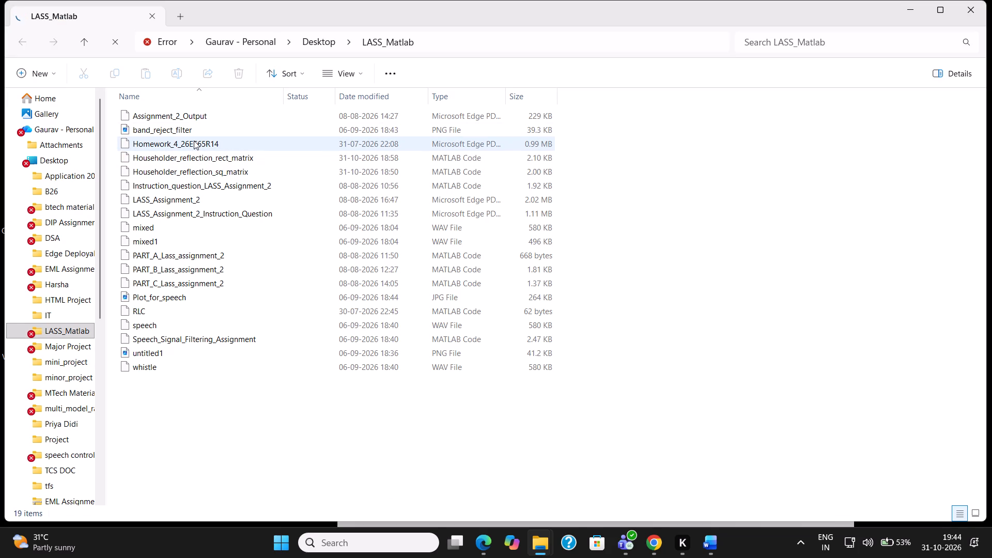
Copy the Householder_reflection_rect_matrix and Householder_reflection_sq_matrix MATLAB files from the LASS_Matlab folder and minimize the folder window.
click(185, 173)
key(shift+Up)
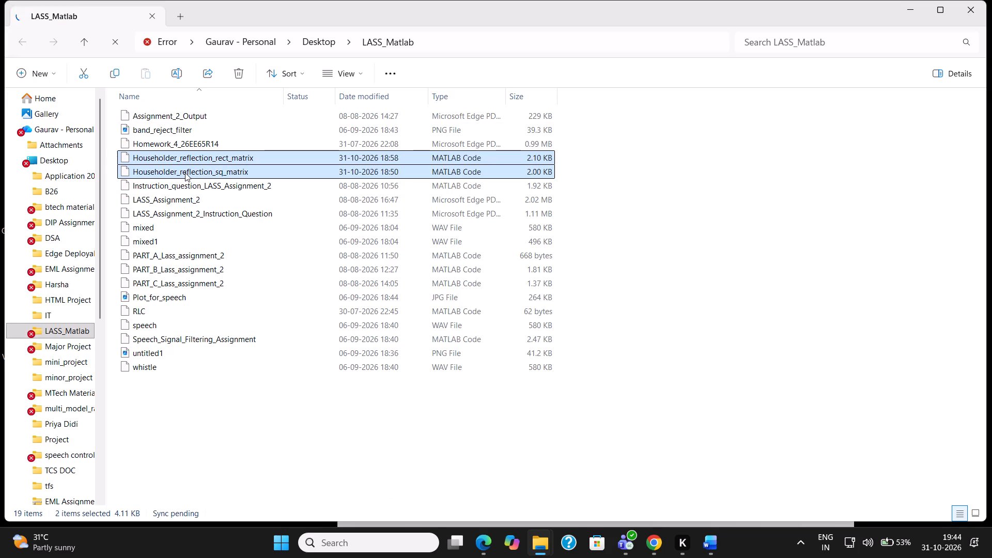
key(ctrl+c)
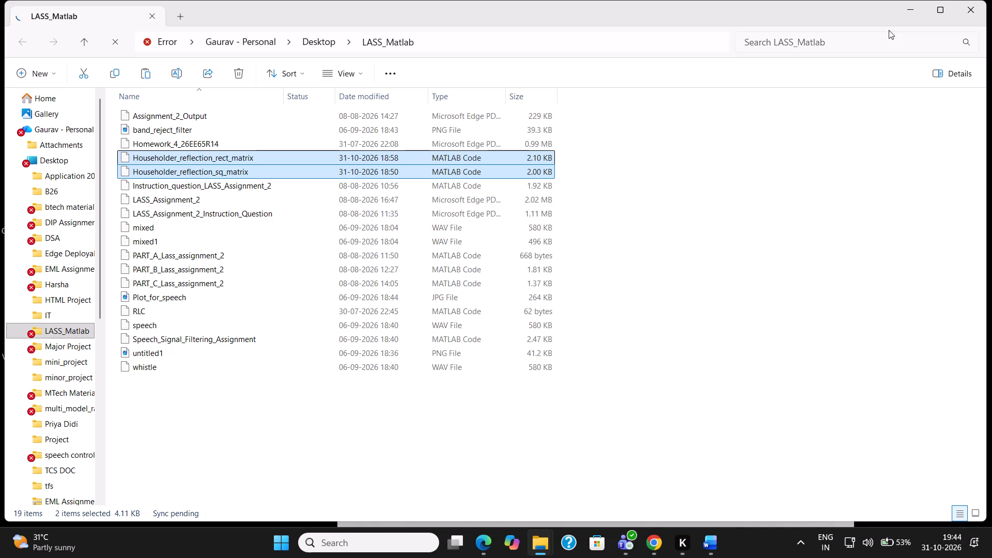
click(905, 7)
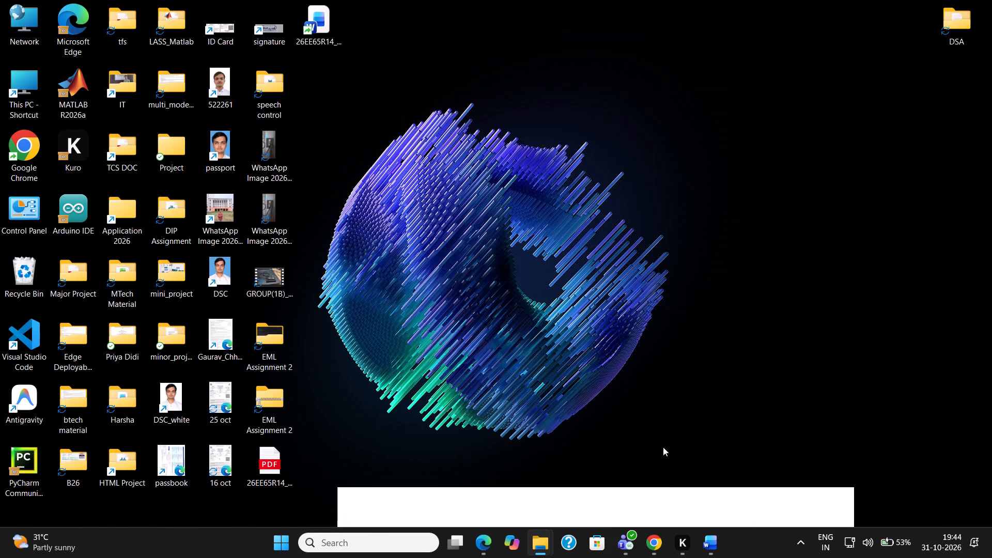